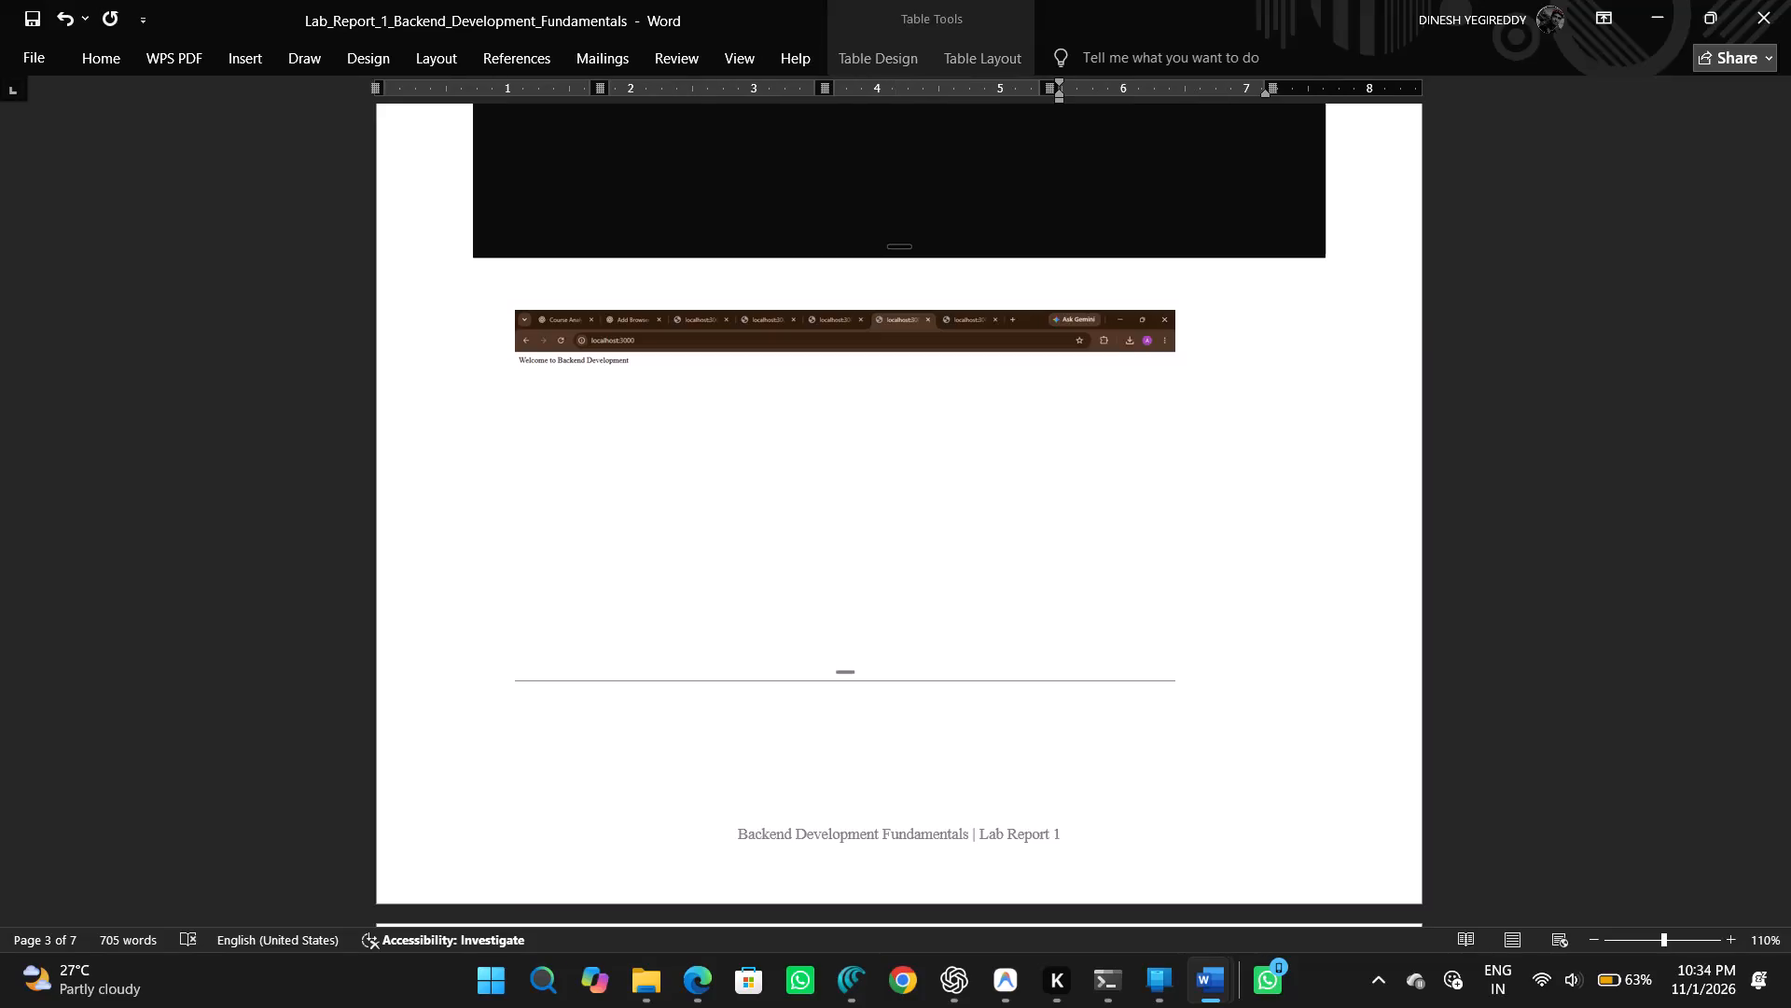
# Switch to the Edge window showing localhost:3000 and capture a screenshot of the entire screen.
pyautogui.hotkey('alt', 'Tab')
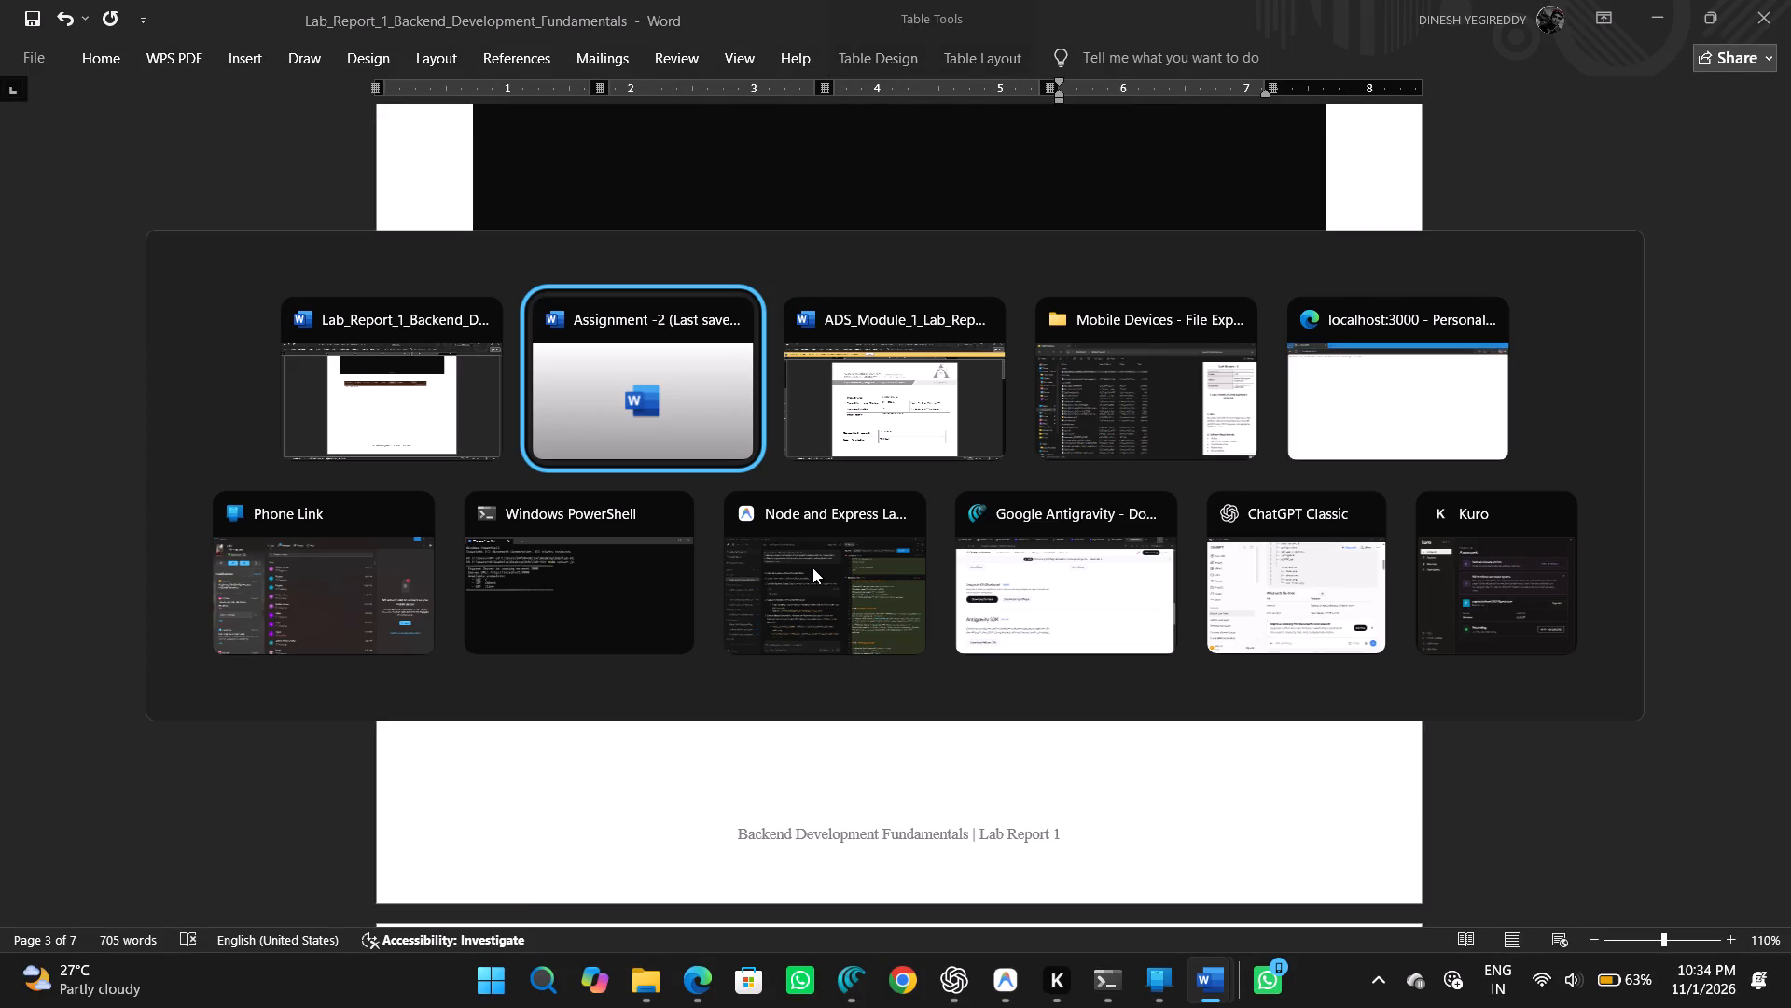
pyautogui.hotkey('alt', 'Tab')
pyautogui.hotkey('alt', 'Tab')
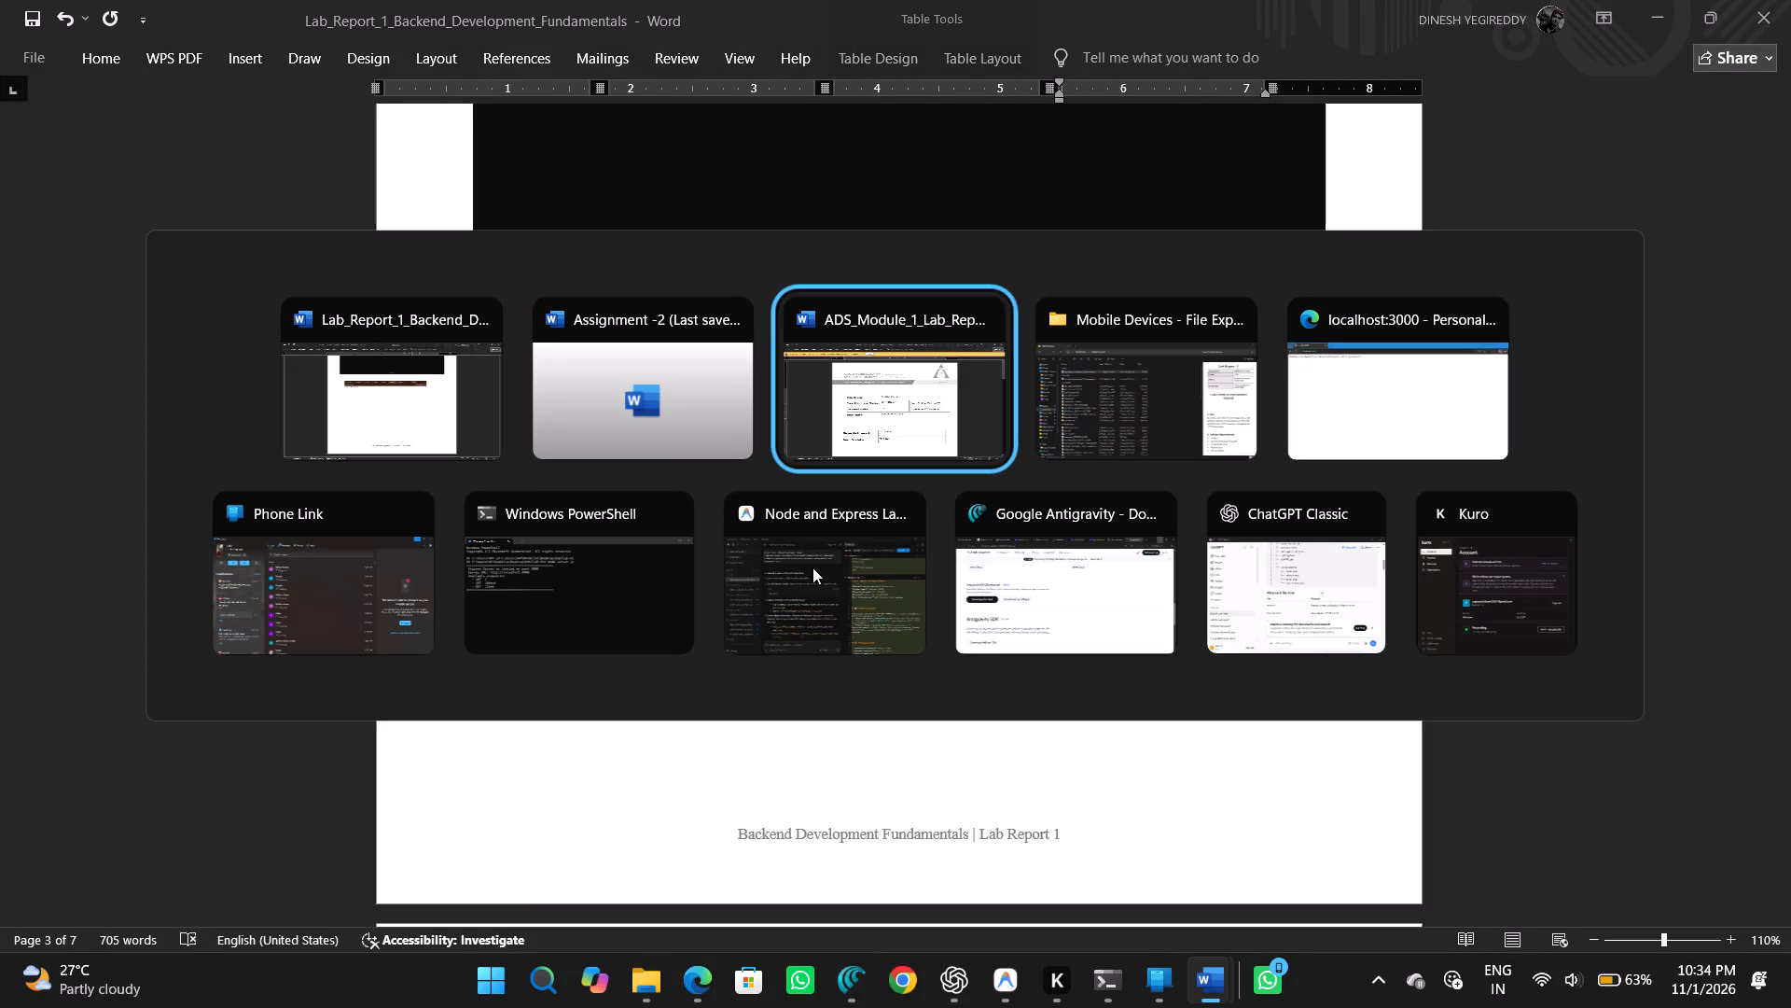
pyautogui.hotkey('alt', 'Tab')
pyautogui.hotkey('alt', 'Tab')
pyautogui.hotkey('alt', 'Tab')
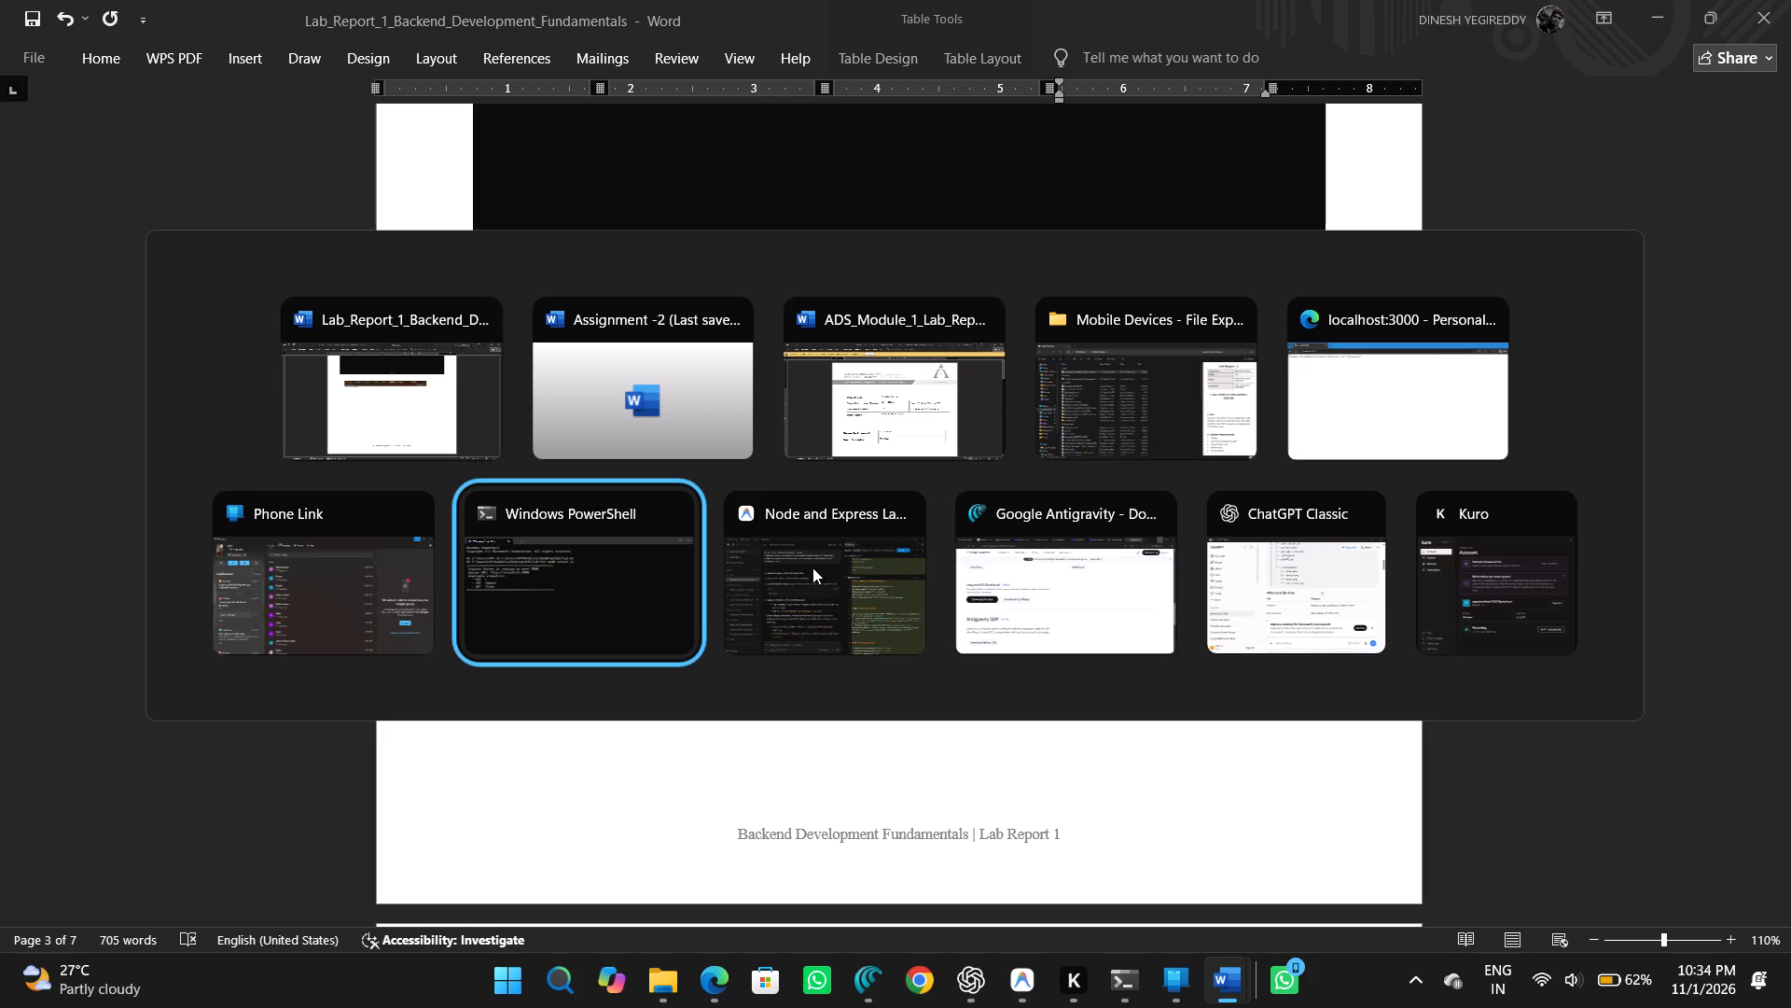
pyautogui.hotkey('alt', 'Tab')
pyautogui.hotkey('alt', 'Tab')
pyautogui.hotkey('alt', 'Tab')
pyautogui.hotkey('alt', 'Tab')
pyautogui.hotkey('alt', 'Tab')
pyautogui.hotkey('alt', 'Tab')
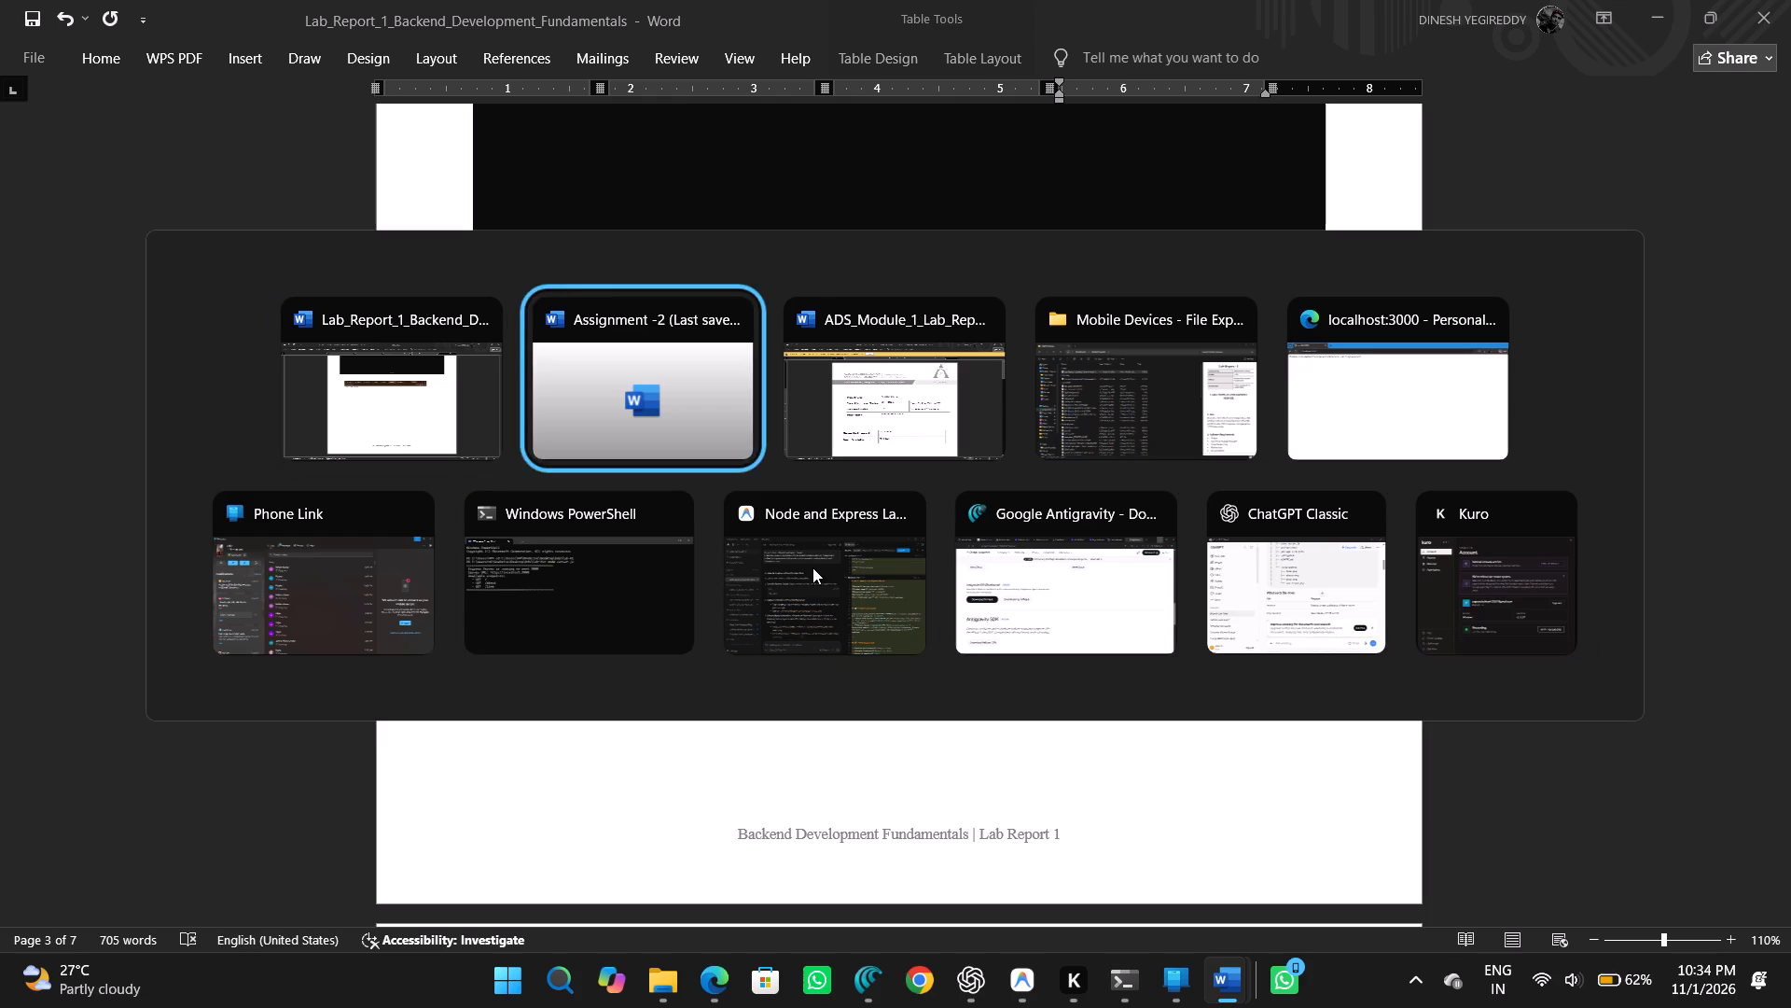
pyautogui.hotkey('alt', 'Tab')
pyautogui.hotkey('alt', 'Tab')
pyautogui.hotkey('alt', 'Tab')
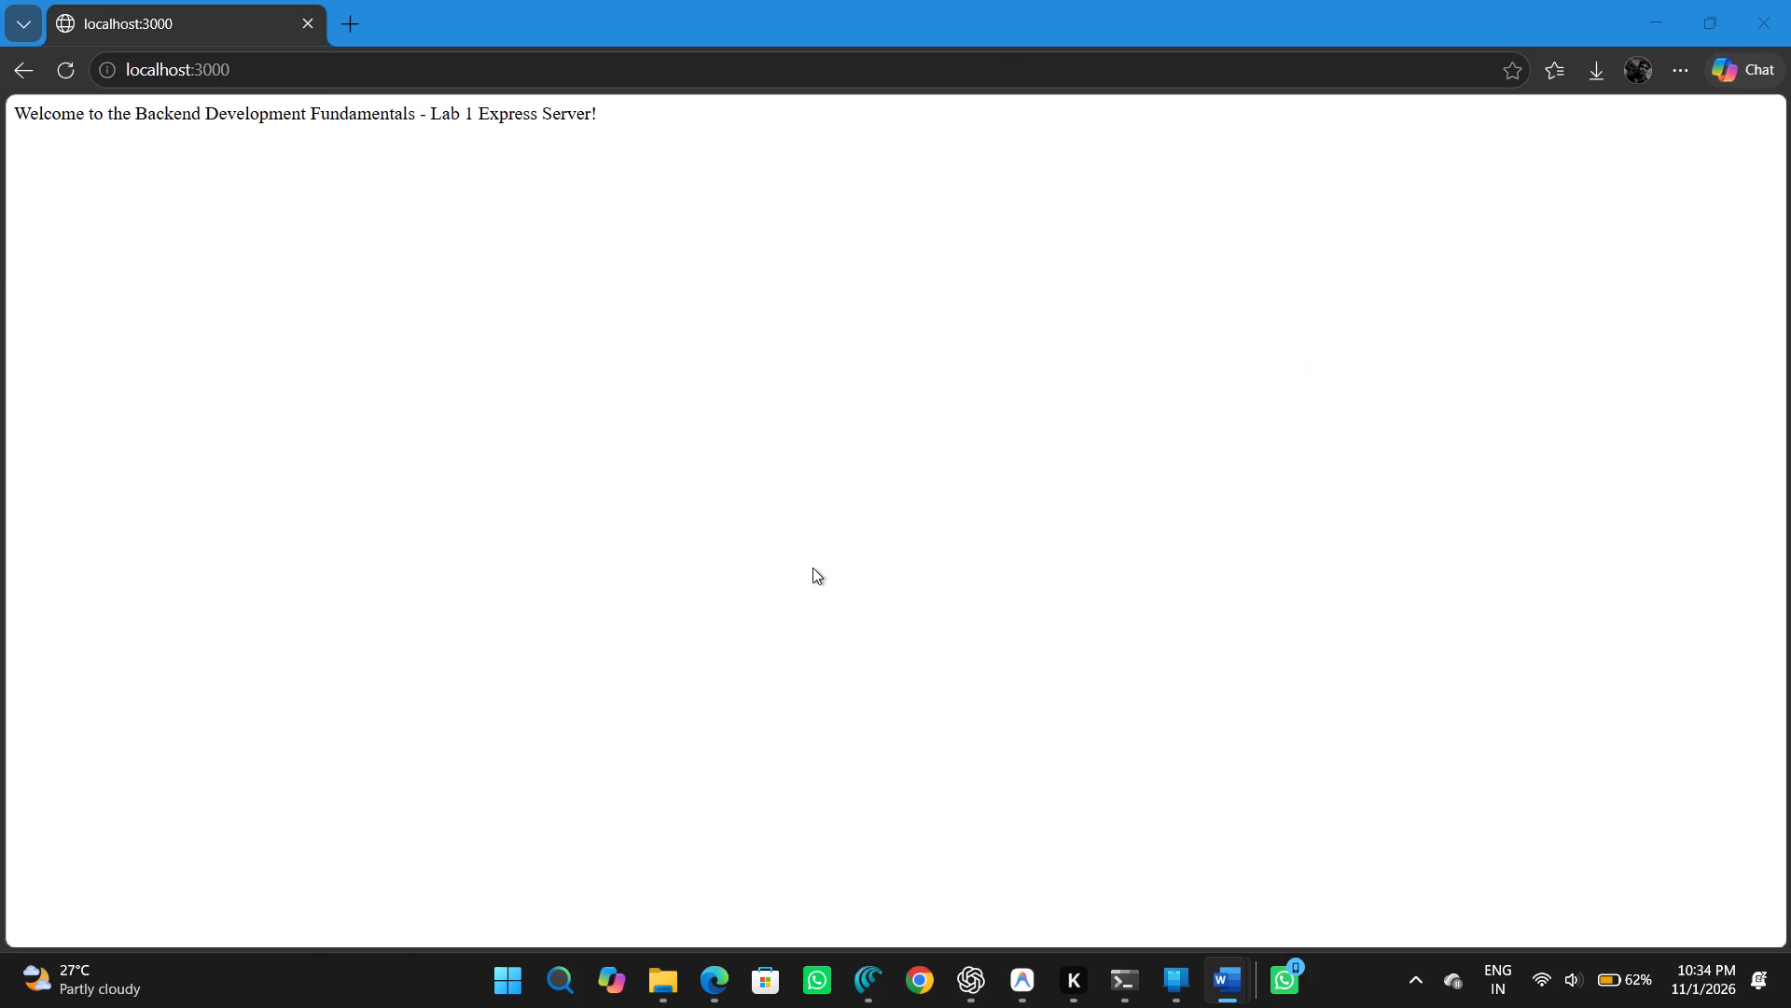
pyautogui.press('Print')
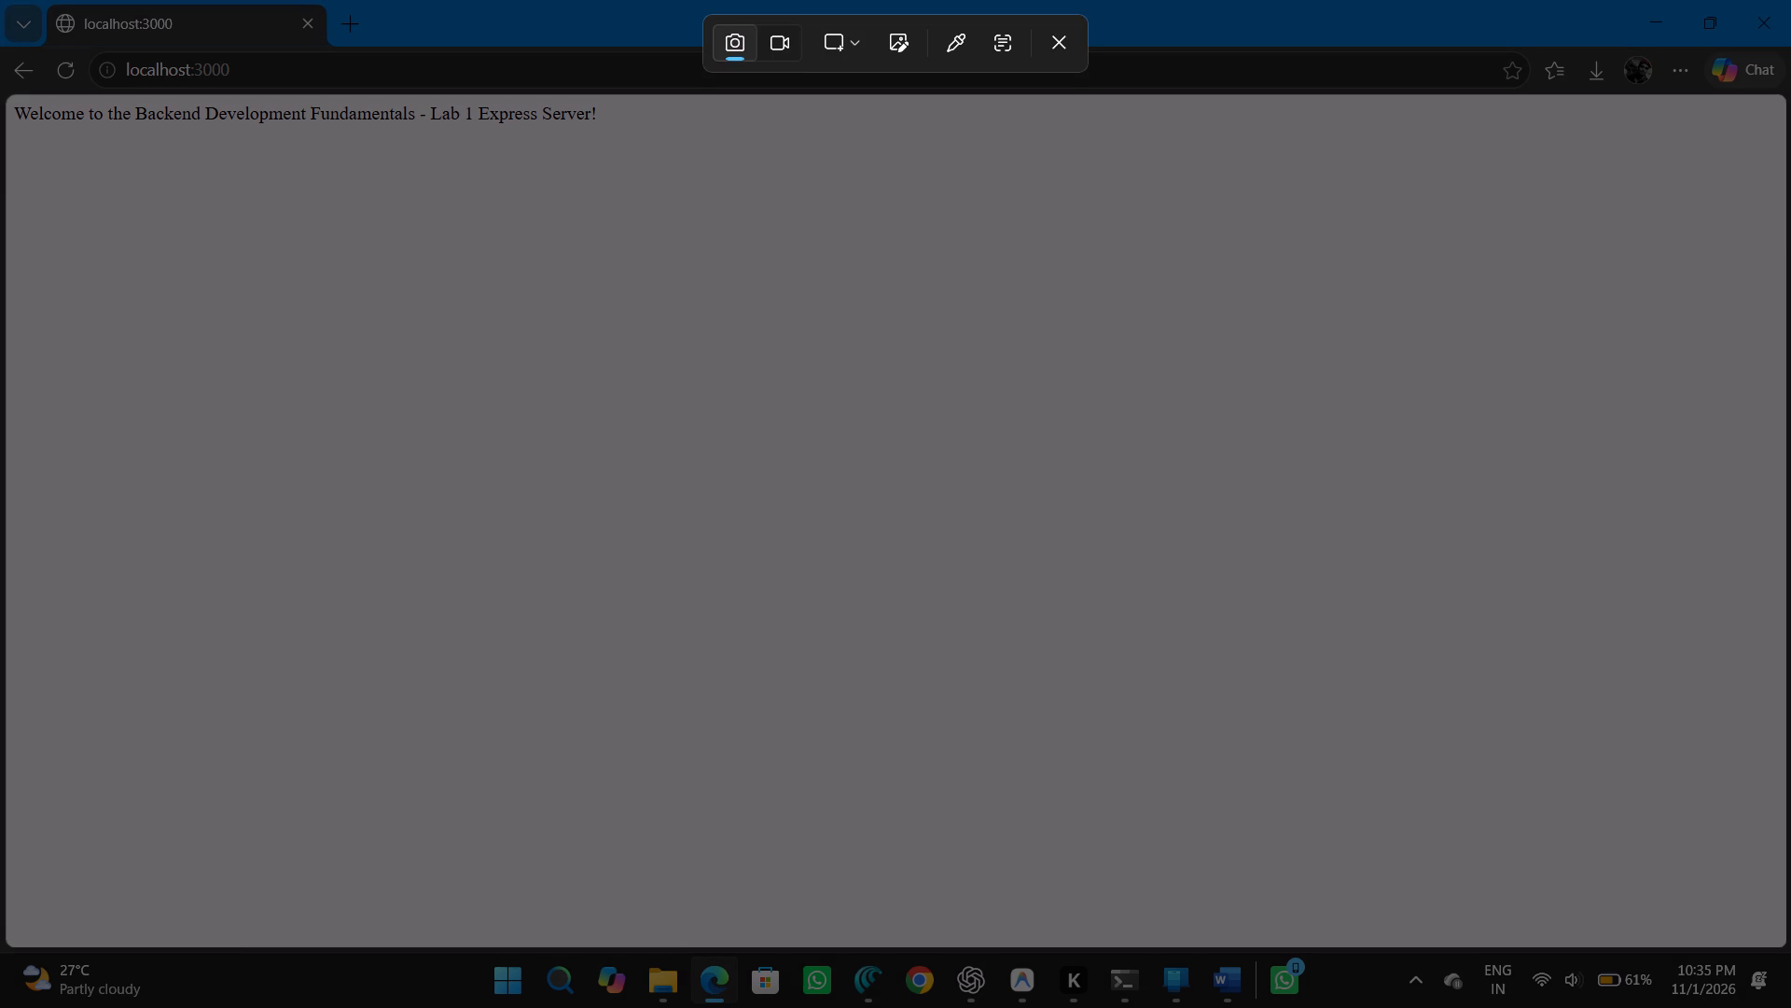
pyautogui.moveTo(0, 0); pyautogui.dragTo(1790, 810)
pyautogui.moveTo(1790, 810); pyautogui.dragTo(1790, 1006)
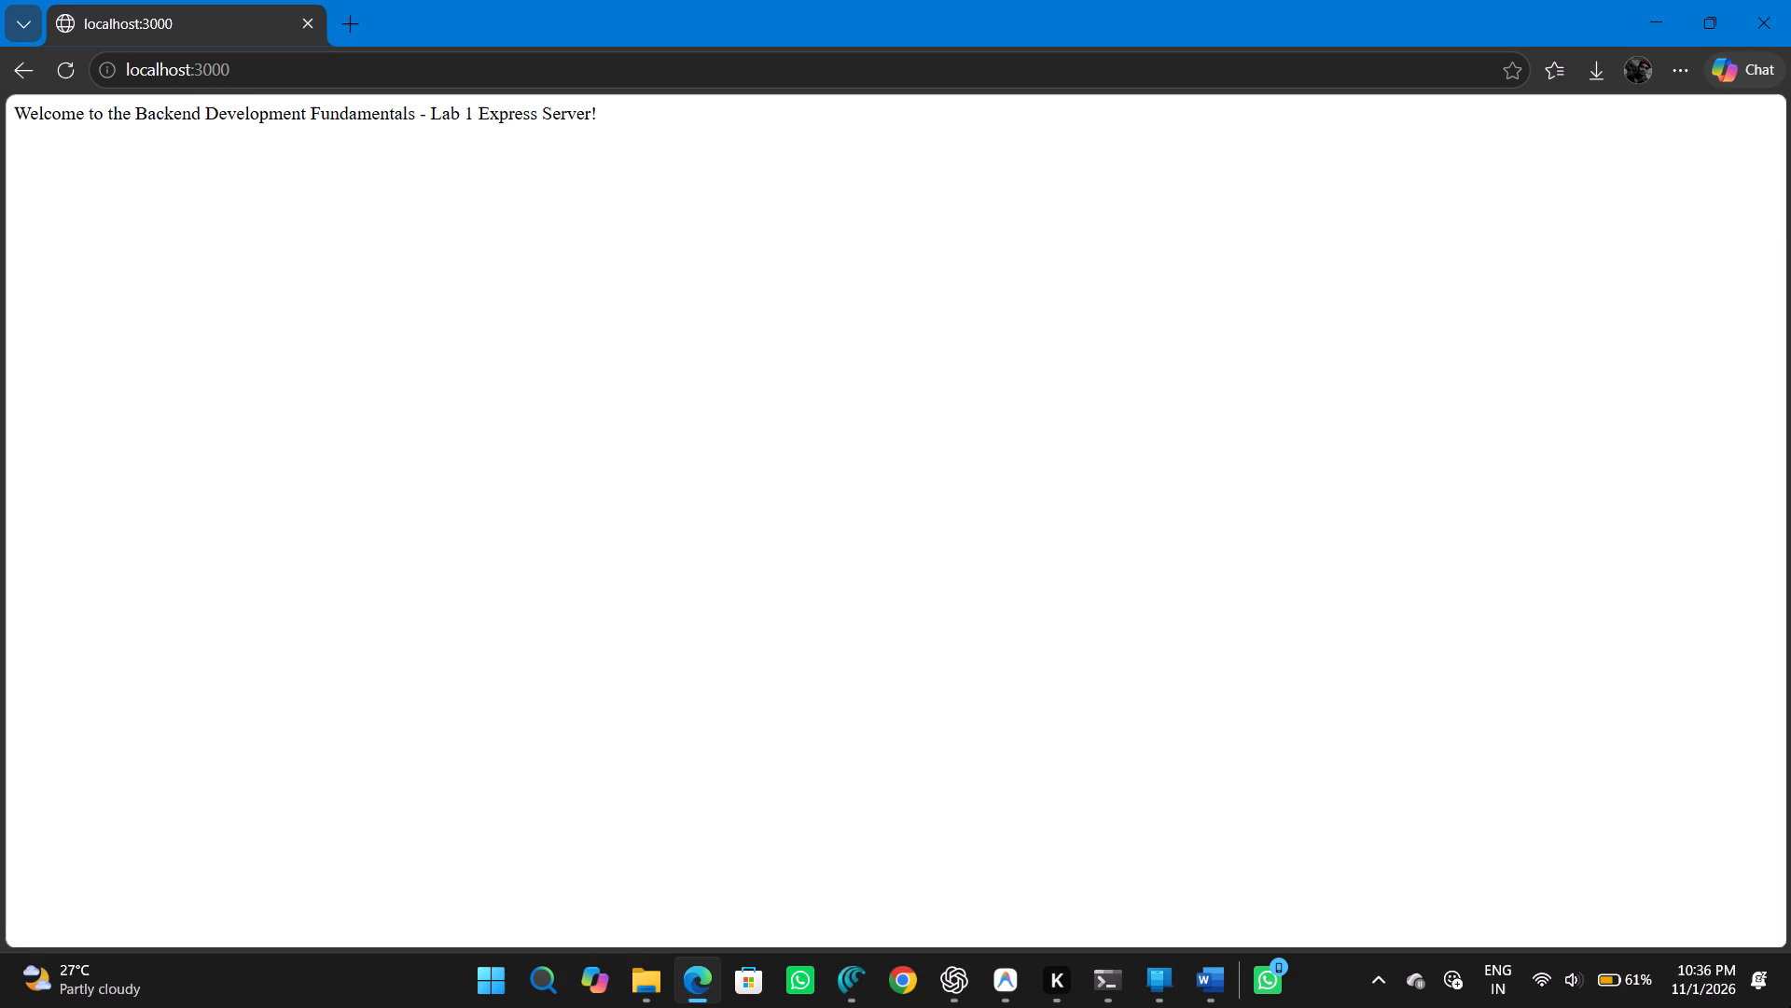
# In the Word lab report, replace the old localhost:3000 welcome page picture with the captured screenshot.
pyautogui.hotkey('alt', 'Tab')
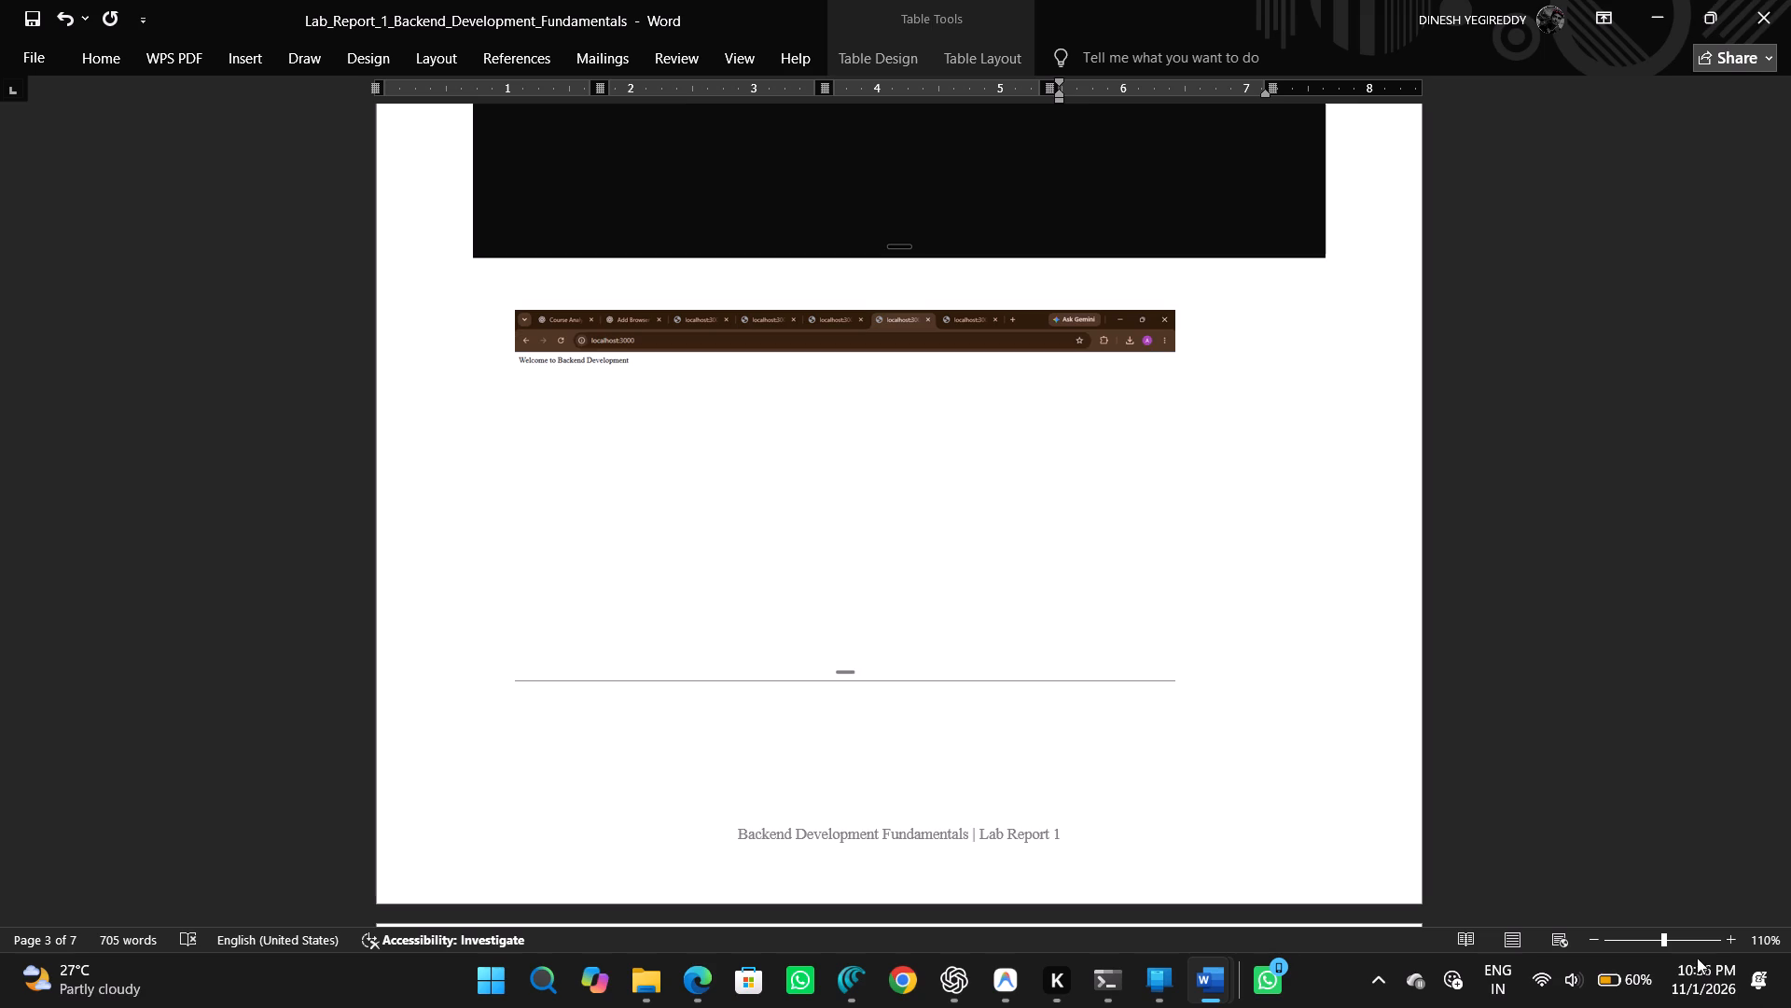
pyautogui.click(794, 541)
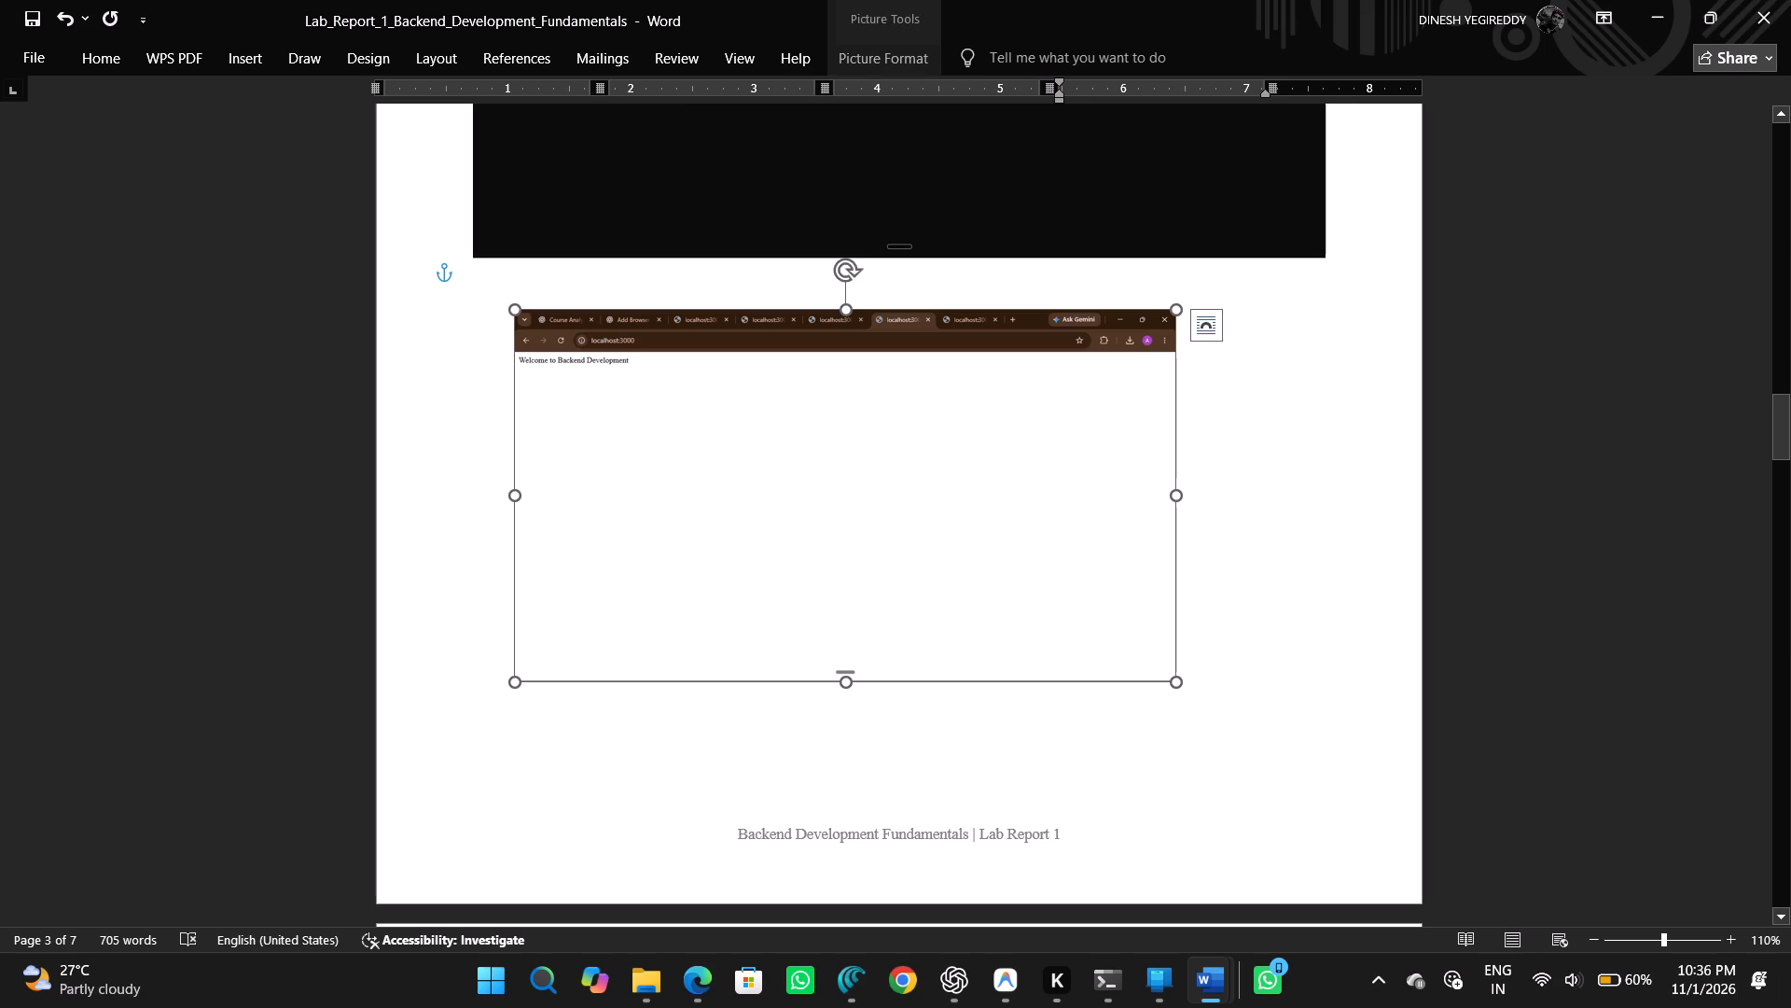
pyautogui.press('BackSpace')
pyautogui.hotkey('ctrl', 'v')
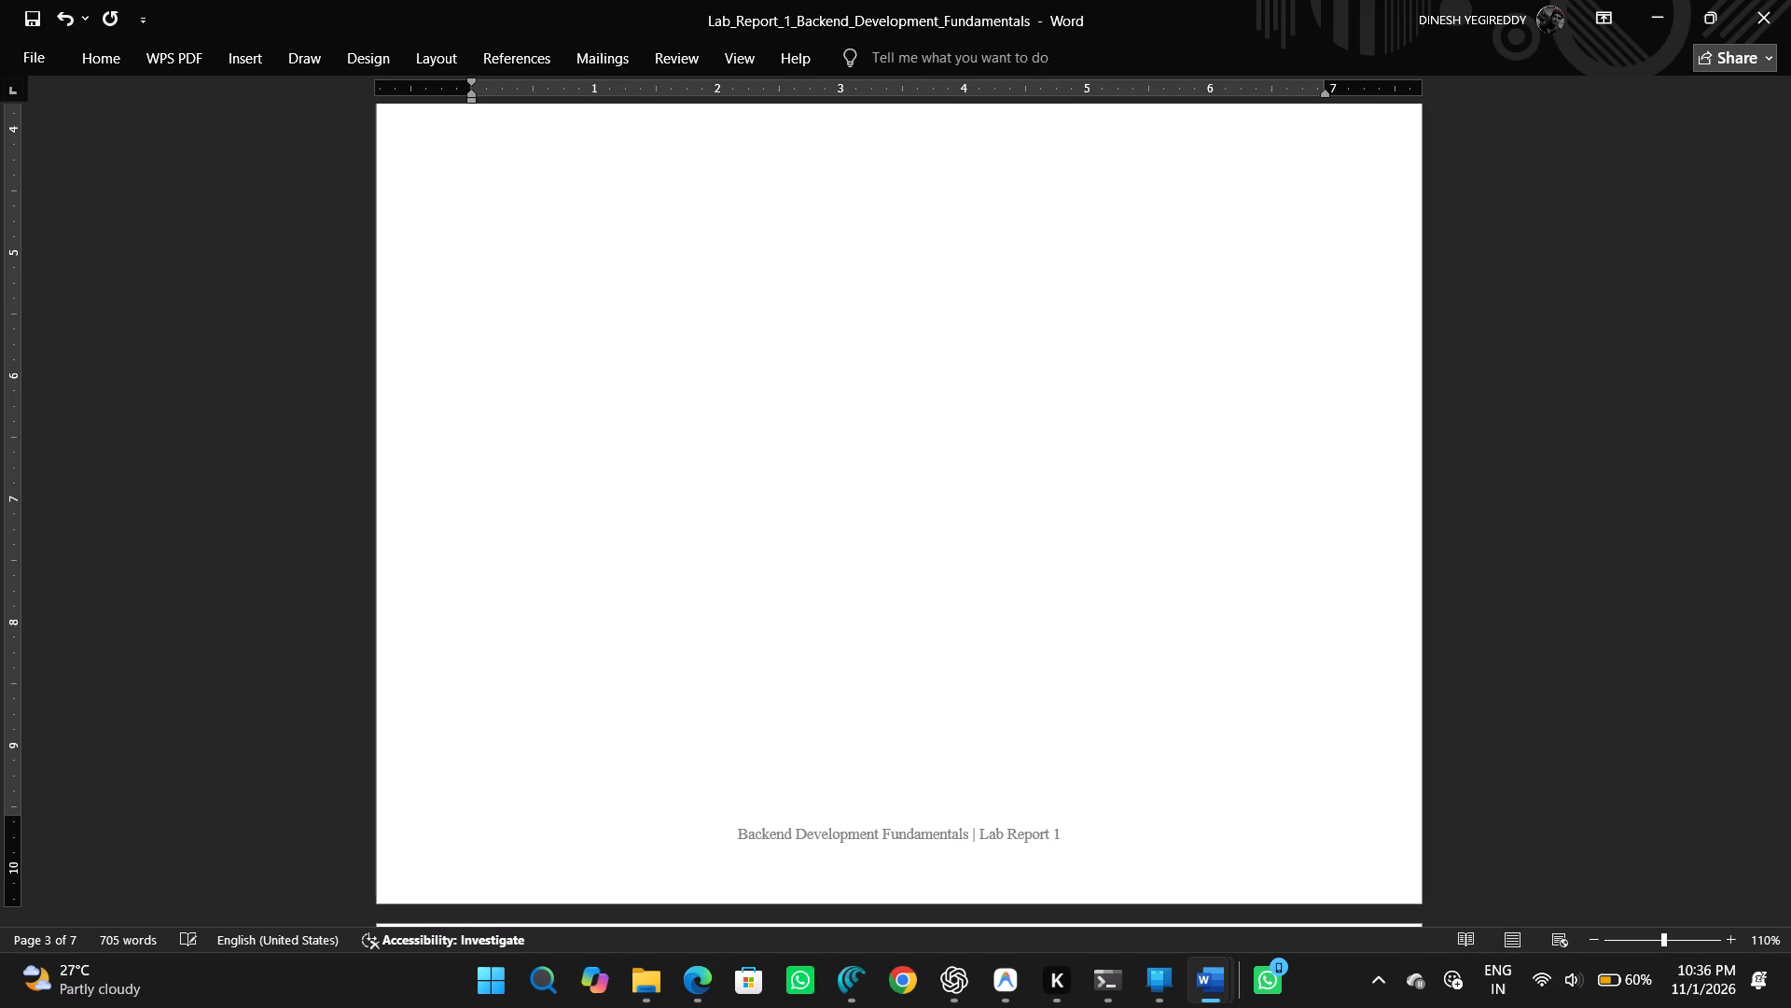
# Remove the blank space before the npm start terminal screenshot to place it directly under its Expected Output line.
pyautogui.scroll(4, 716, 511)
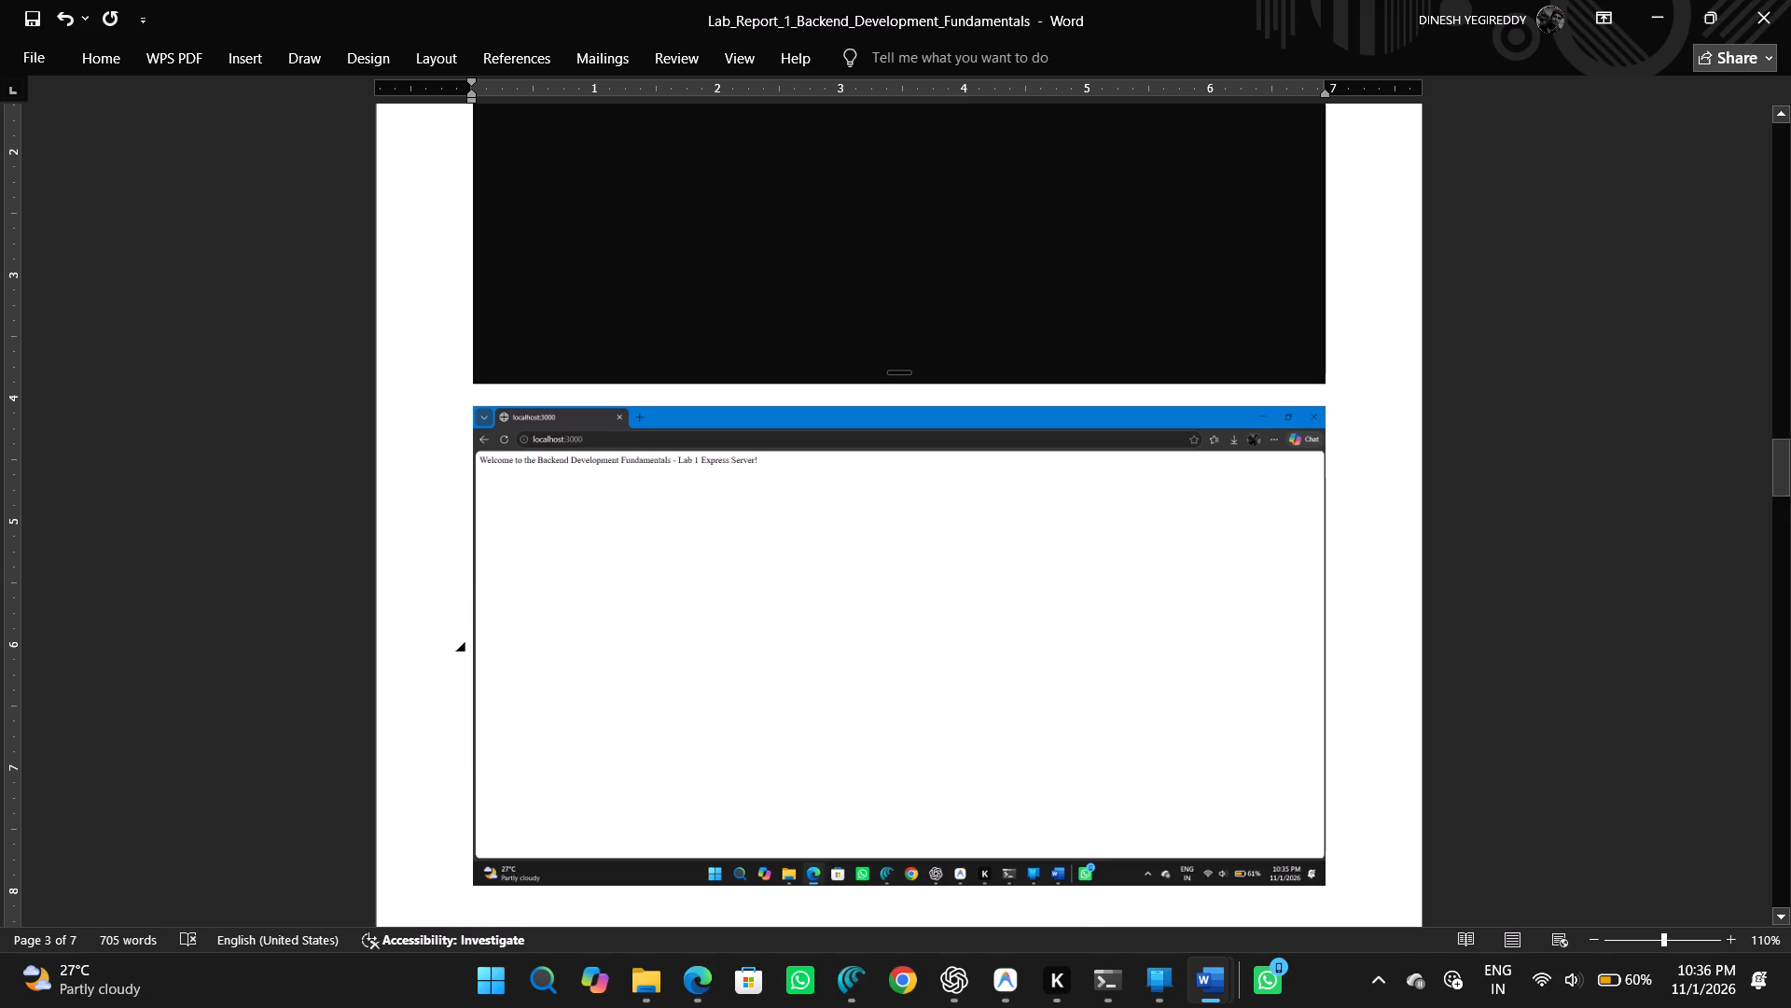
pyautogui.scroll(5, 716, 511)
pyautogui.scroll(-1, 716, 511)
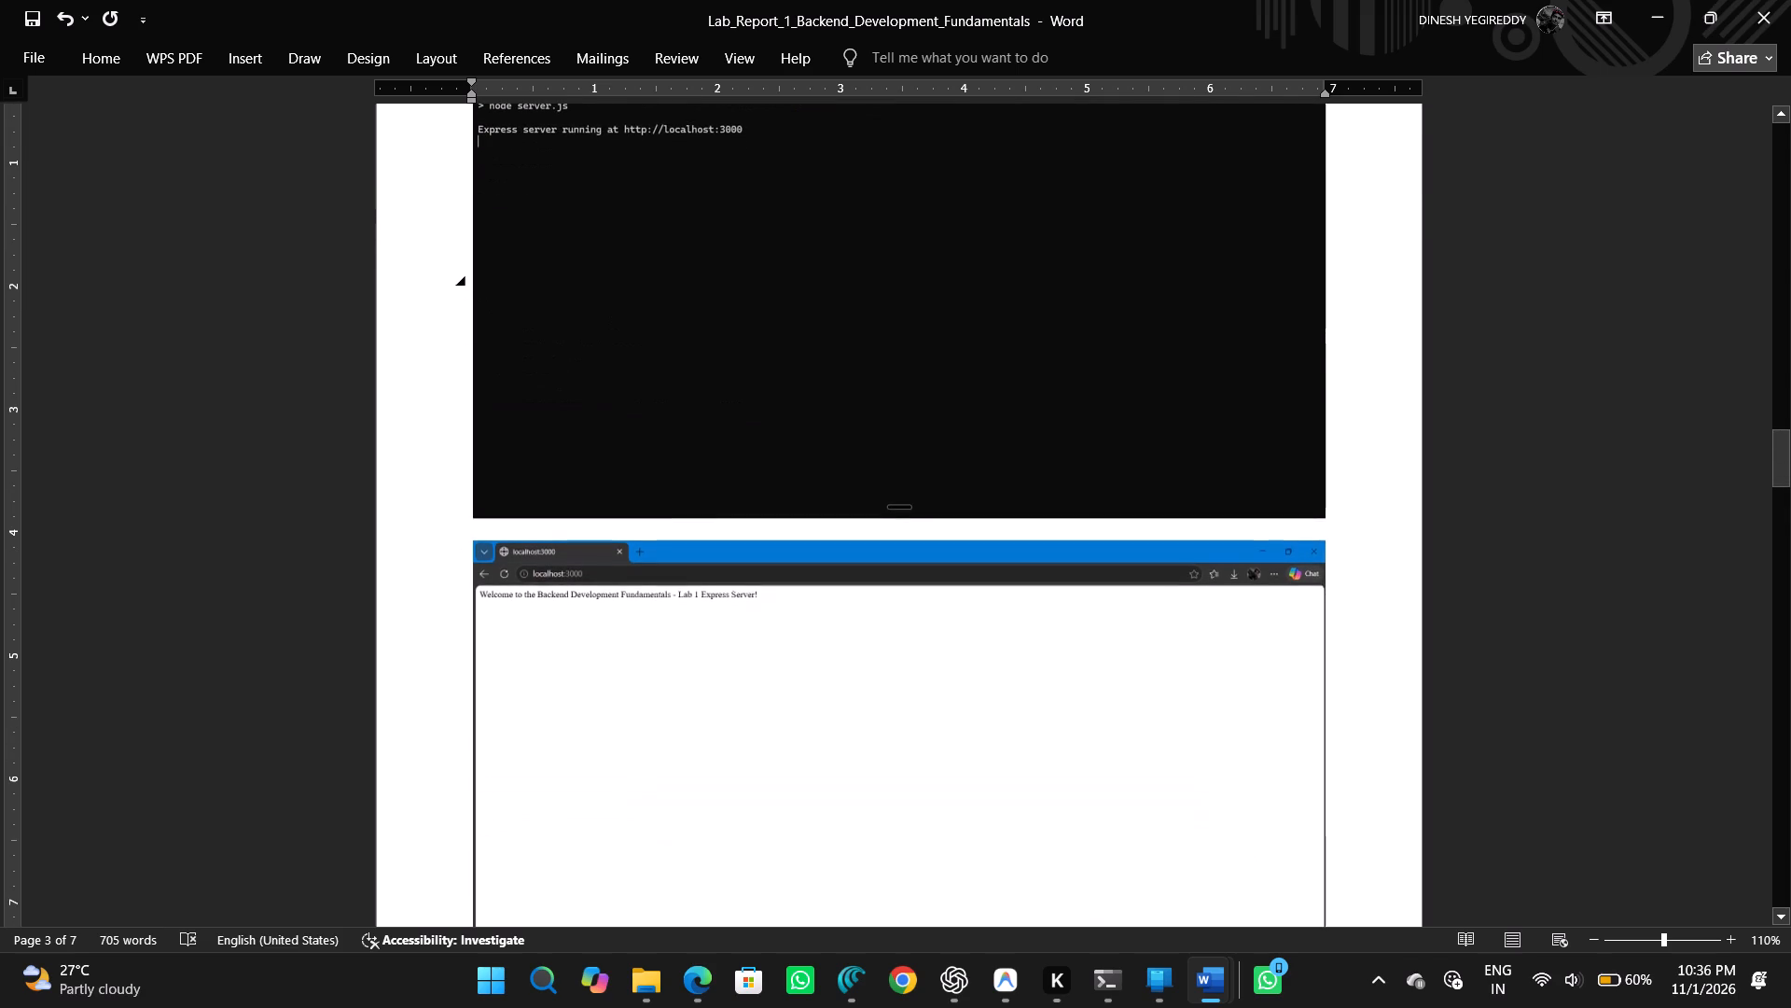
pyautogui.scroll(1, 716, 511)
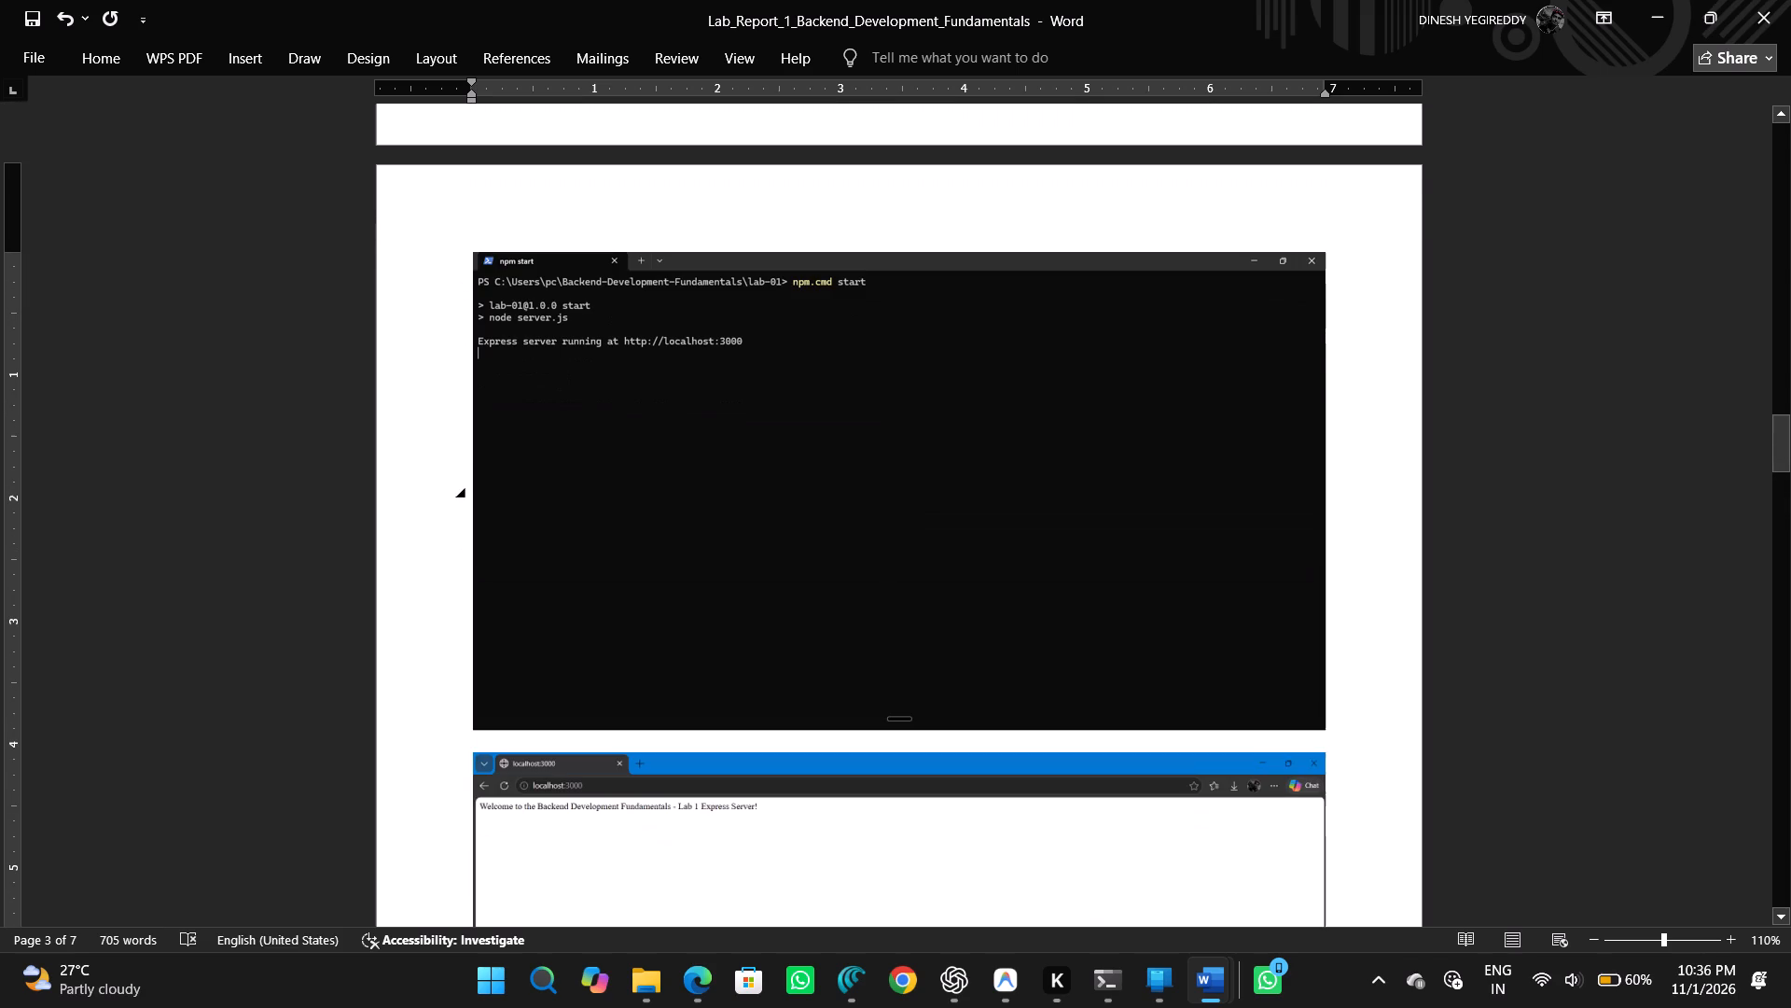
pyautogui.scroll(3, 716, 511)
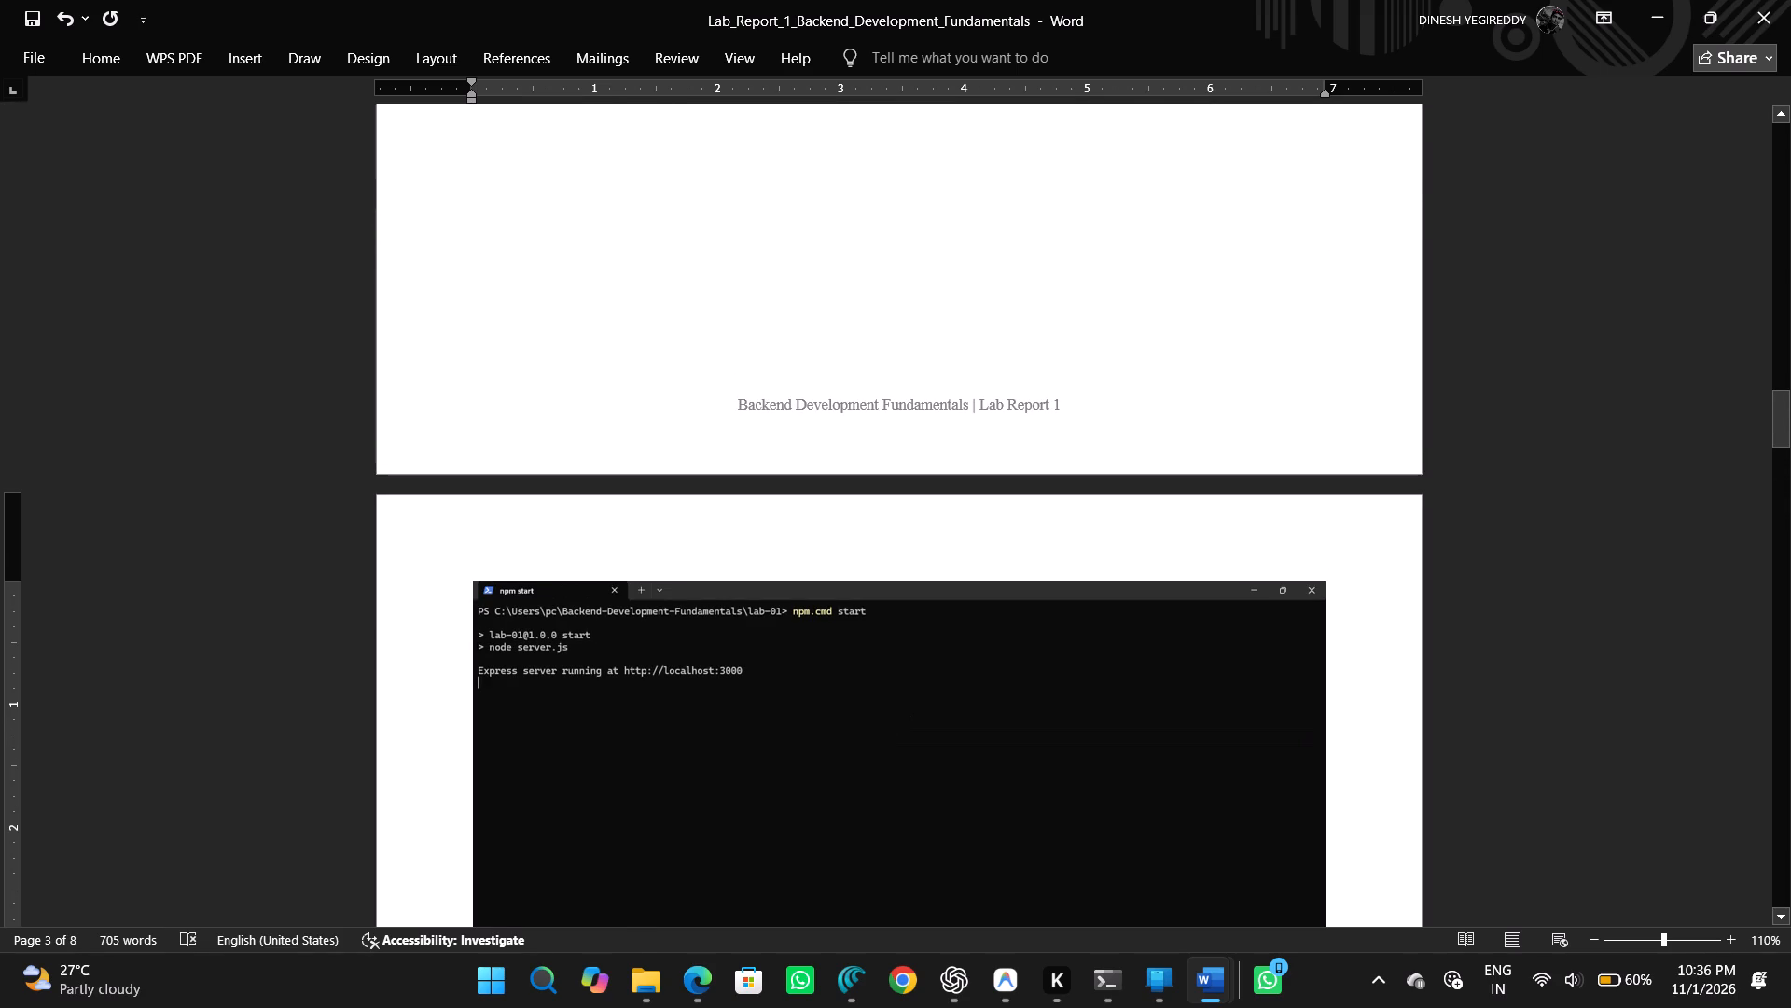
pyautogui.scroll(5, 716, 511)
pyautogui.scroll(-2, 716, 511)
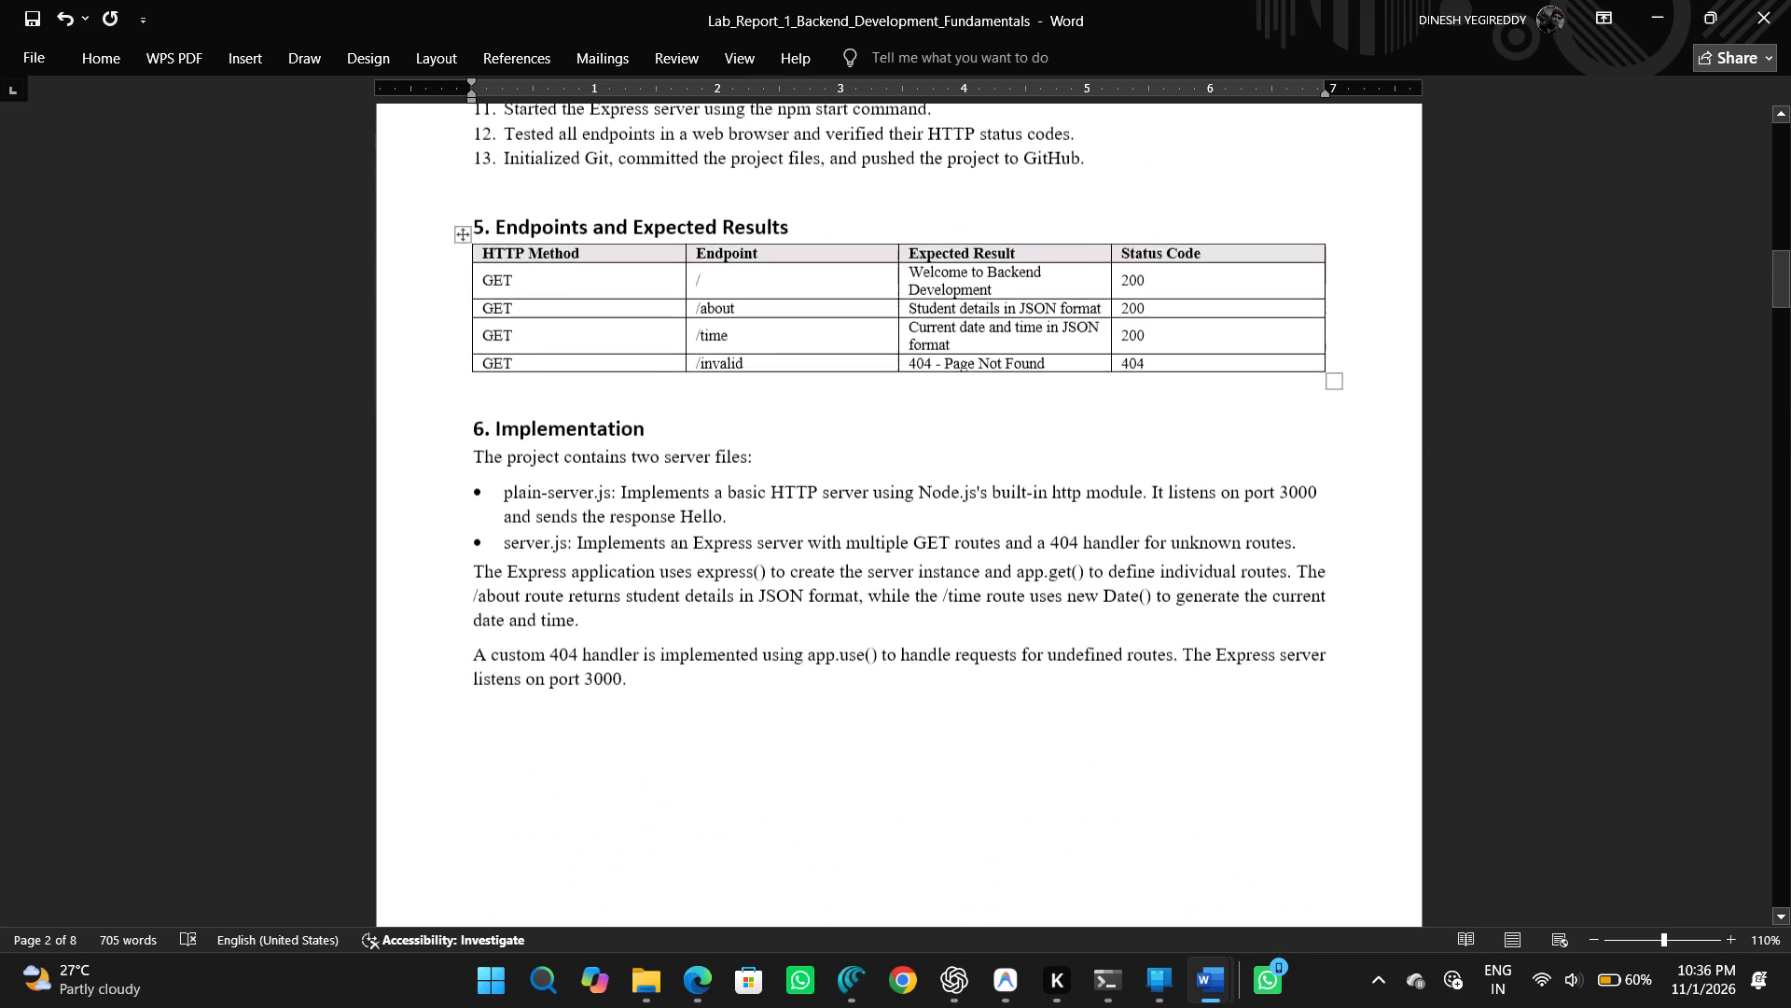
pyautogui.scroll(-4, 716, 511)
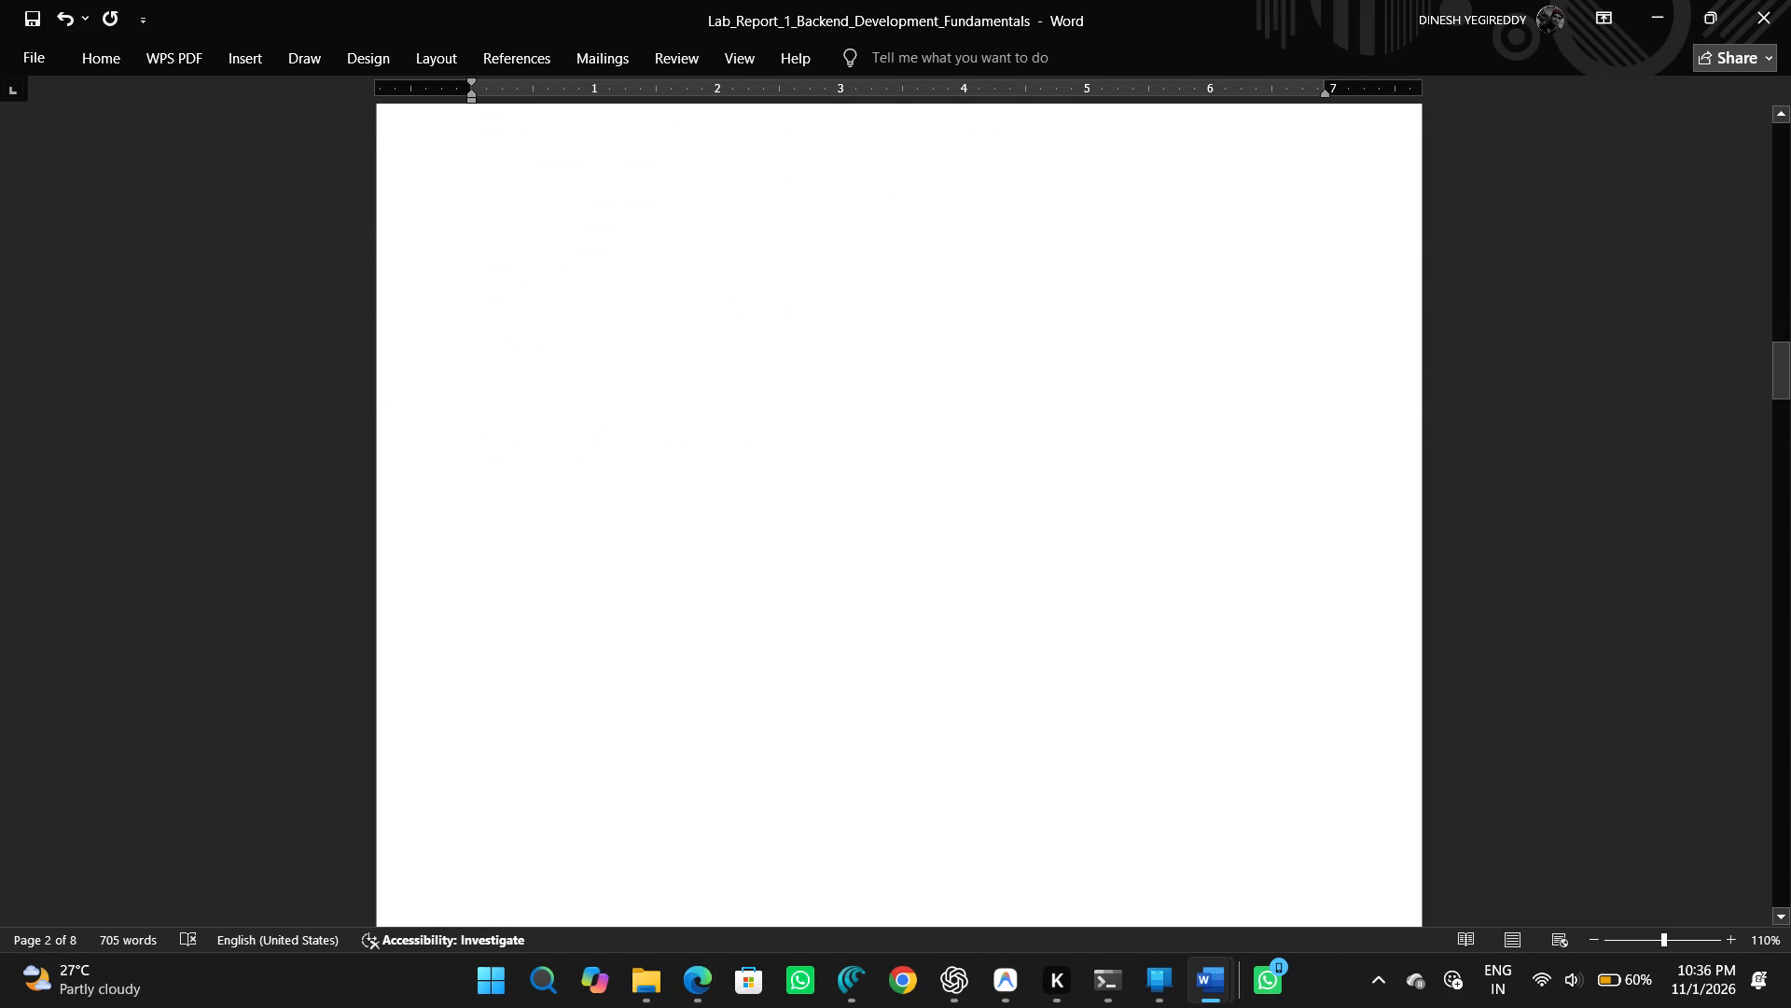
pyautogui.scroll(-2, 716, 511)
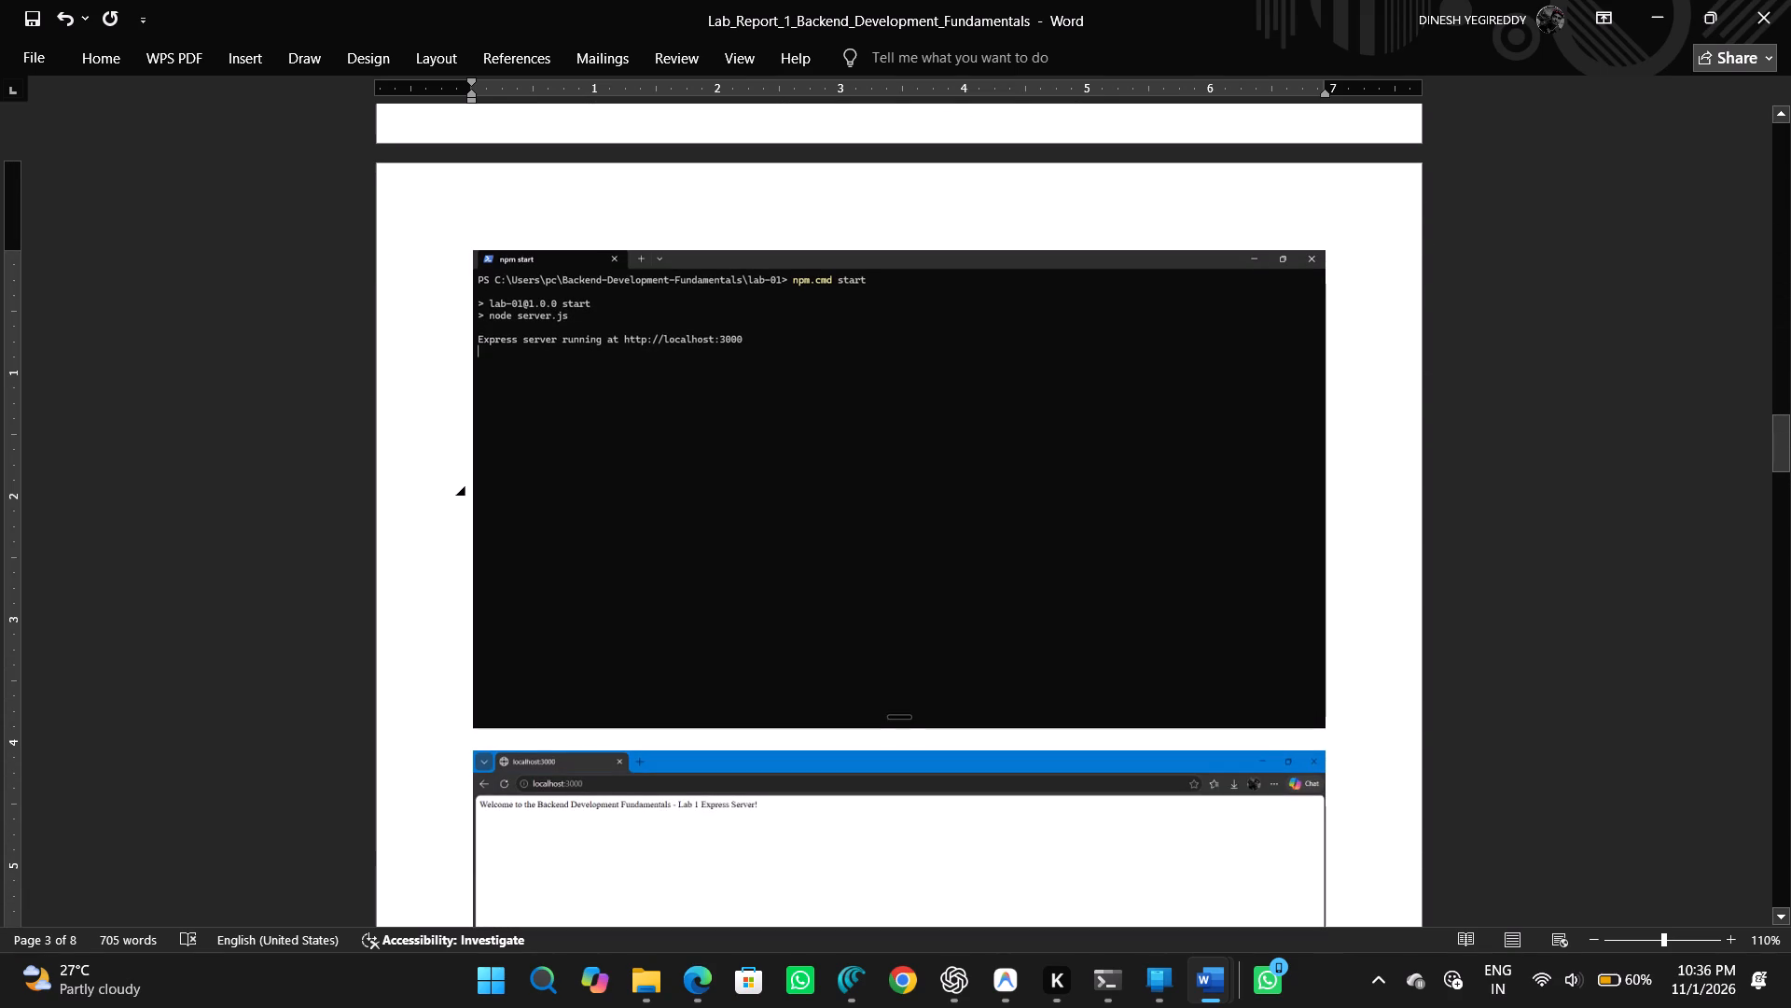
pyautogui.click(716, 511)
pyautogui.click(461, 275)
pyautogui.press('BackSpace')
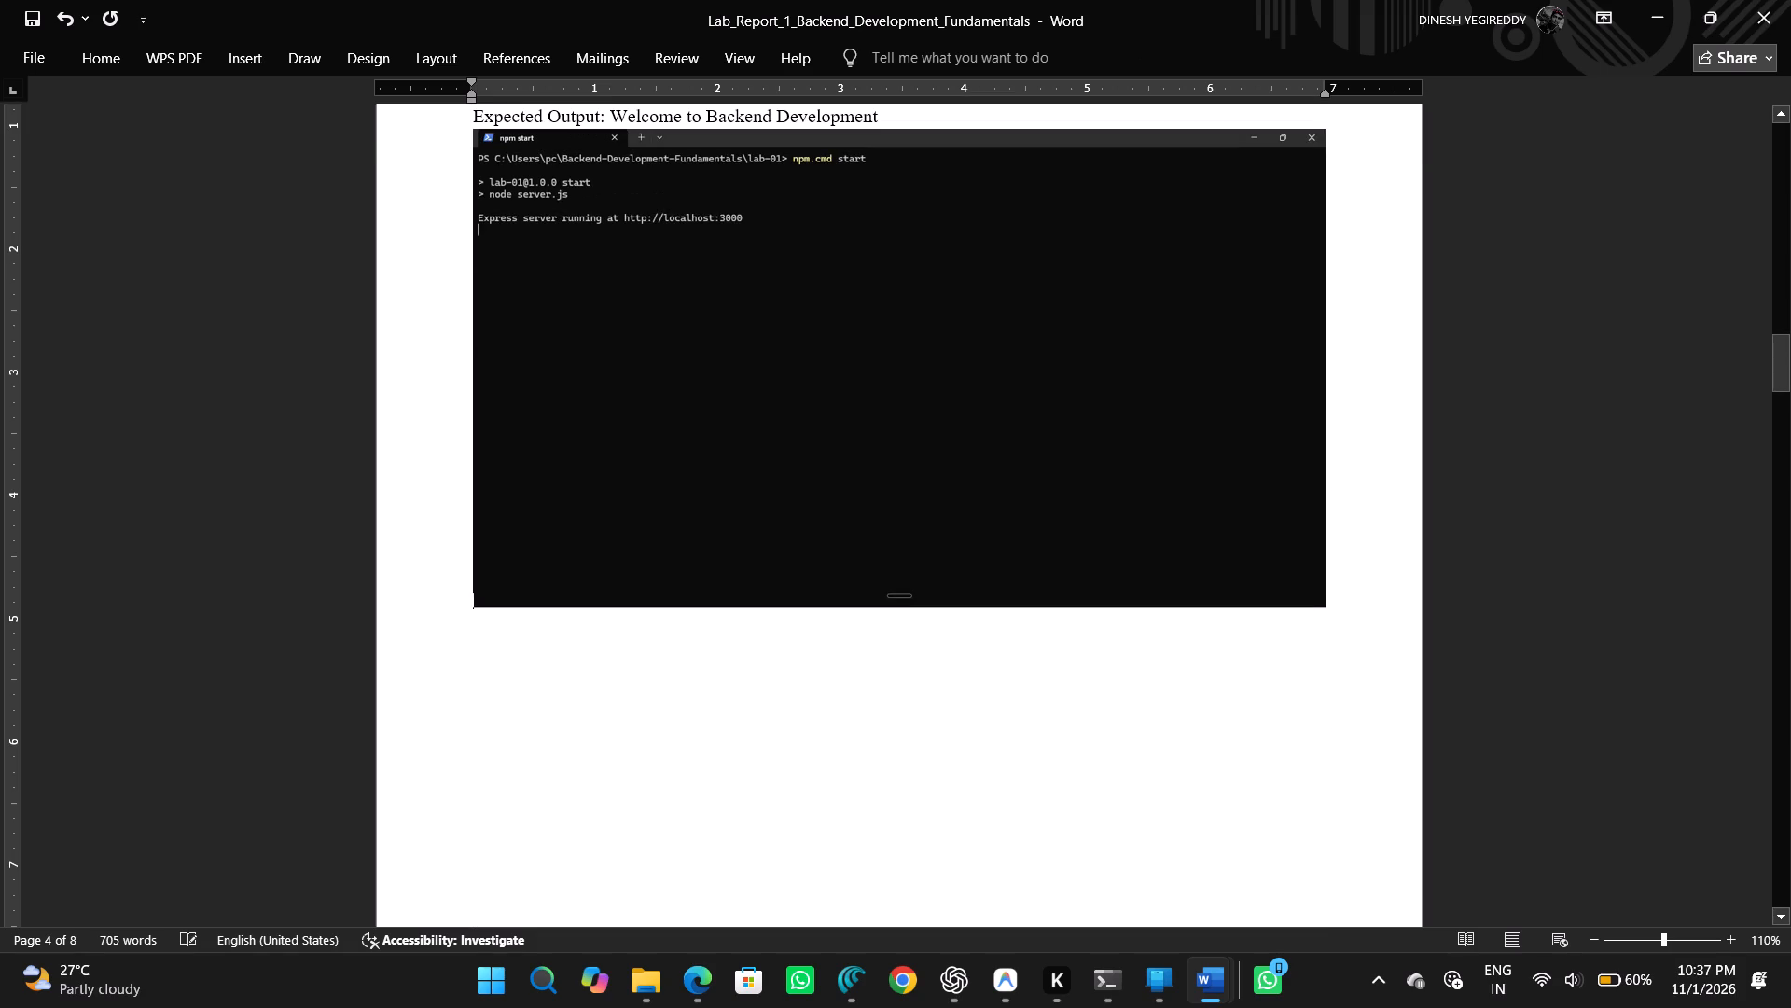
# Shrink the pasted localhost:3000 screenshot proportionally to about 6.1 inches wide so it fits below the terminal screenshot.
pyautogui.hscroll(1, 465, 443)
pyautogui.scroll(-1, 465, 443)
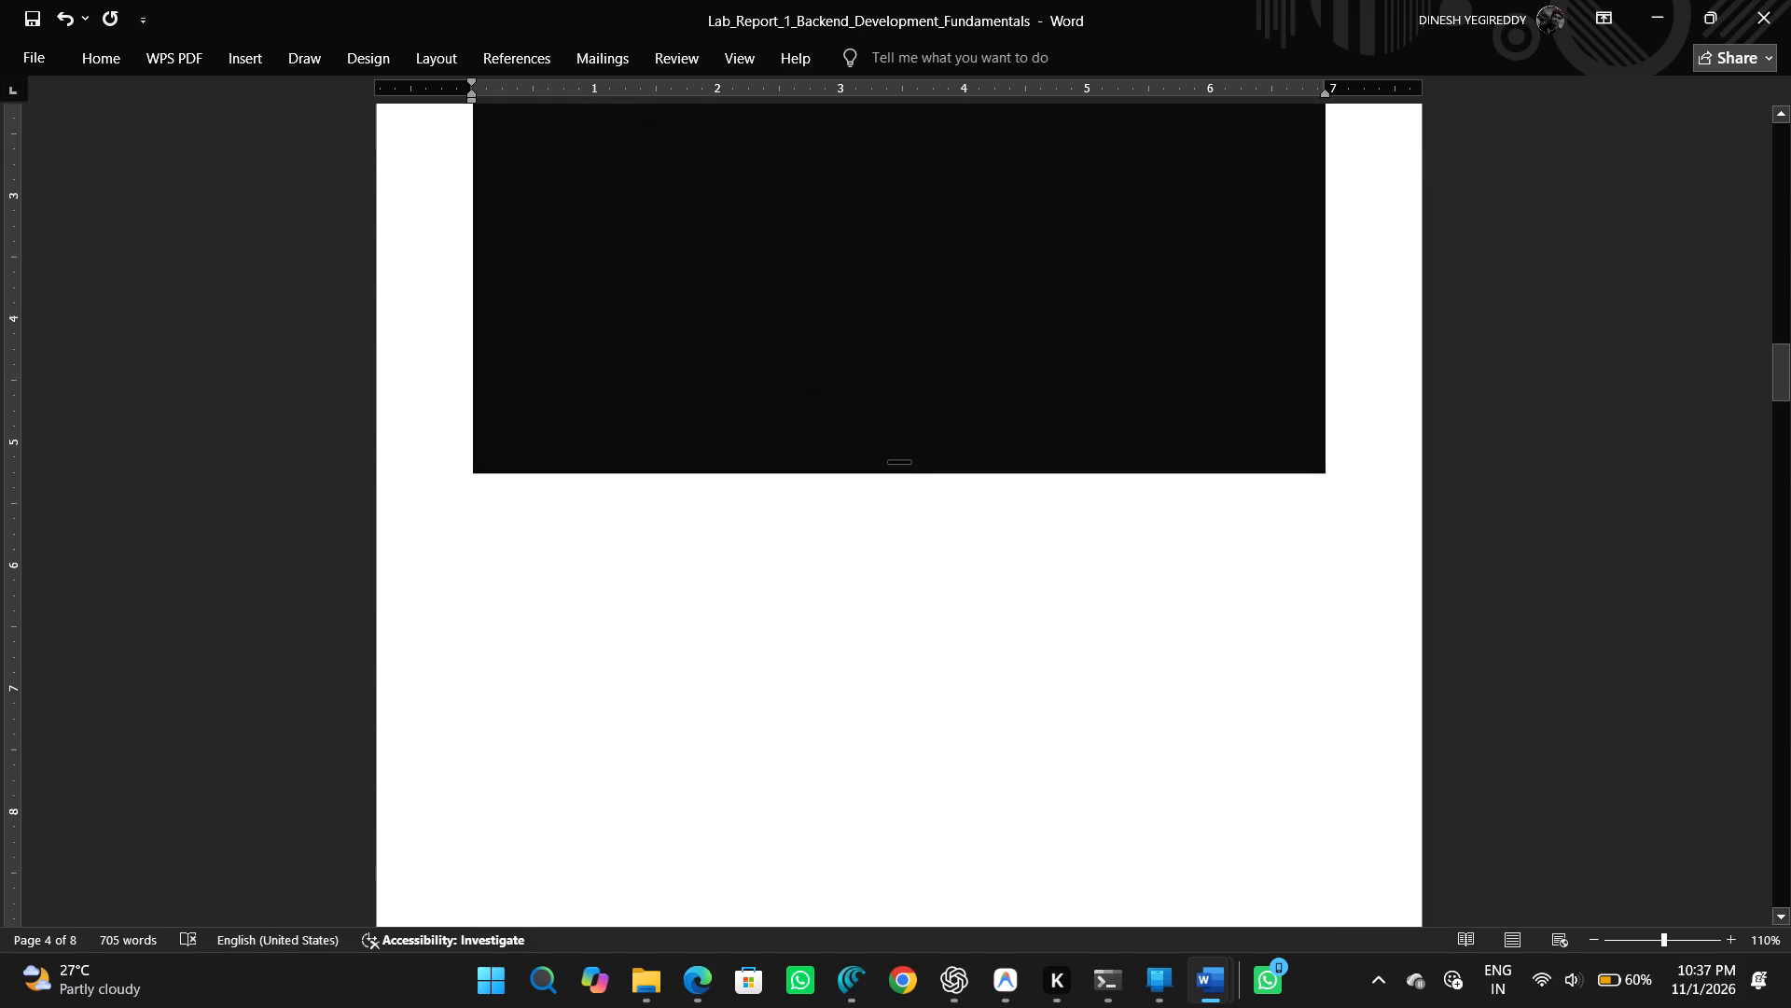
pyautogui.scroll(-2, 465, 443)
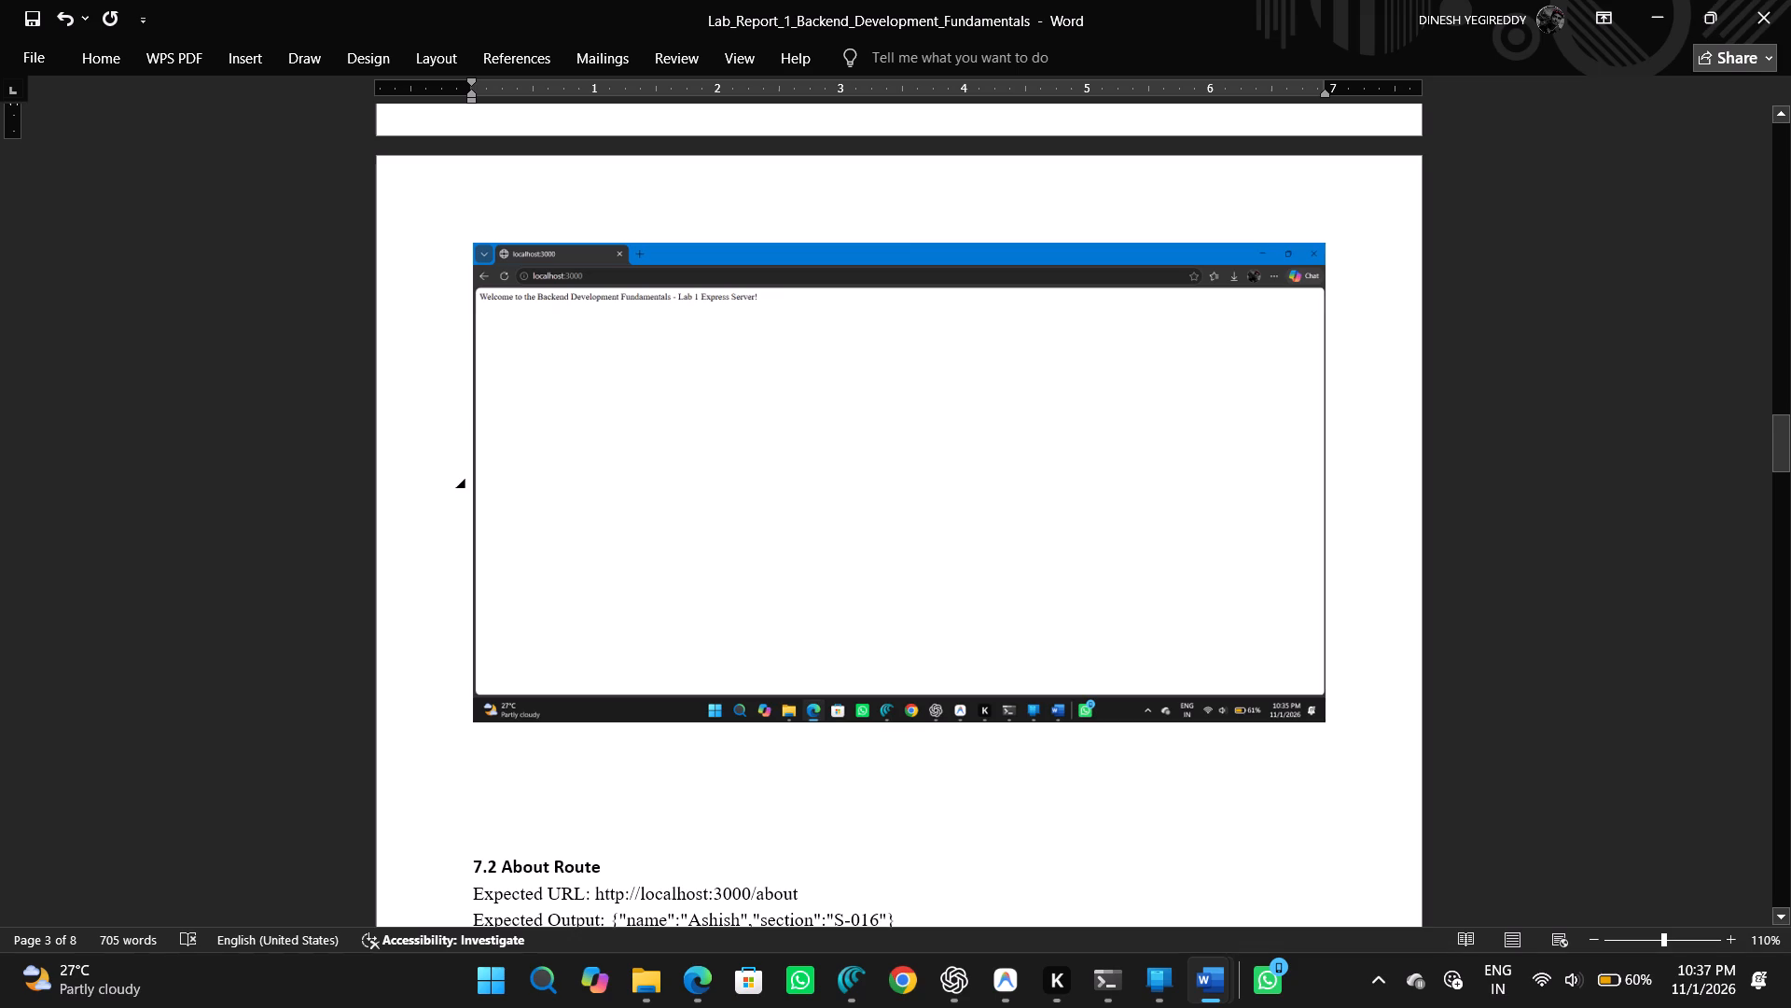
pyautogui.click(823, 568)
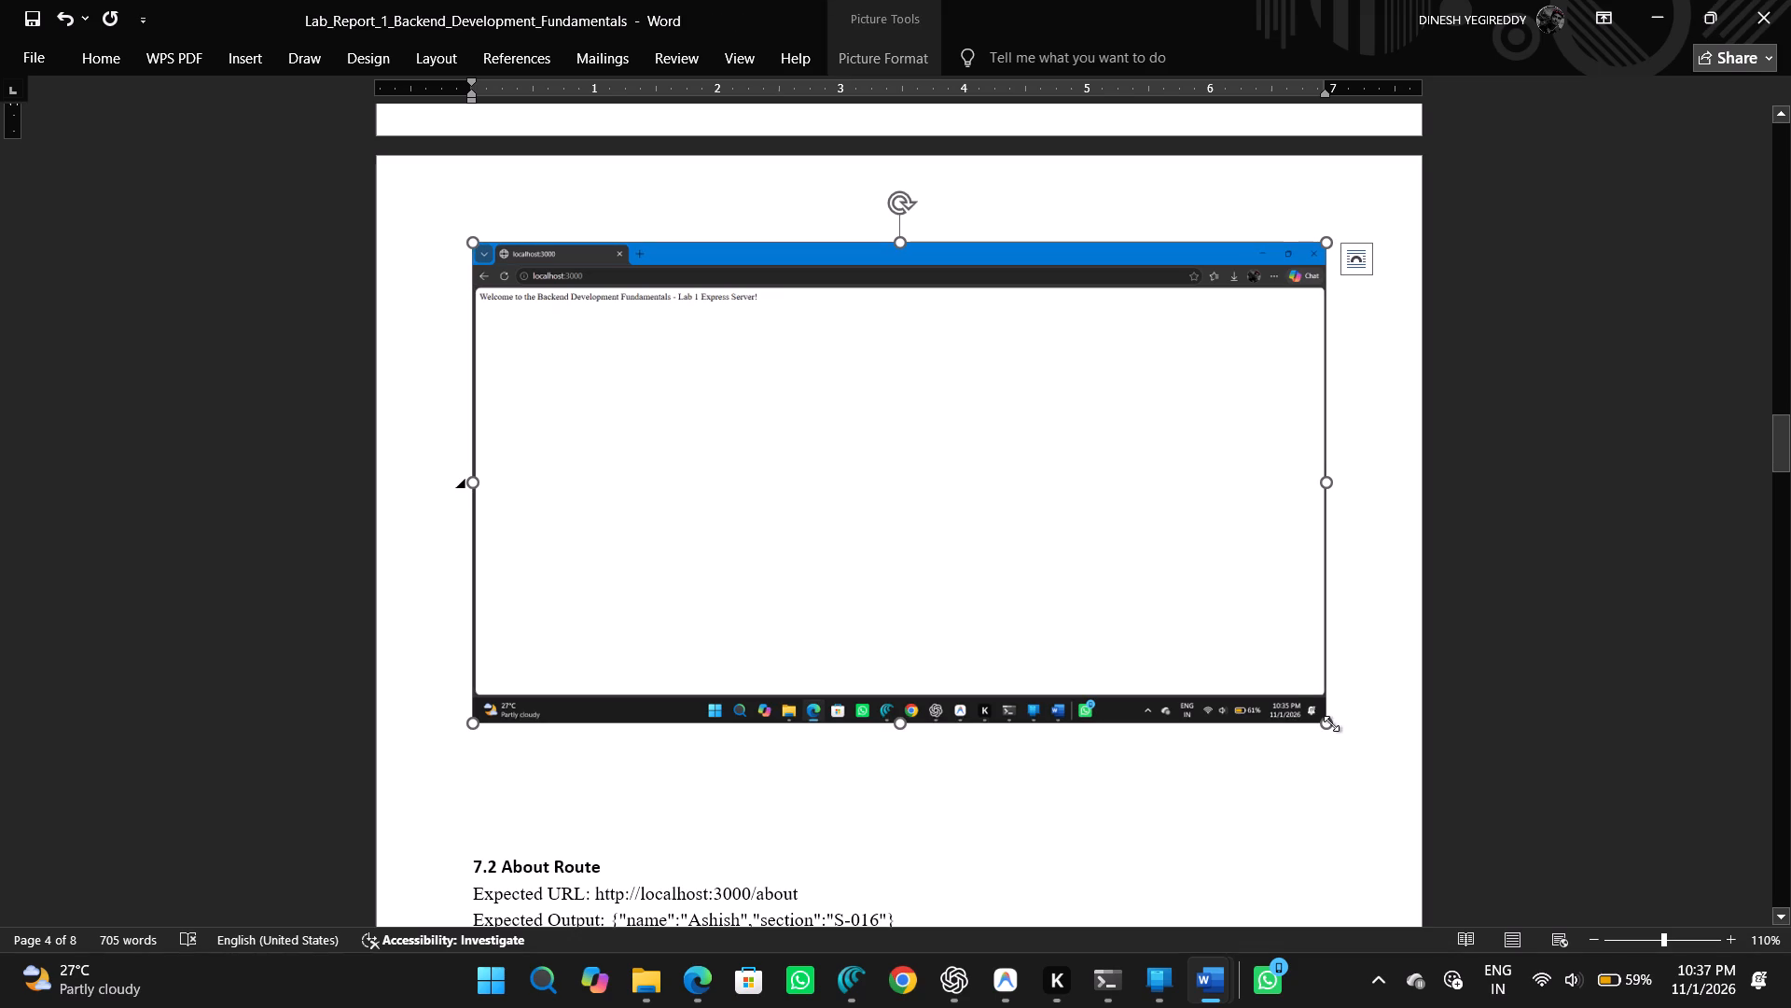
pyautogui.moveTo(1331, 723); pyautogui.dragTo(1226, 638)
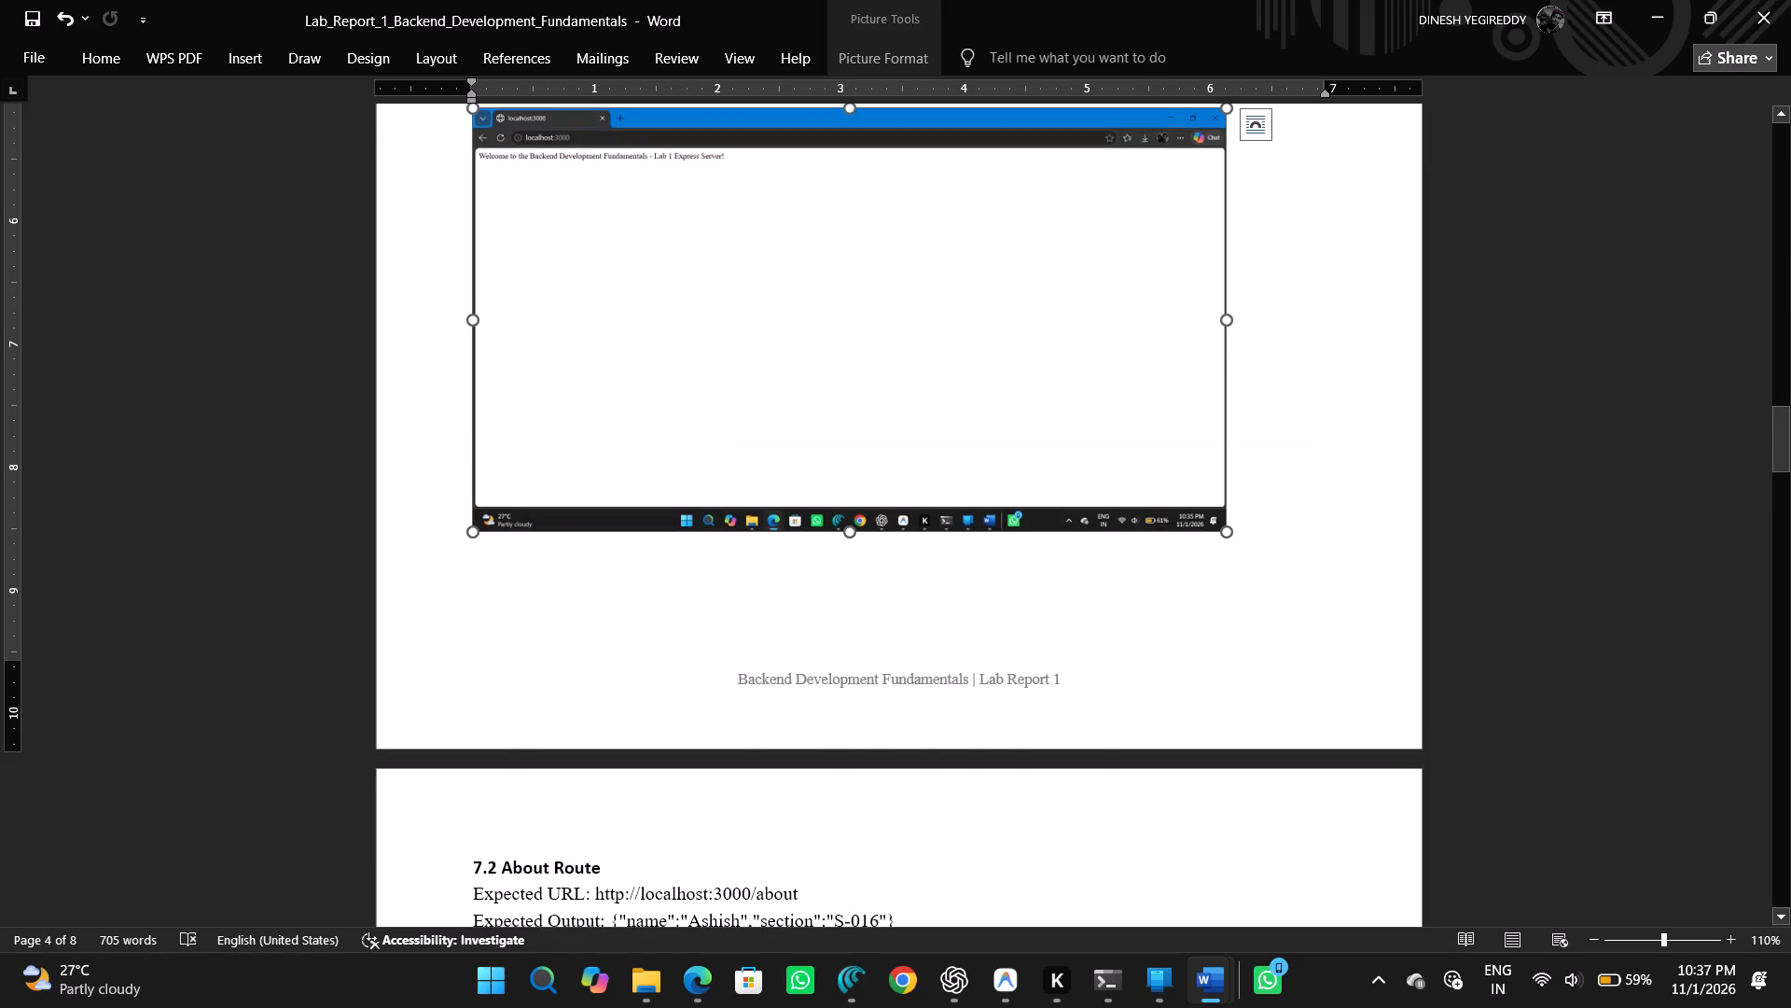
# For section 7.2 About Route, switch to Edge and open localhost:3000/about.
pyautogui.scroll(-2, 1016, 632)
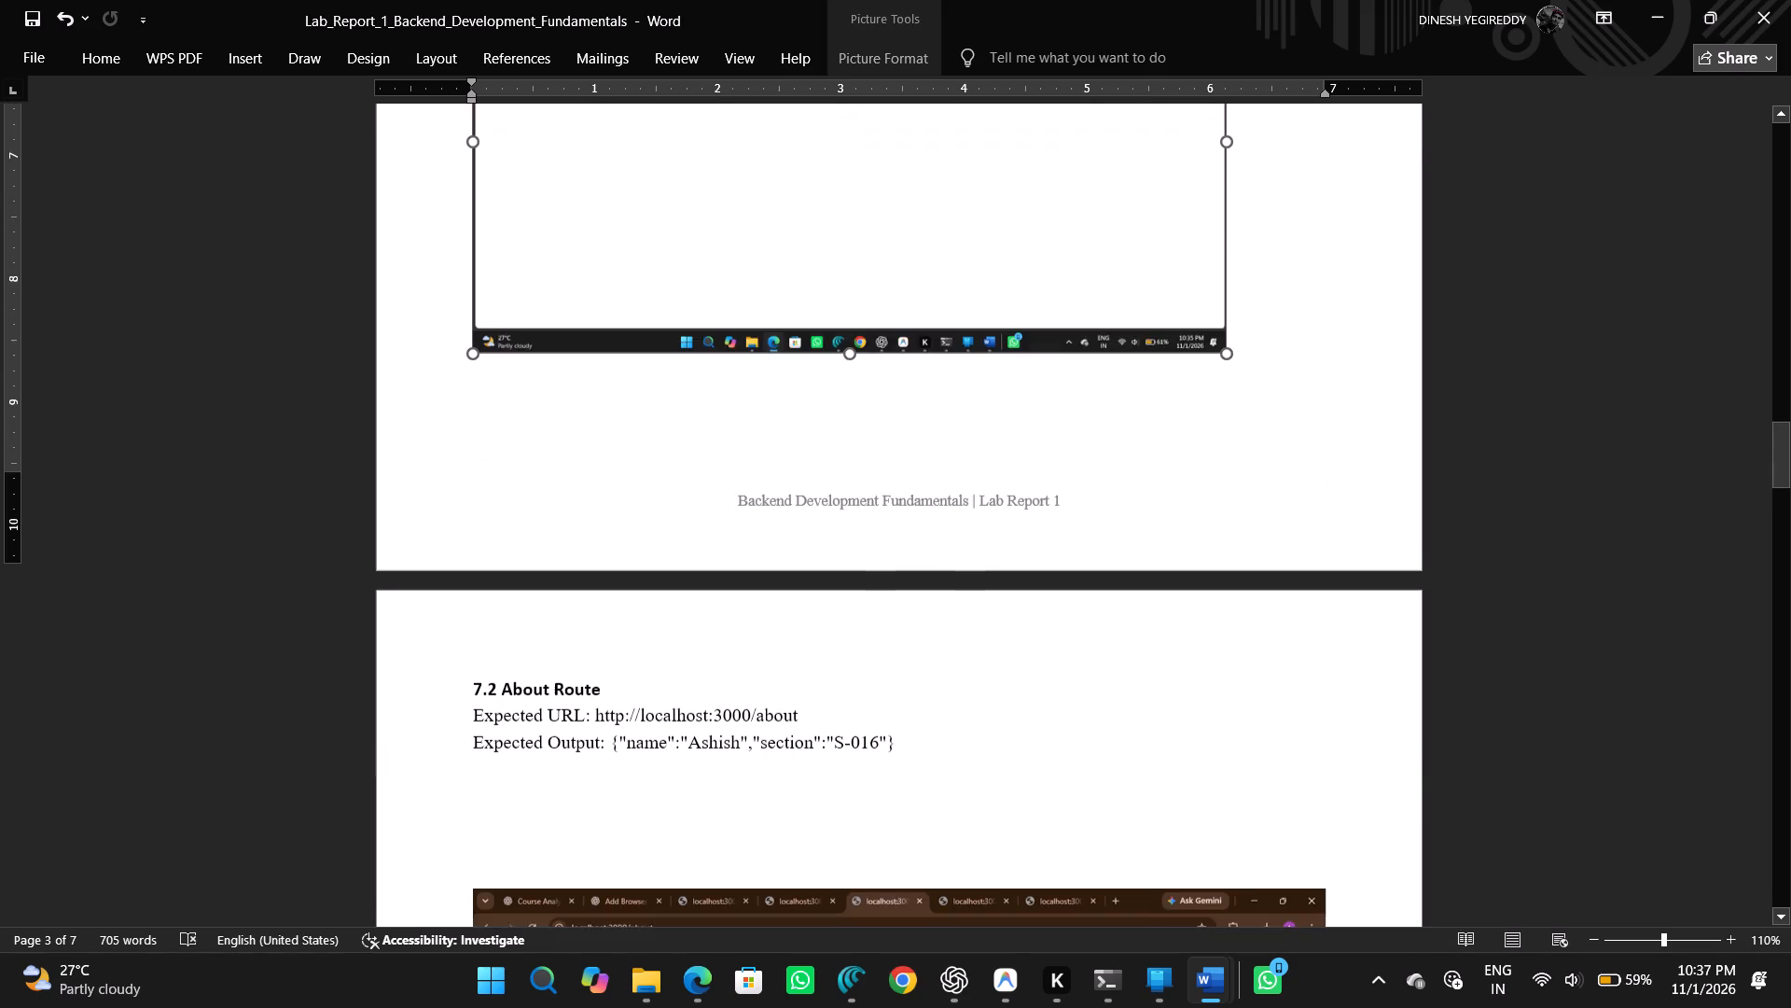
pyautogui.scroll(-3, 1016, 632)
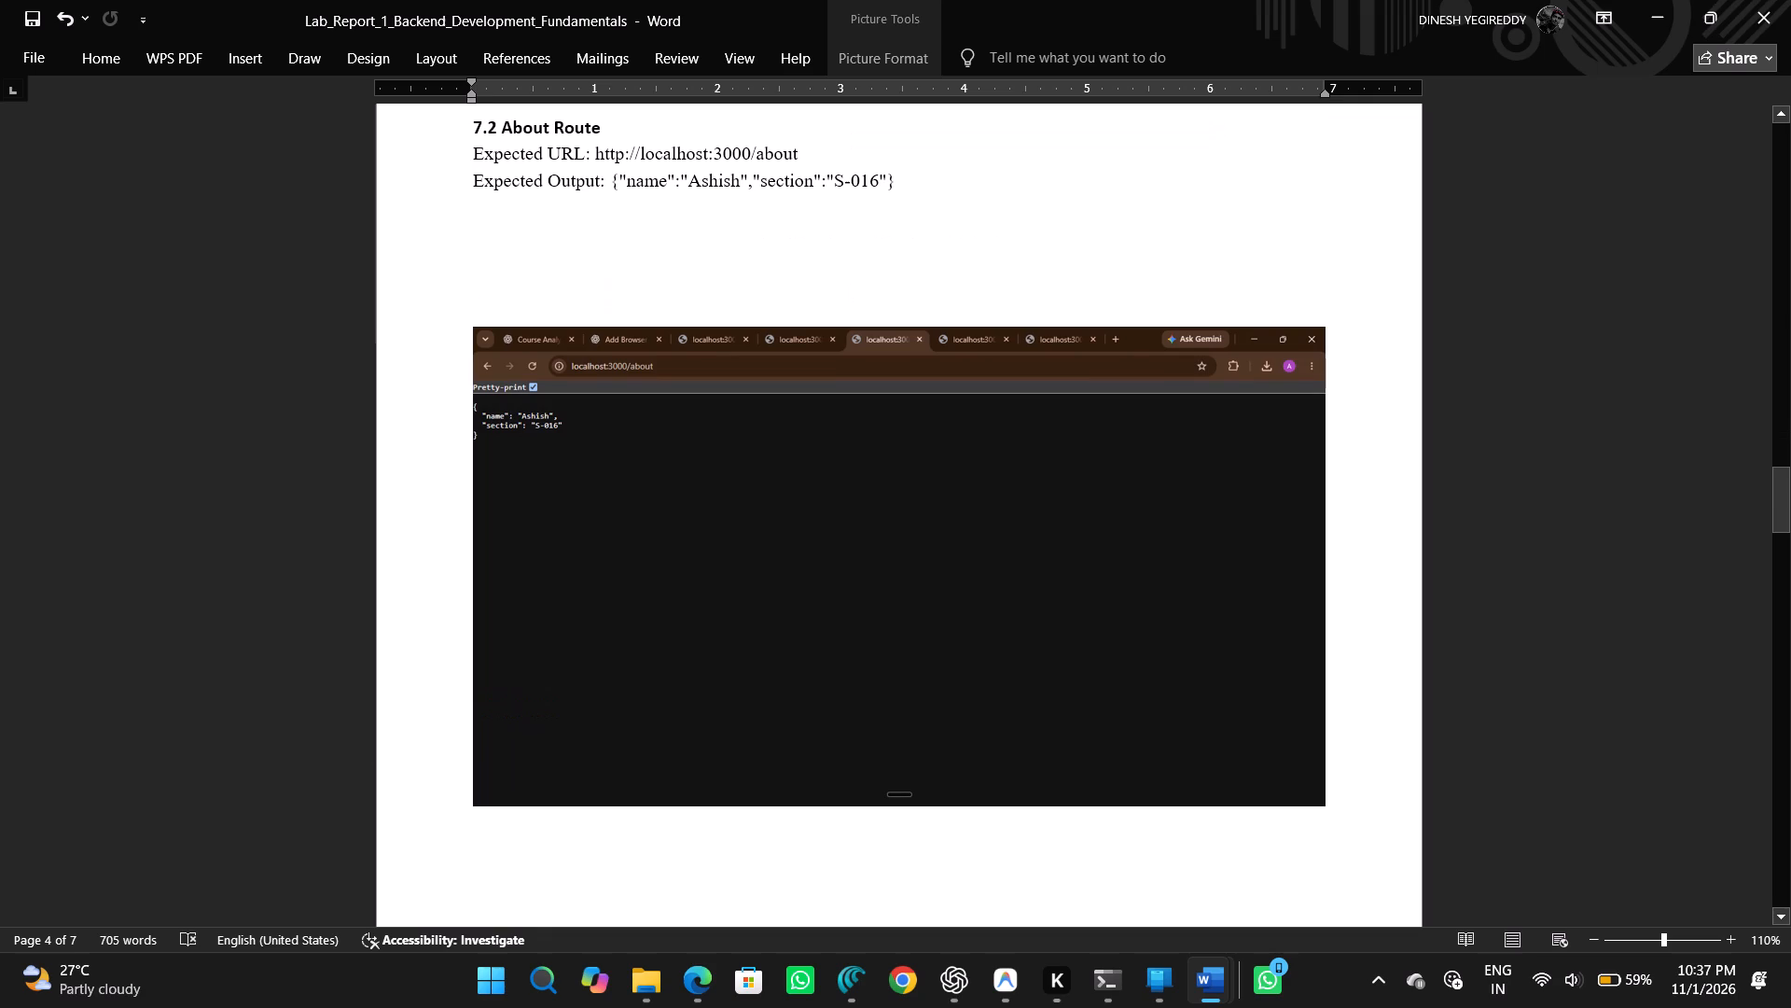
pyautogui.hotkey('alt', 'Tab')
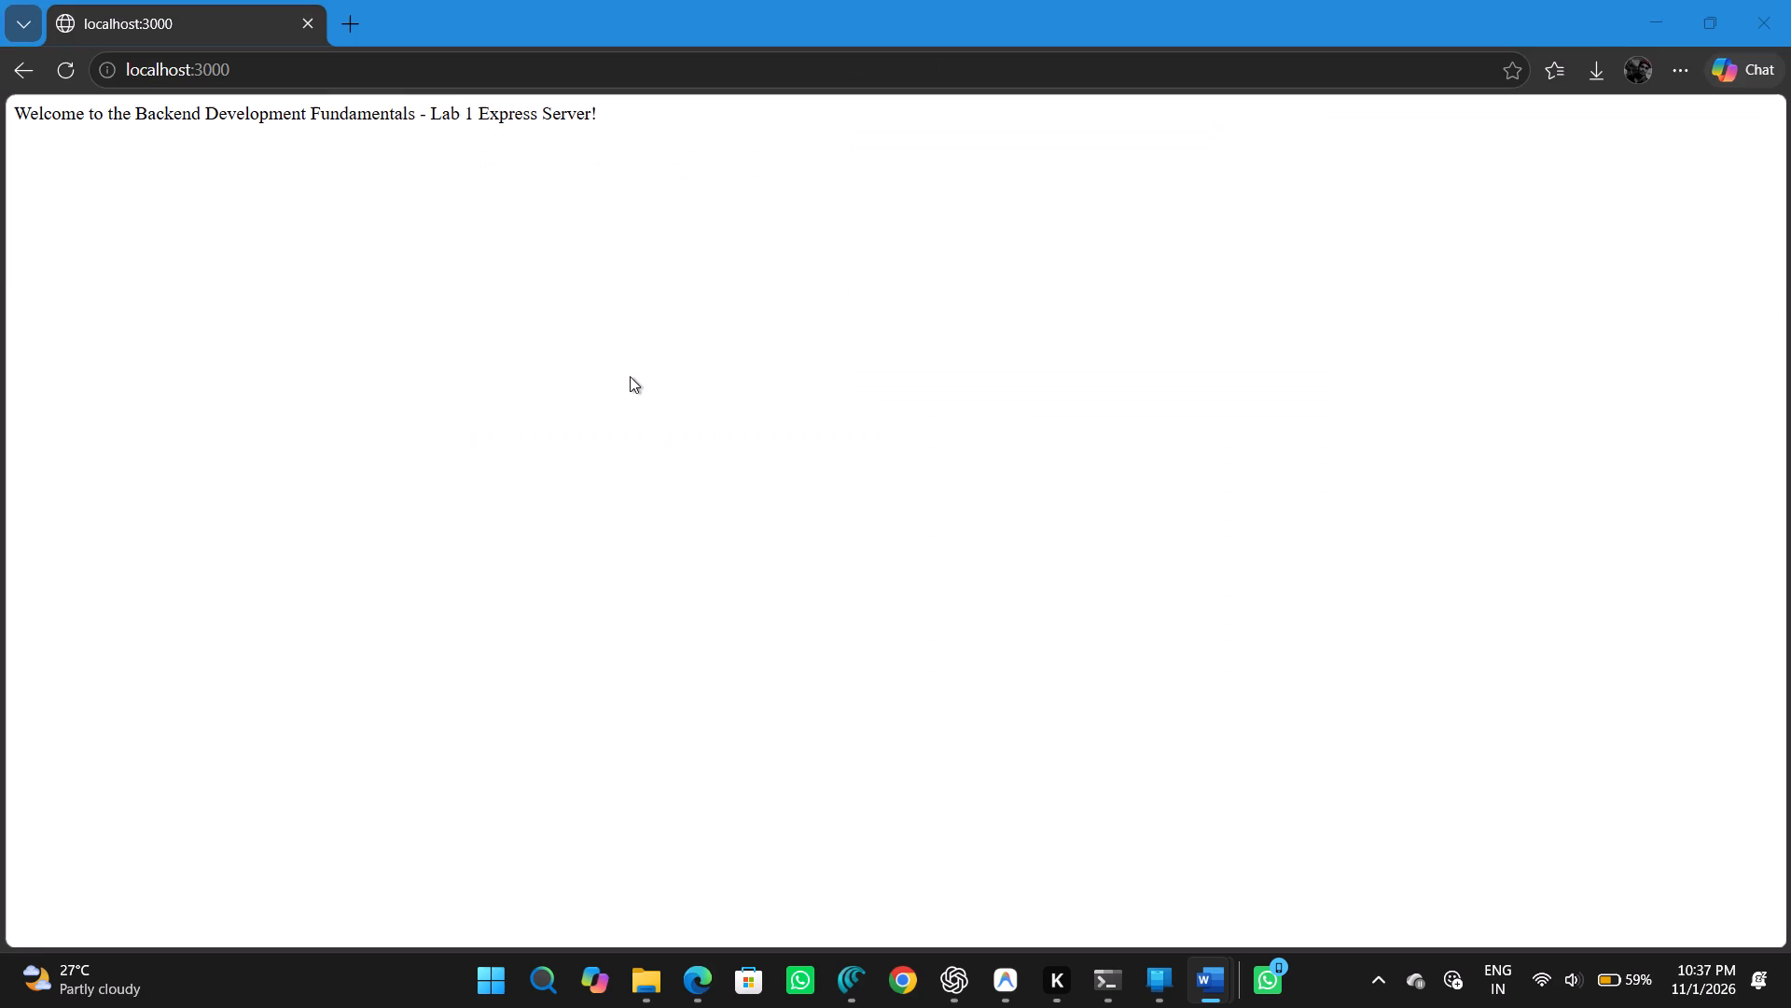
pyautogui.click(305, 71)
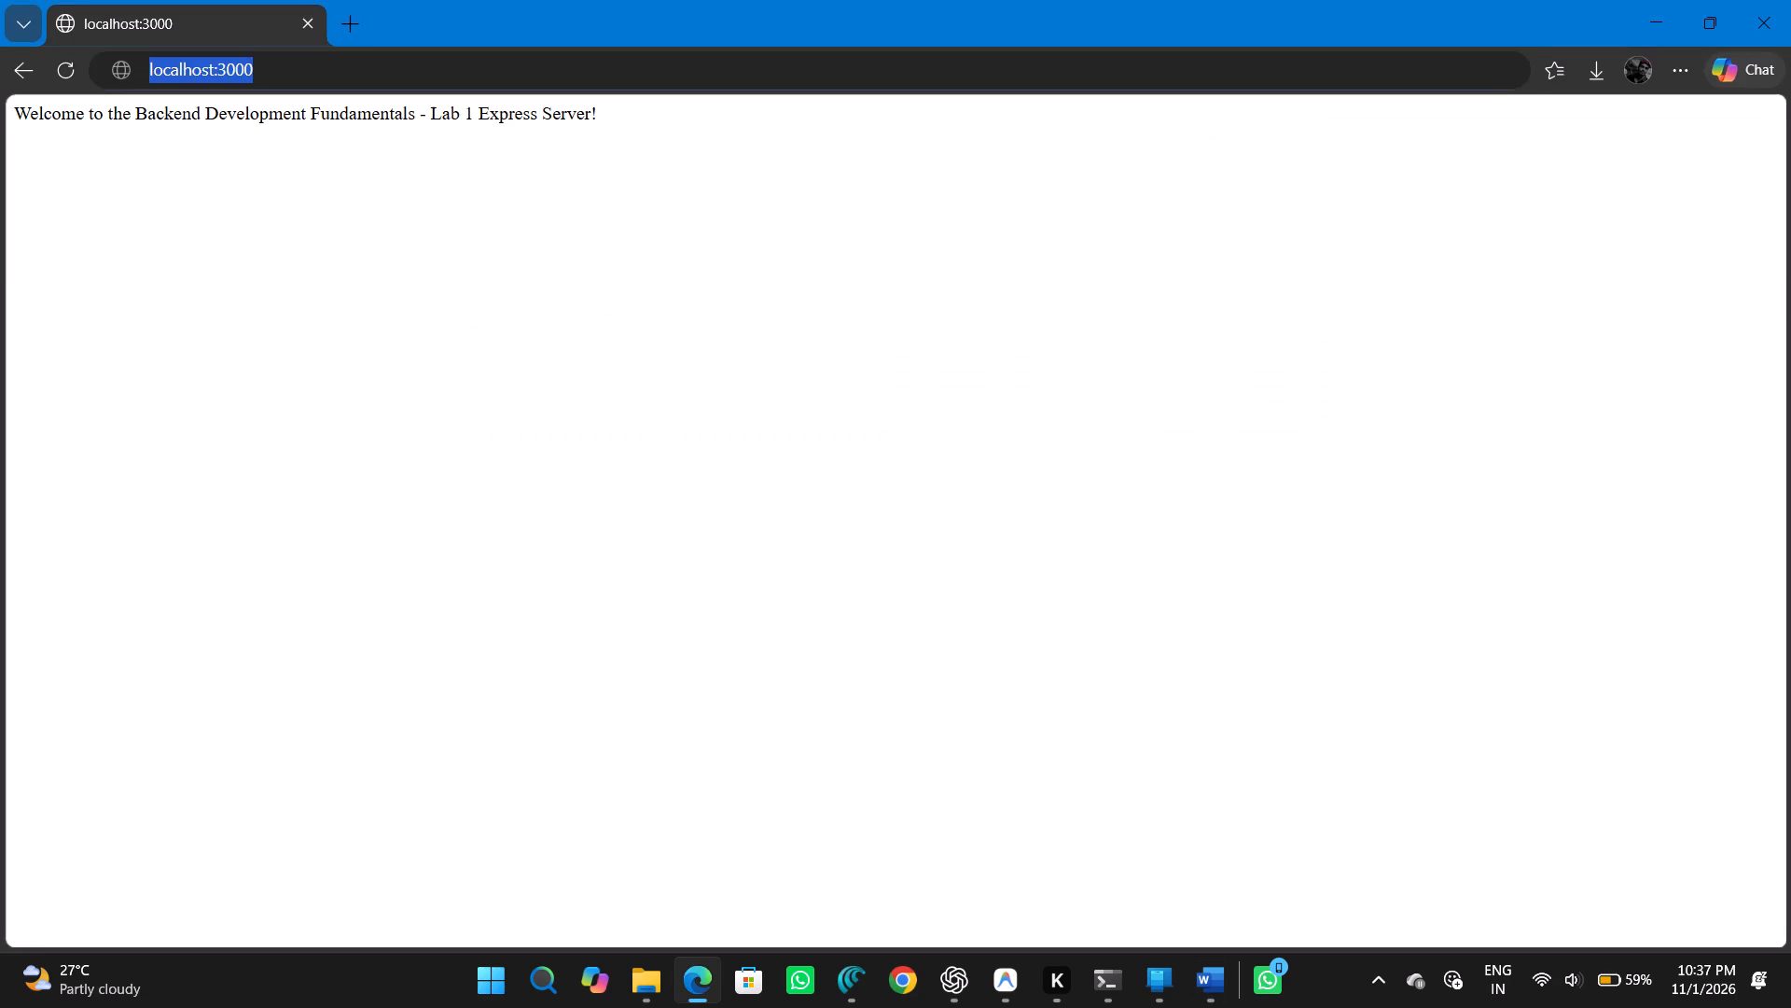
pyautogui.press('/')
pyautogui.press('BackSpace')
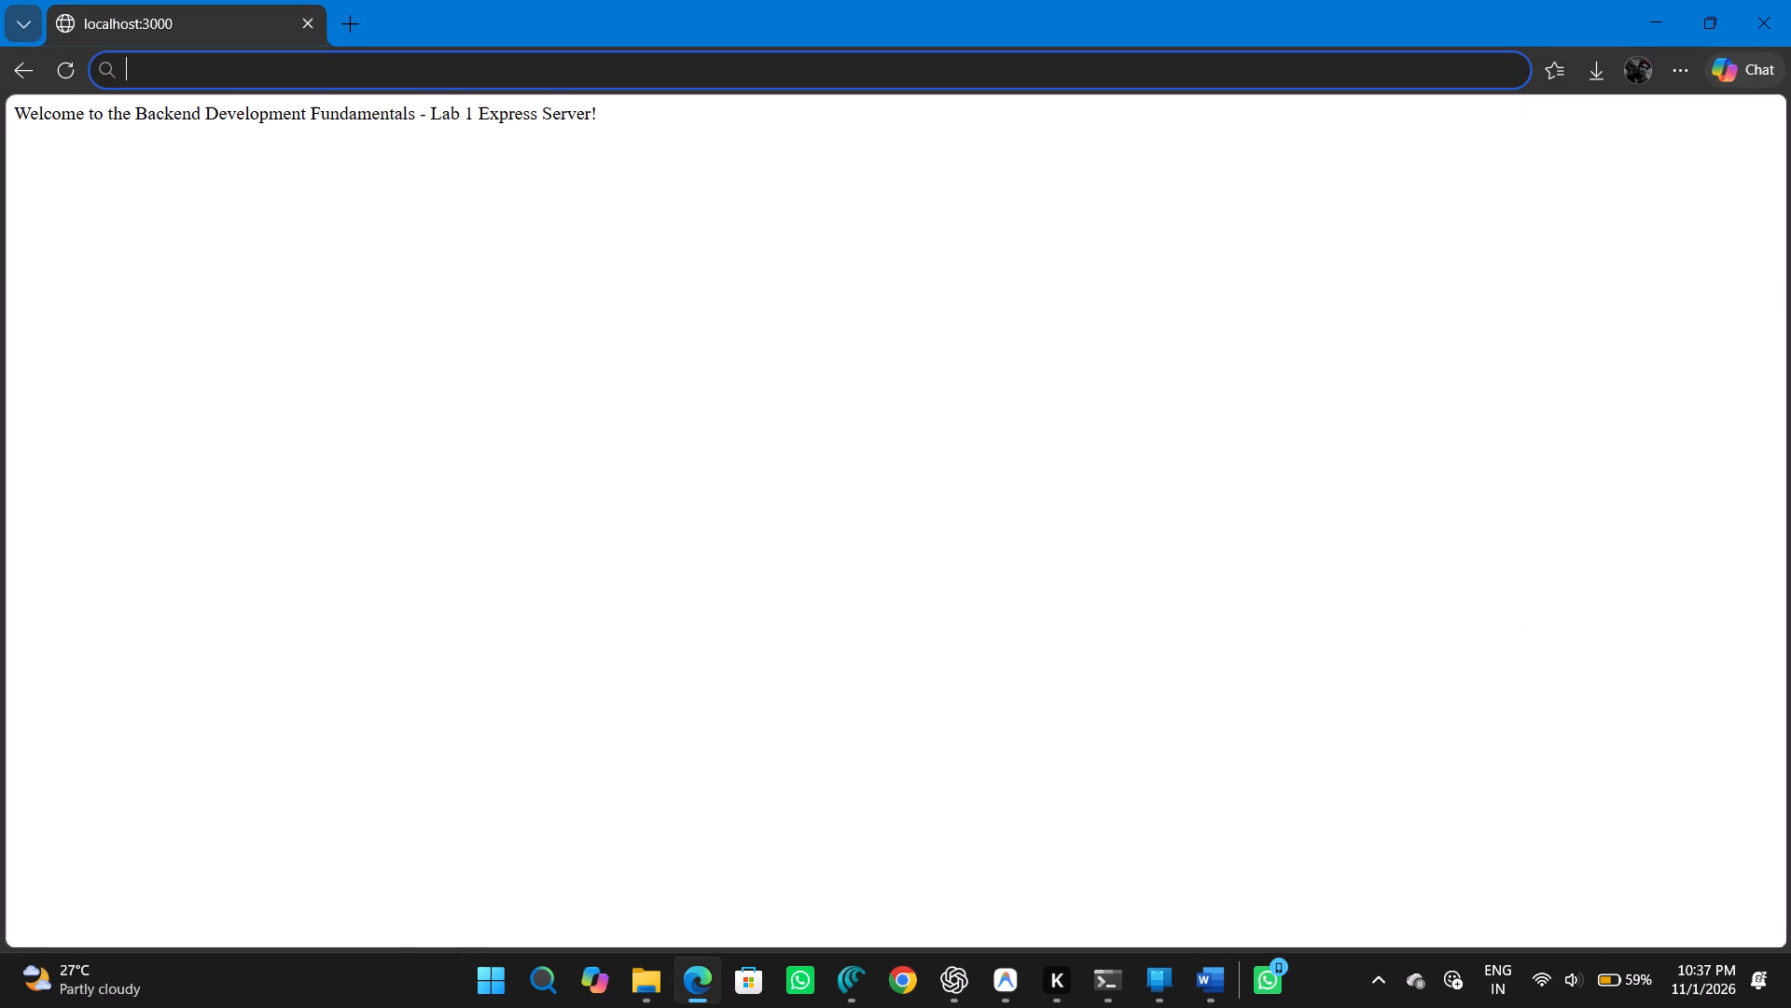
pyautogui.hotkey('ctrl', 'z')
pyautogui.hotkey('ctrl', 'z')
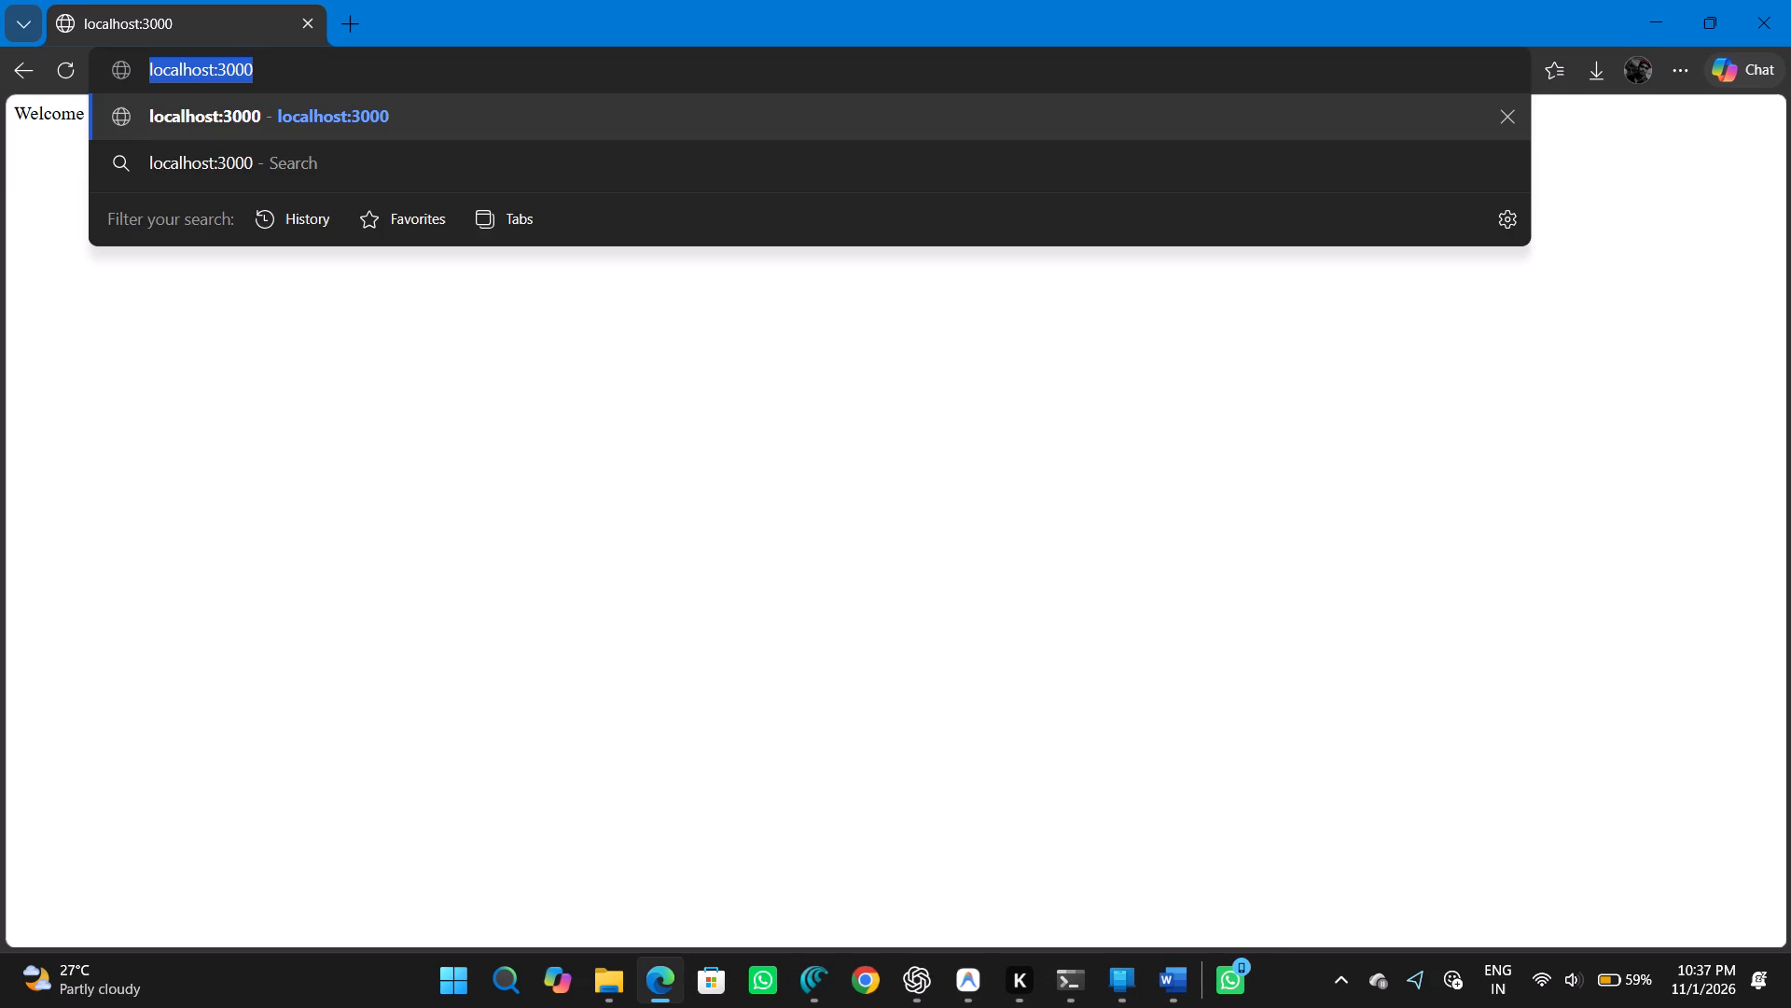
pyautogui.press('Right')
pyautogui.press('/')
pyautogui.write('abp')
pyautogui.press('BackSpace')
pyautogui.write('out')
pyautogui.press('Return')
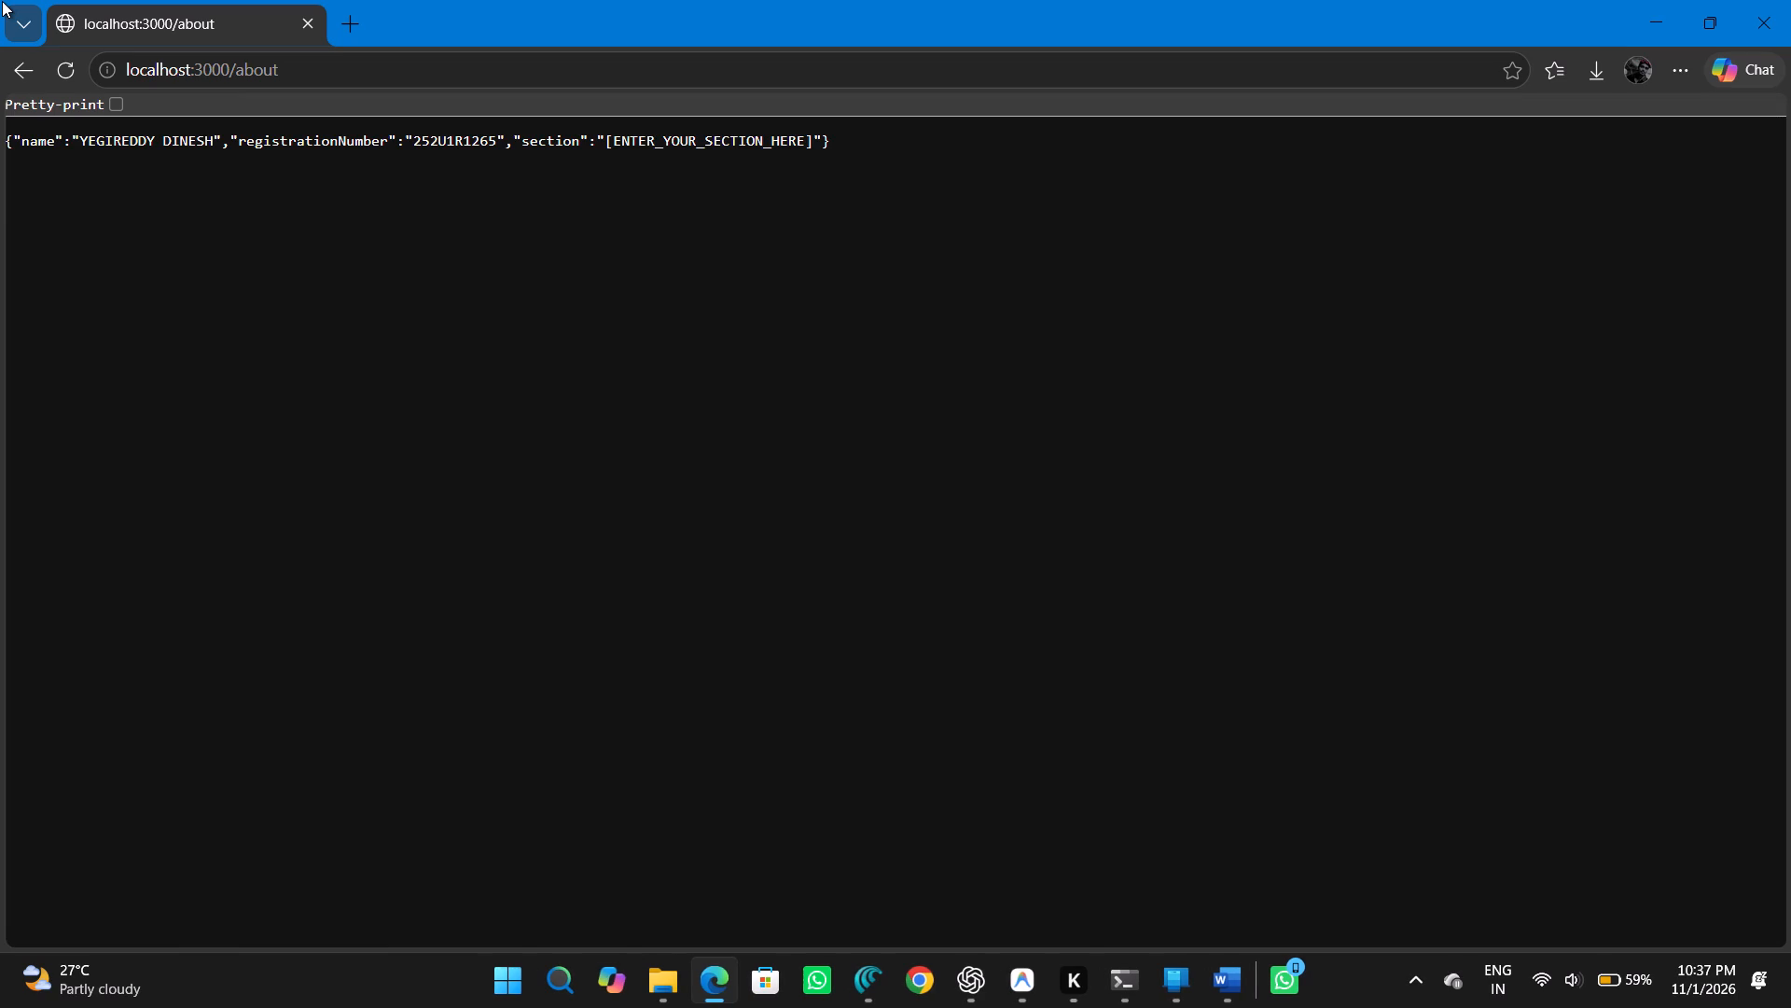
# Capture a screenshot of the entire screen showing the /about route output.
pyautogui.press('Print')
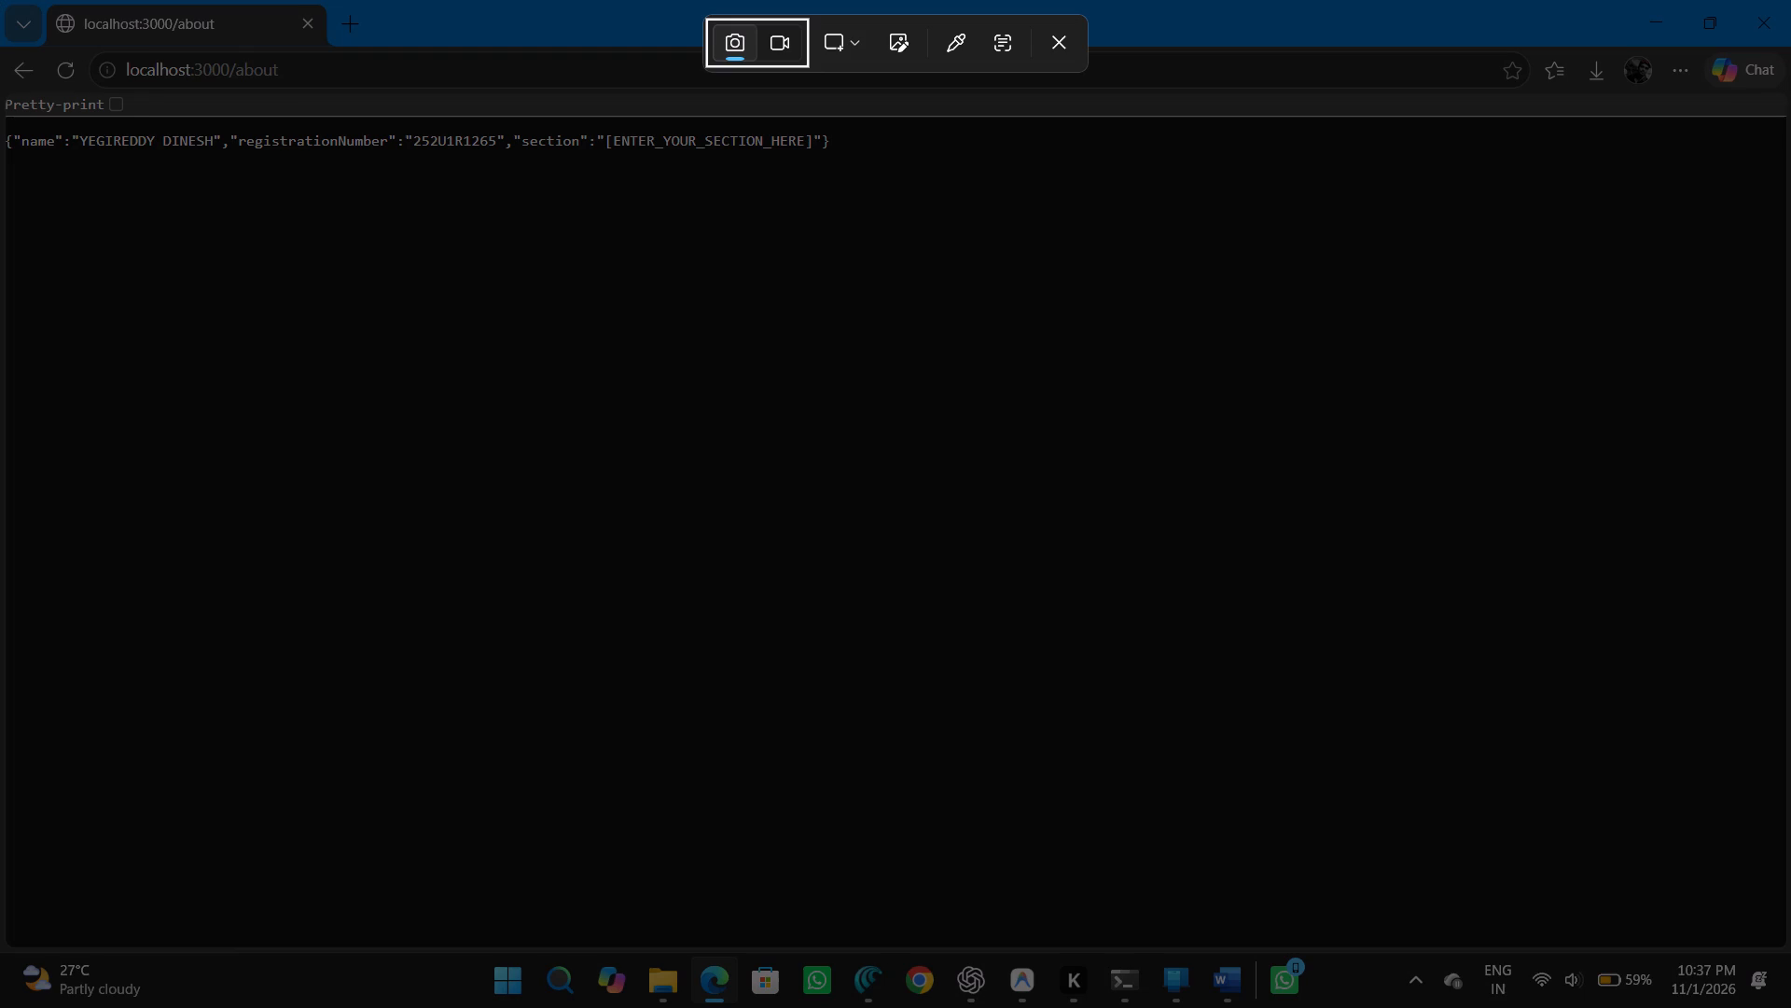
pyautogui.moveTo(0, 0); pyautogui.dragTo(1790, 1007)
# Switch to Word and replace the old /about screenshot in section 7.2 About Route with the new capture.
pyautogui.hotkey('alt', 'Tab')
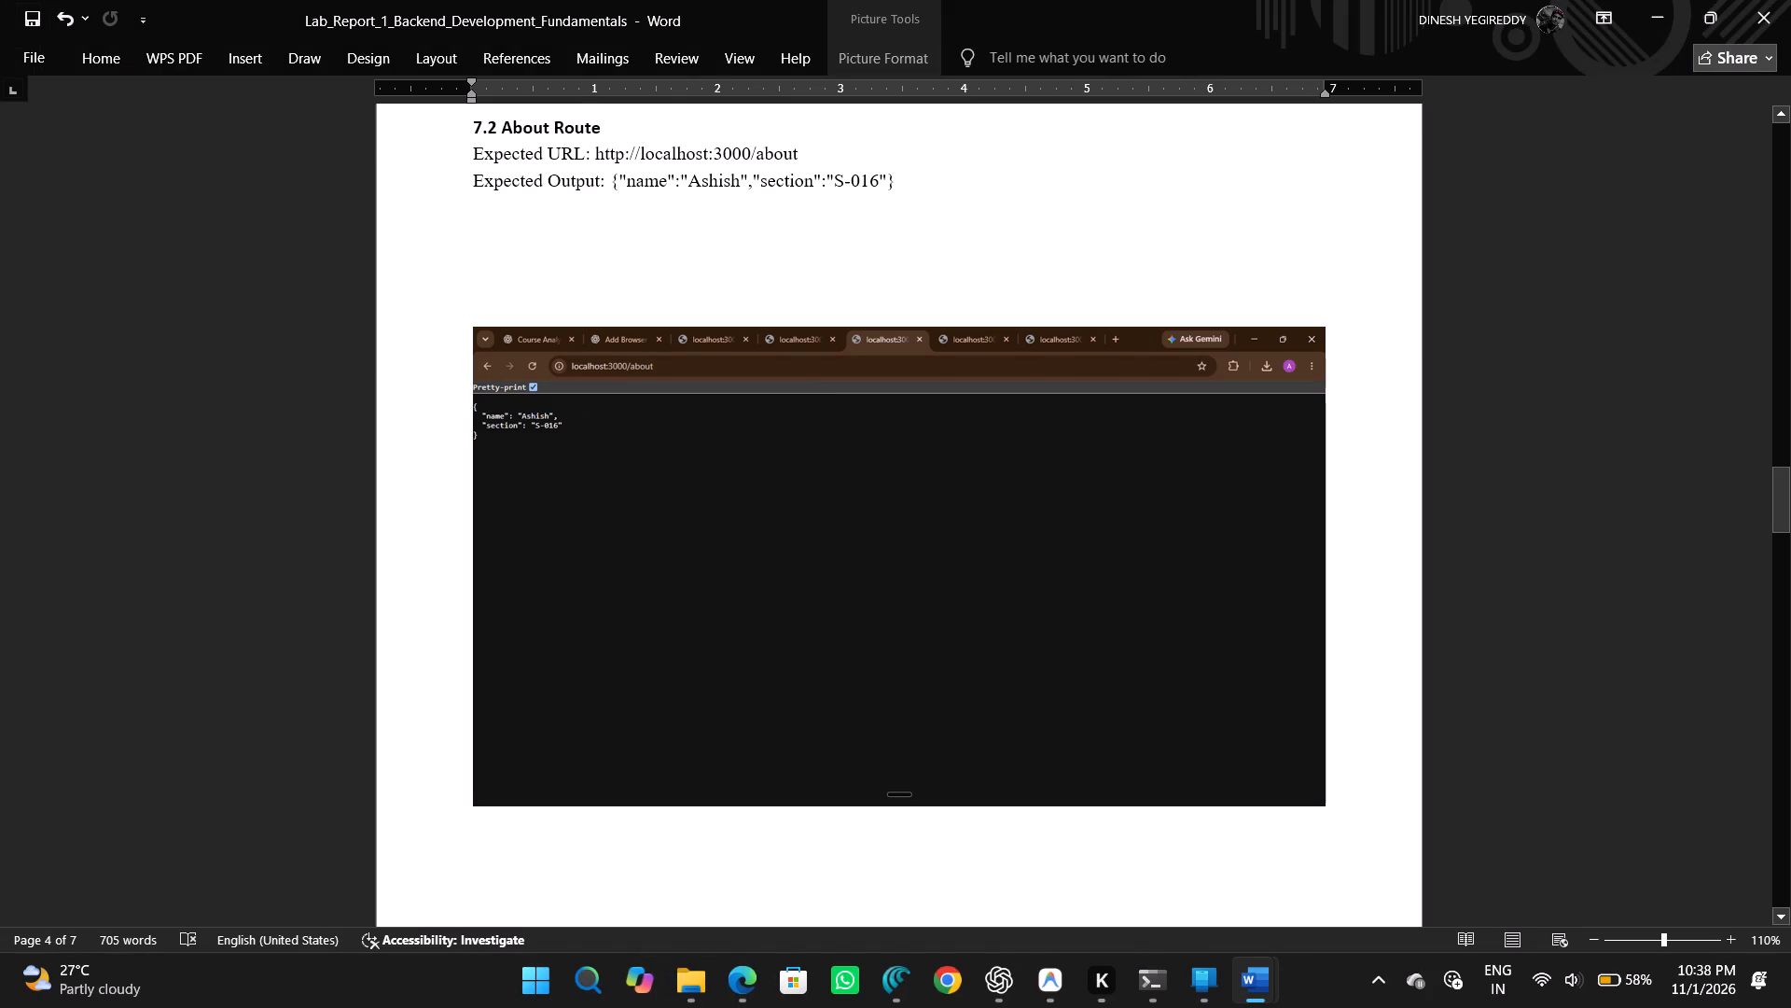
pyautogui.click(817, 384)
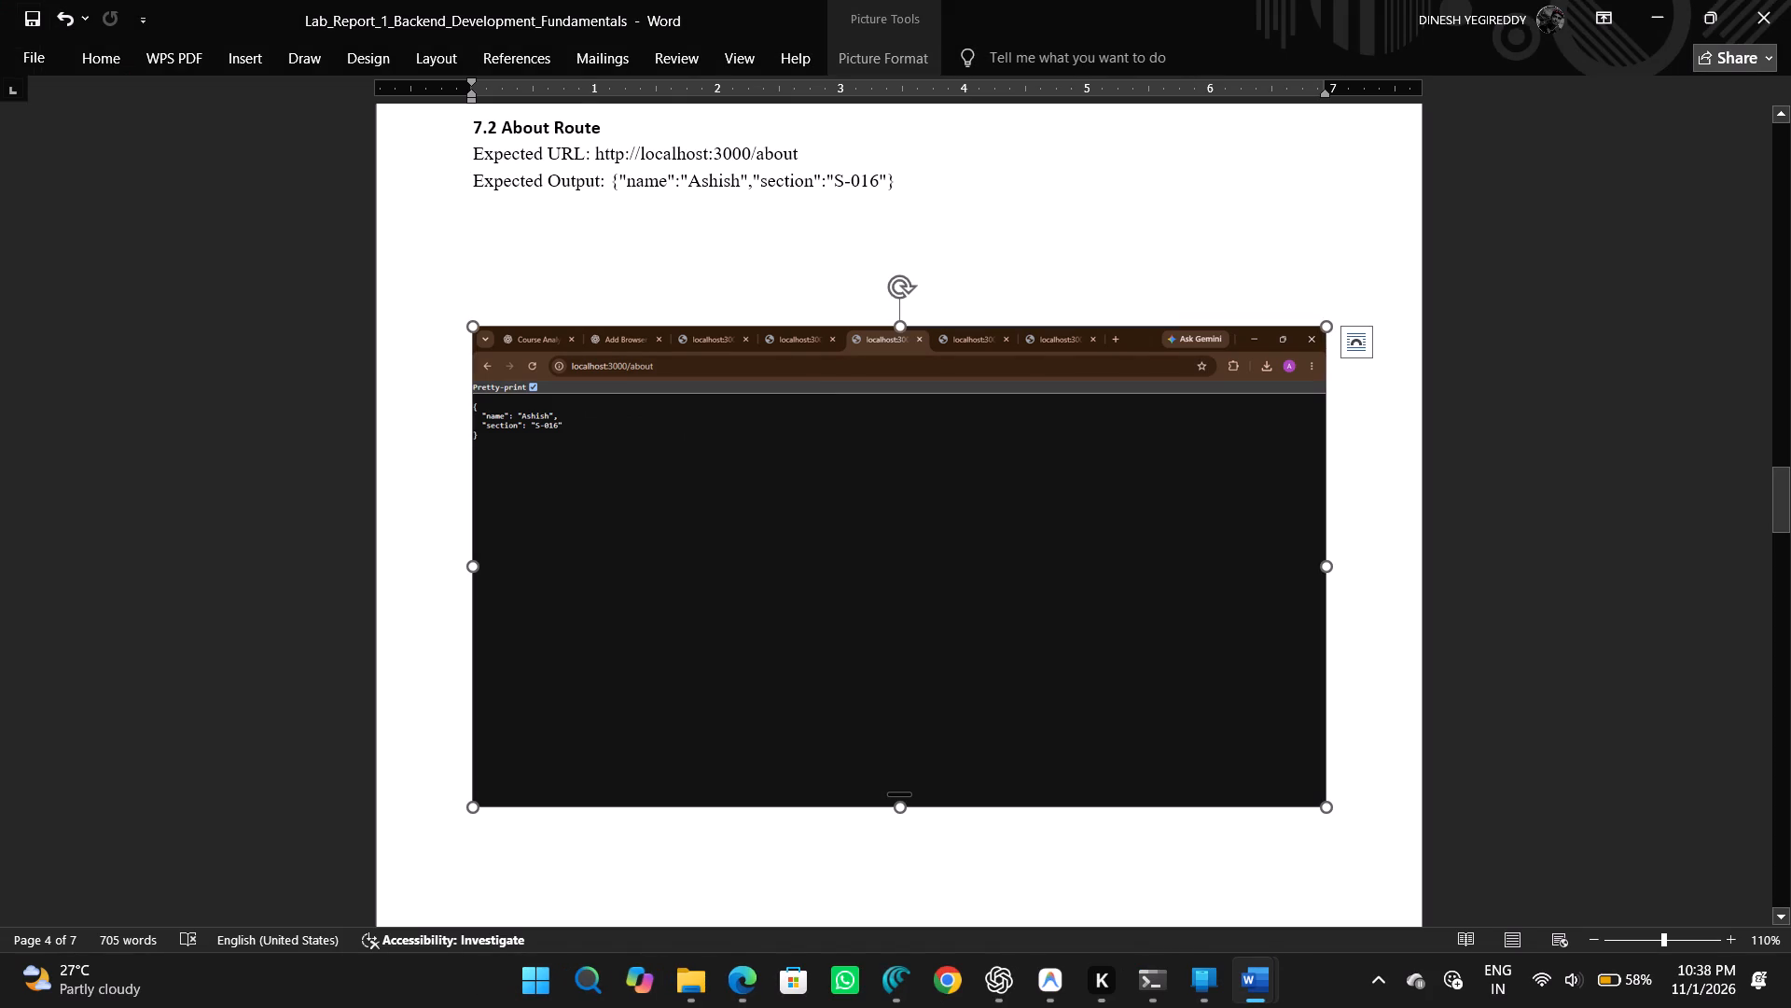
pyautogui.press('BackSpace')
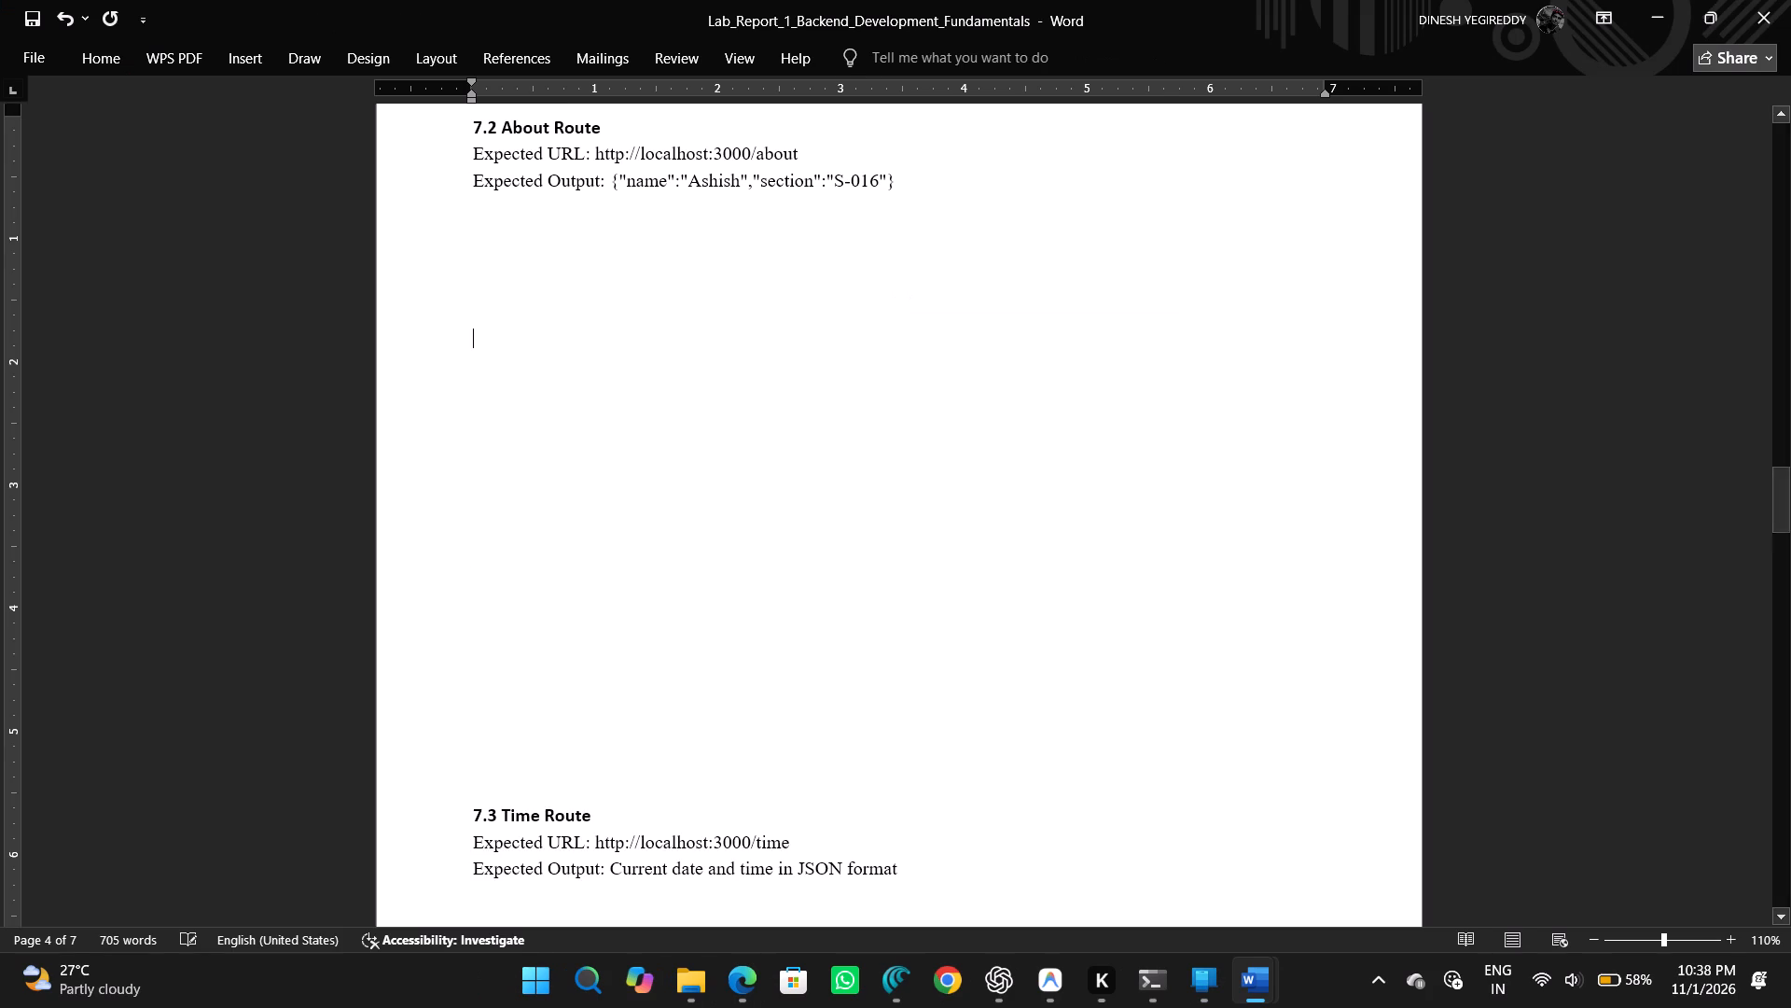
pyautogui.hotkey('ctrl', 'v')
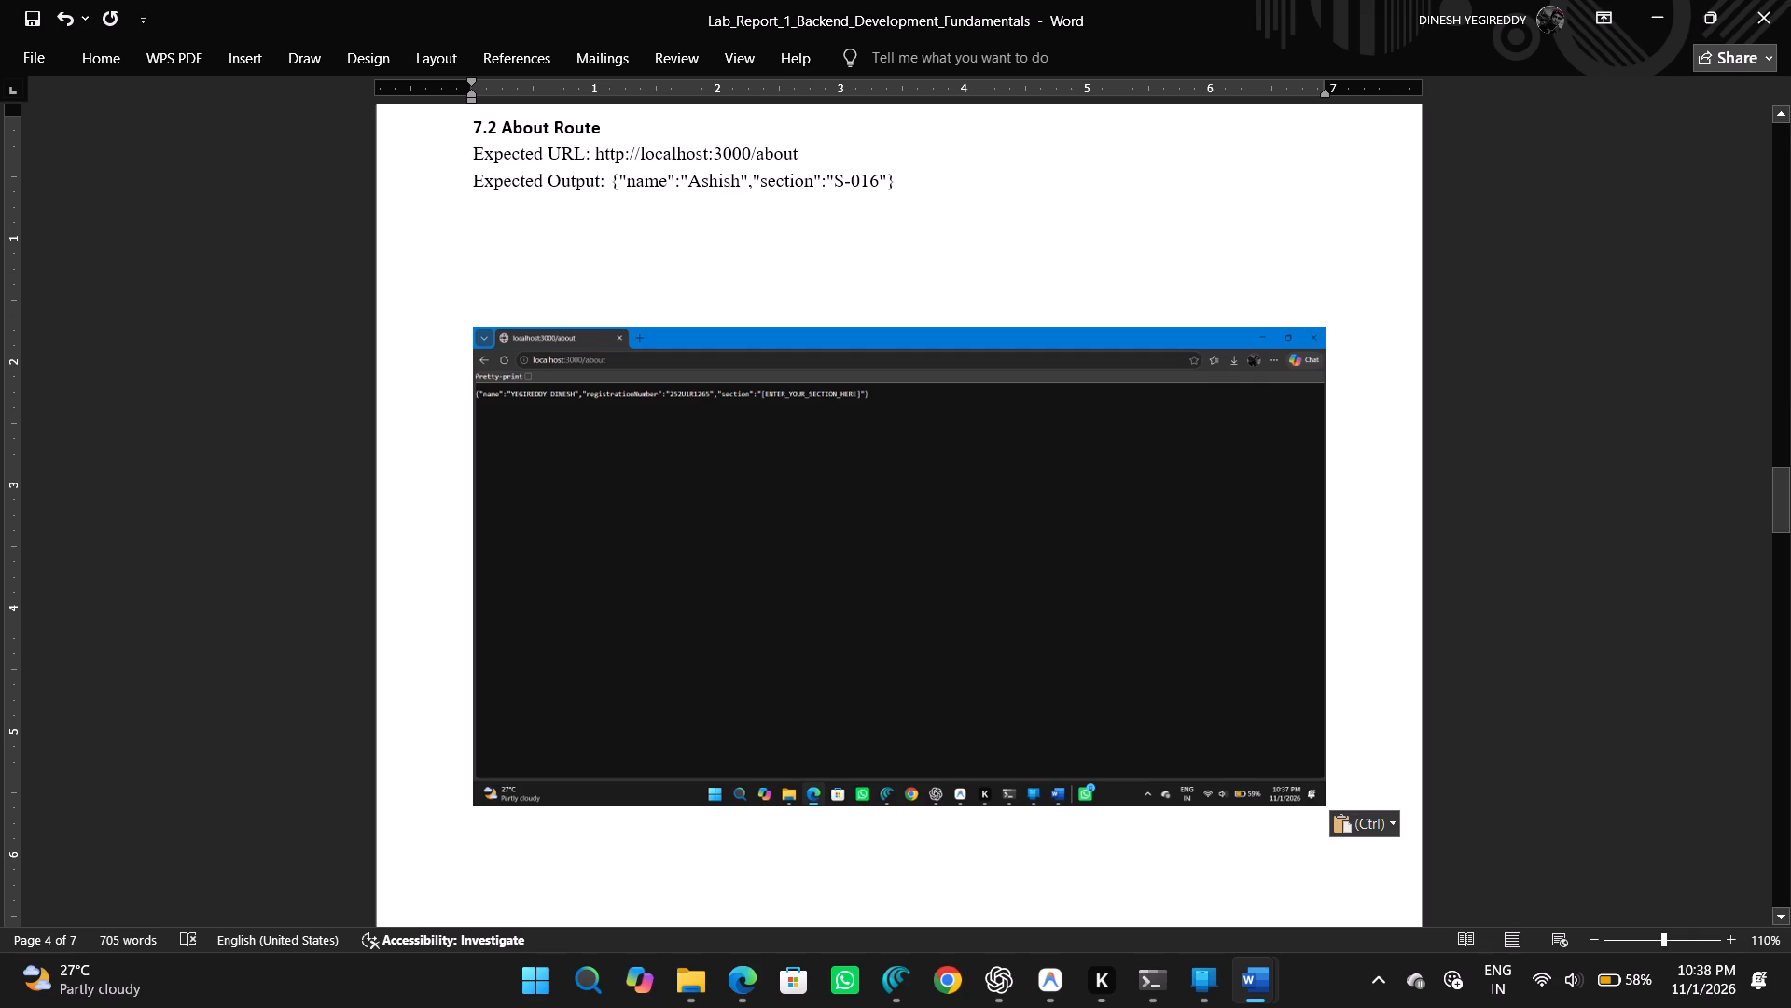
# Replace the Expected Output JSON in section 7.2, after its opening brace, with the JSON response copied from the /about page in Edge.
pyautogui.hotkey('alt', 'Tab')
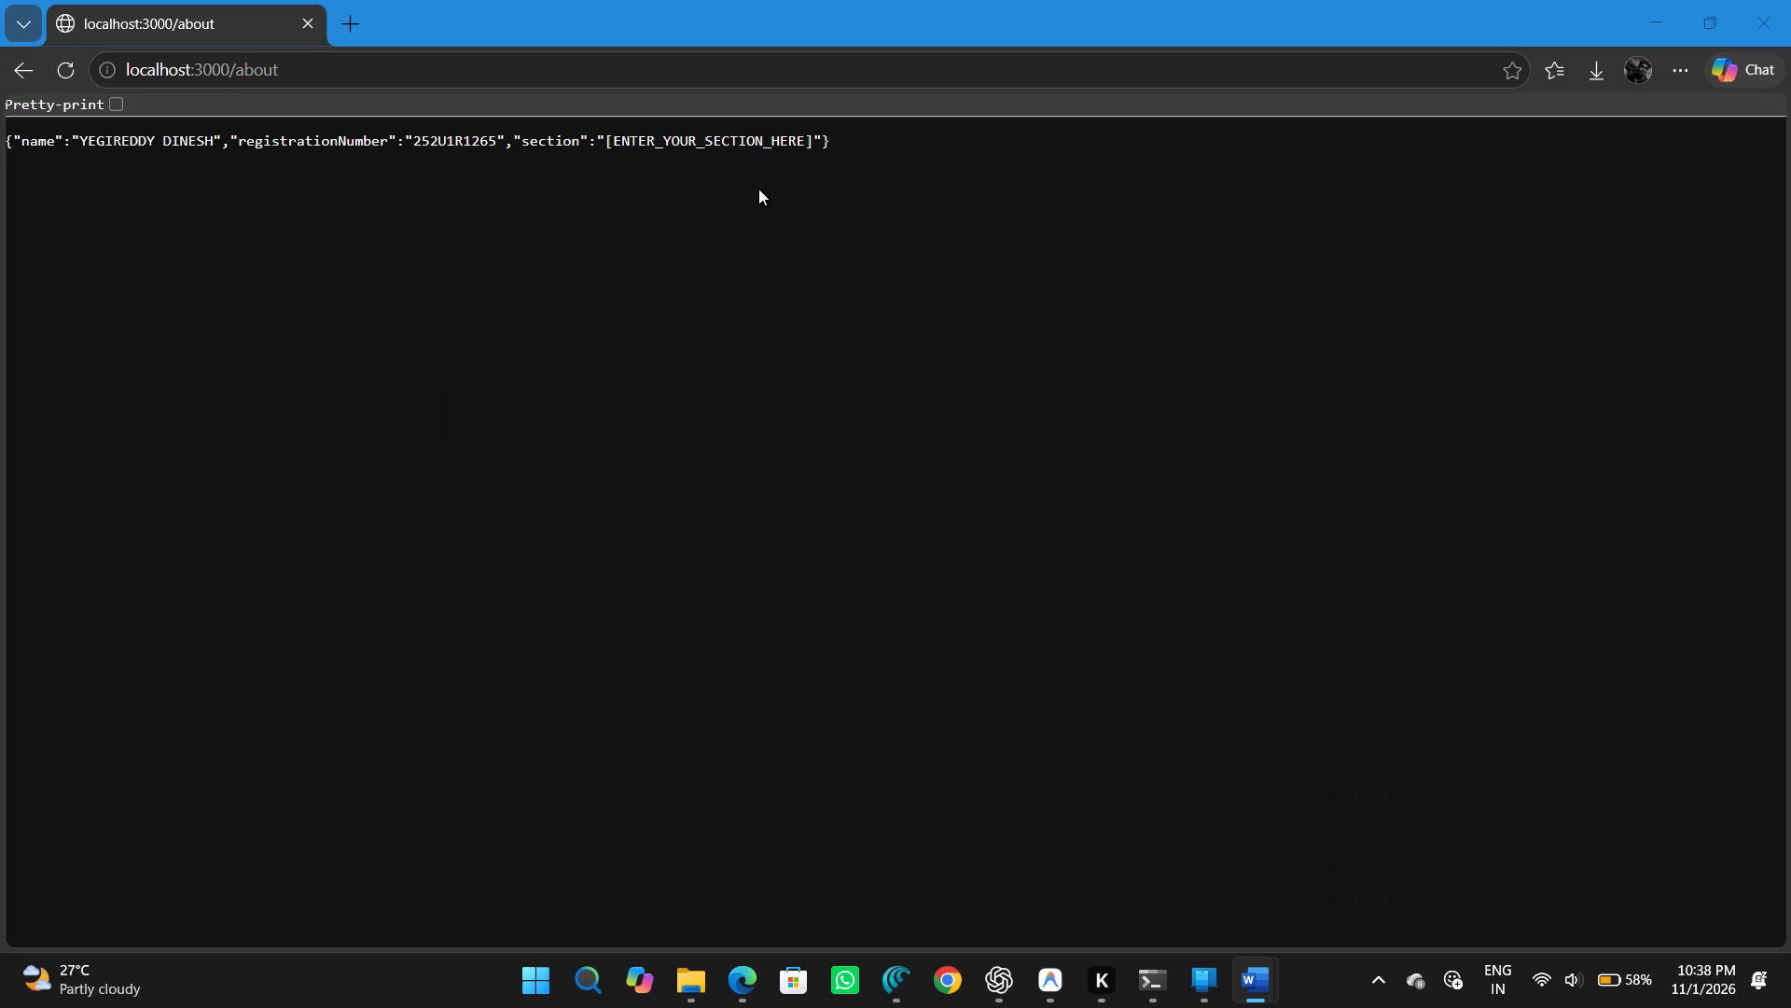
pyautogui.moveTo(853, 137); pyautogui.dragTo(244, 153)
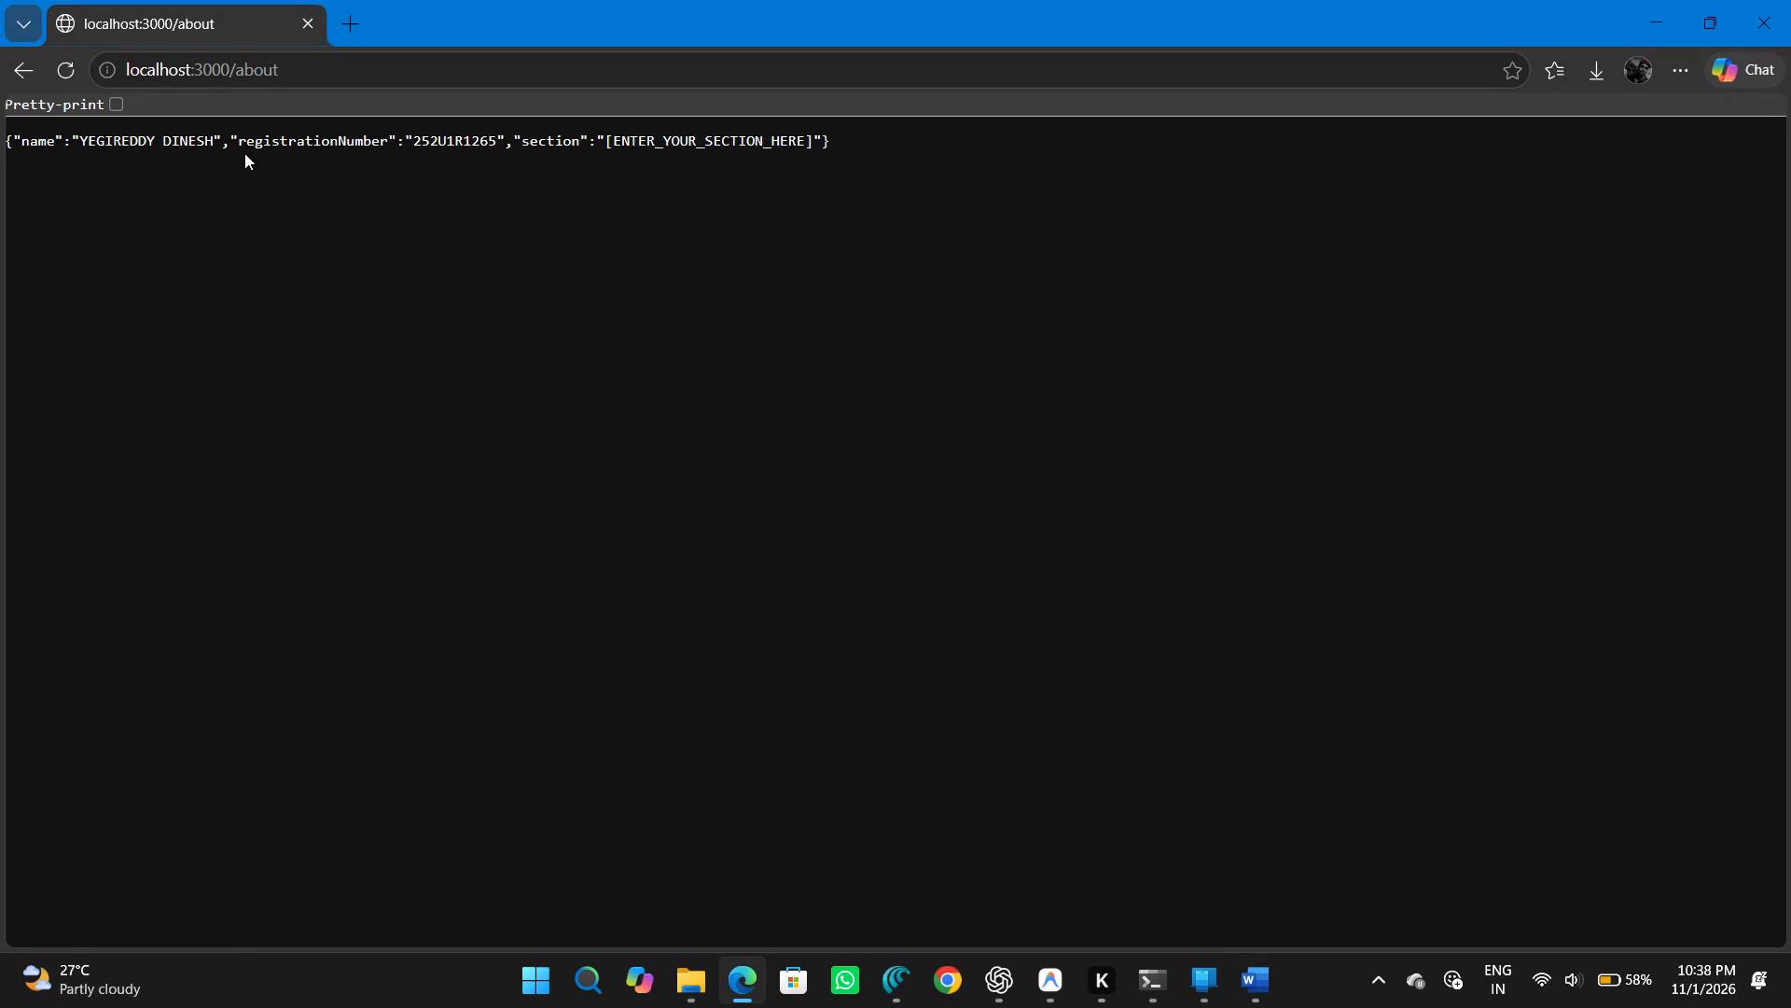
pyautogui.moveTo(244, 153); pyautogui.dragTo(9, 138)
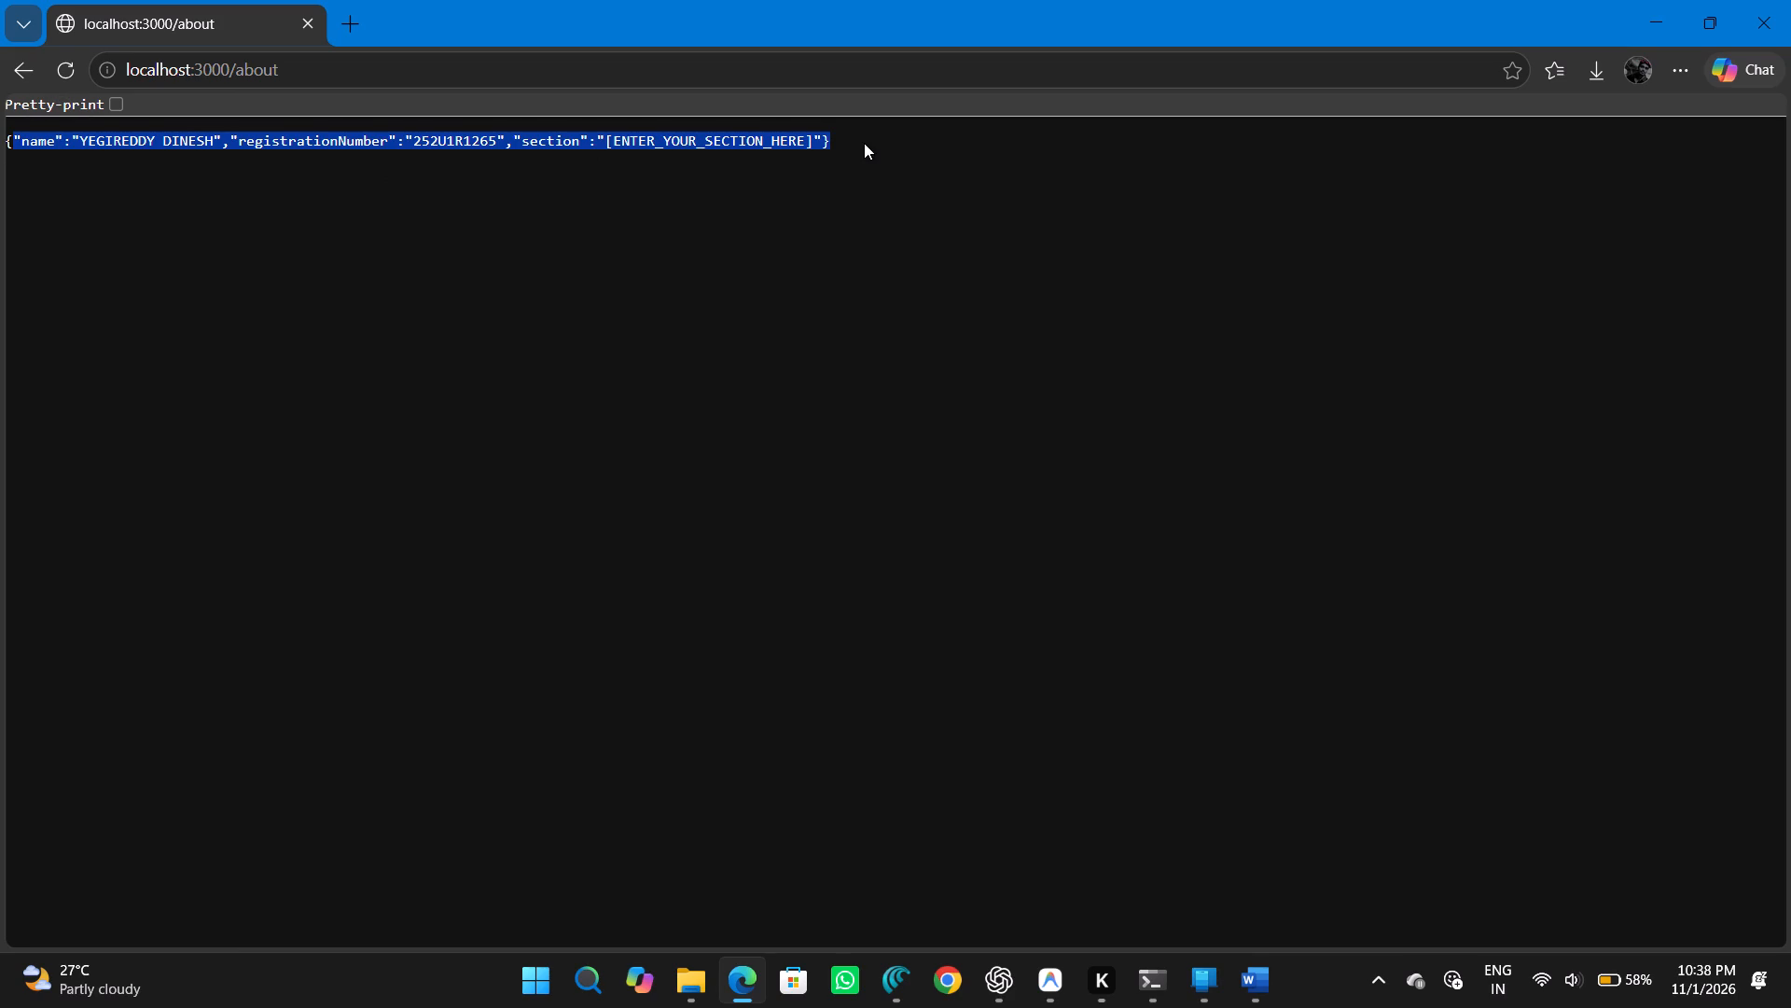
pyautogui.hotkey('ctrl', 'c')
pyautogui.hotkey('alt', 'Tab')
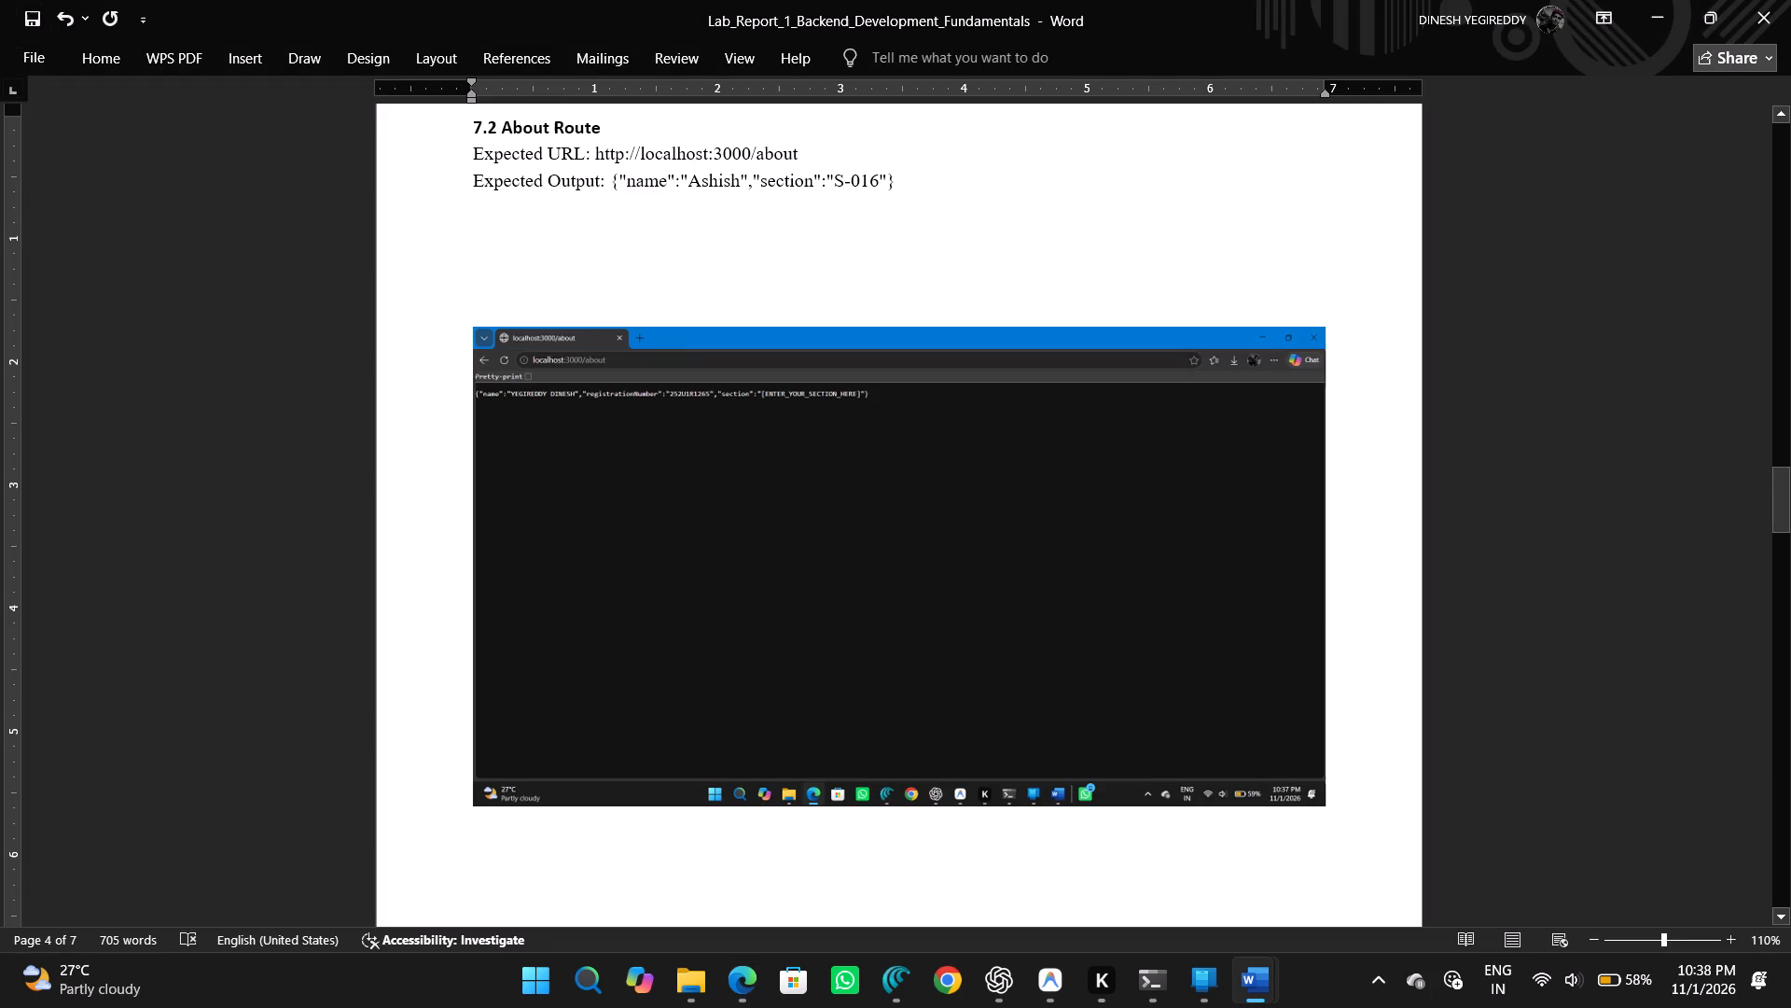
pyautogui.moveTo(900, 175); pyautogui.dragTo(621, 180)
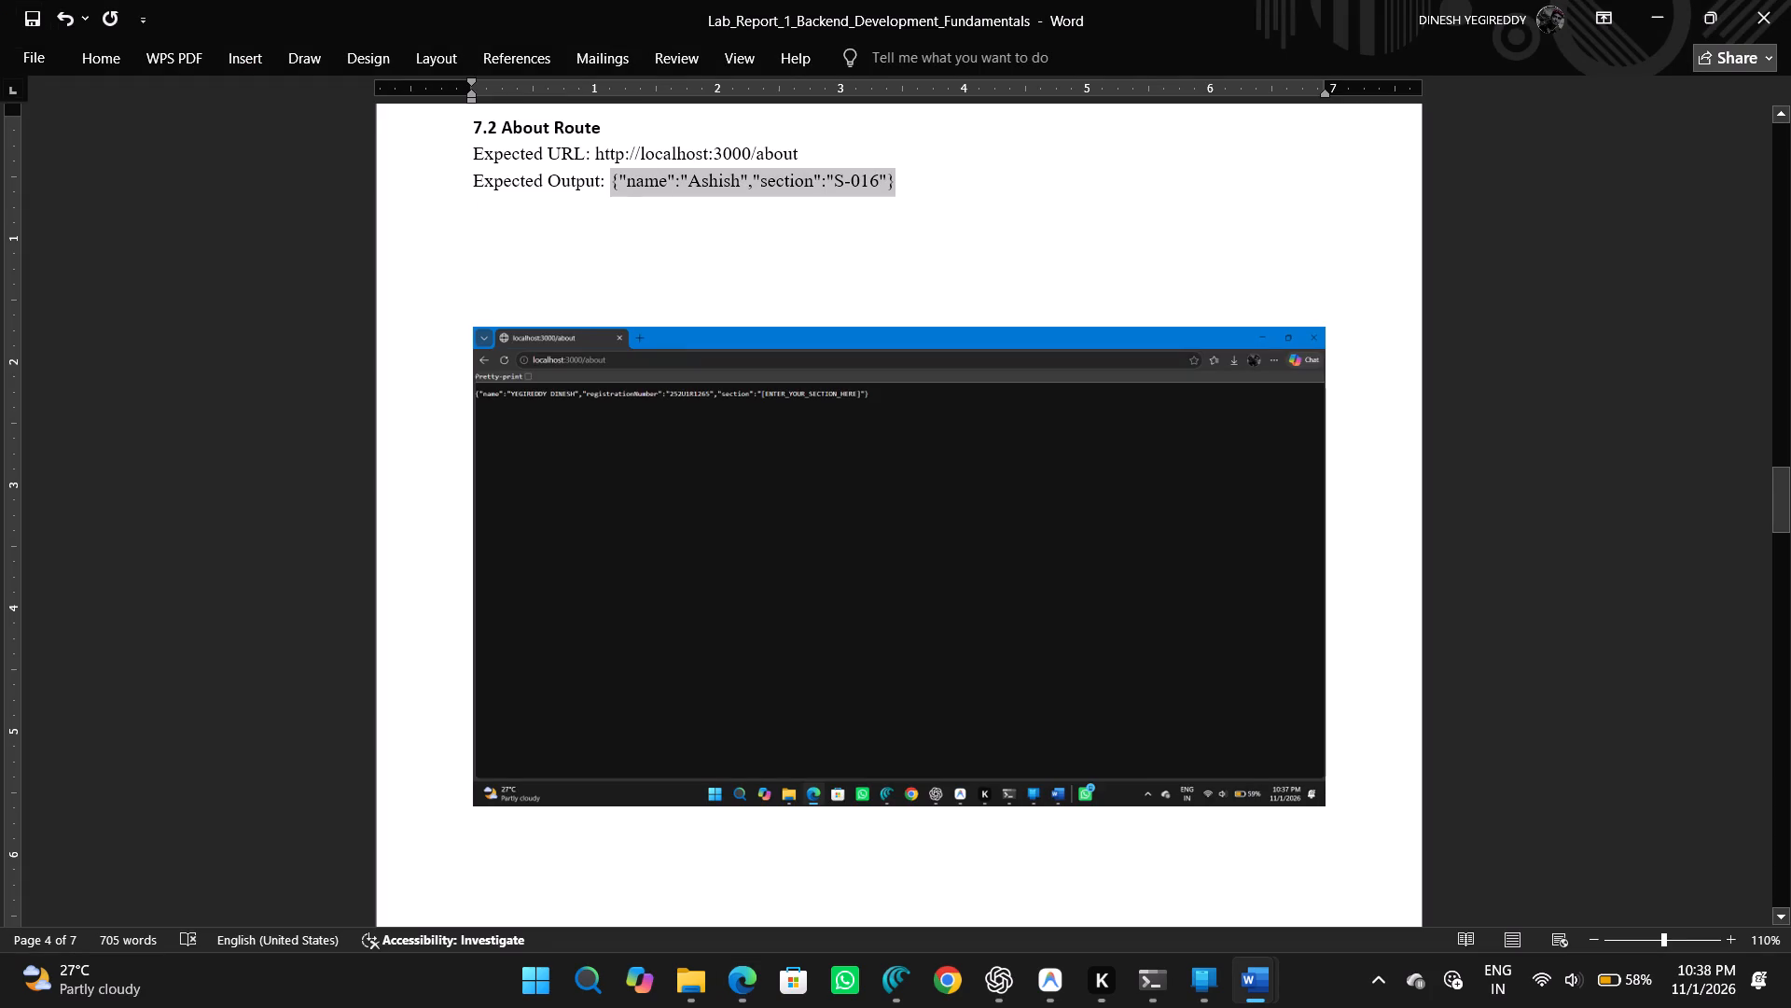
pyautogui.moveTo(621, 180); pyautogui.dragTo(619, 179)
pyautogui.moveTo(619, 179); pyautogui.dragTo(621, 179)
pyautogui.hotkey('ctrl', 'v')
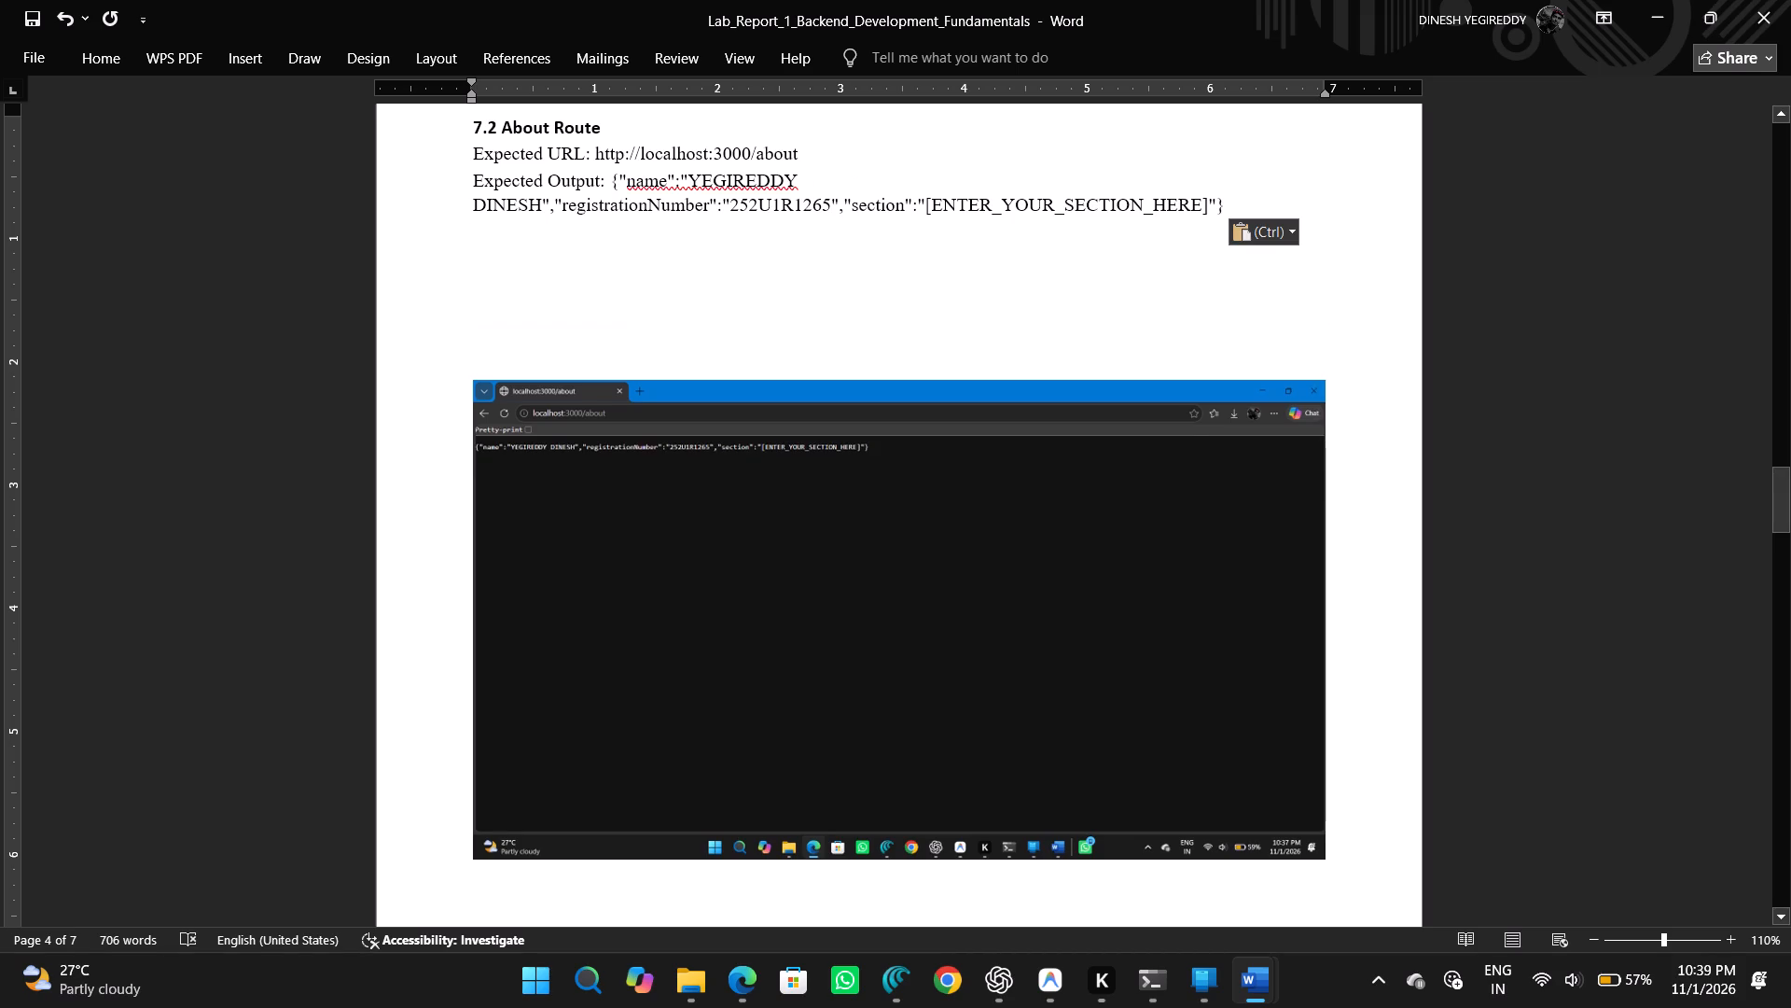
# Remove the extra blank lines between section 7.2's Expected Output and its screenshot, leaving one empty line.
pyautogui.press('BackSpace')
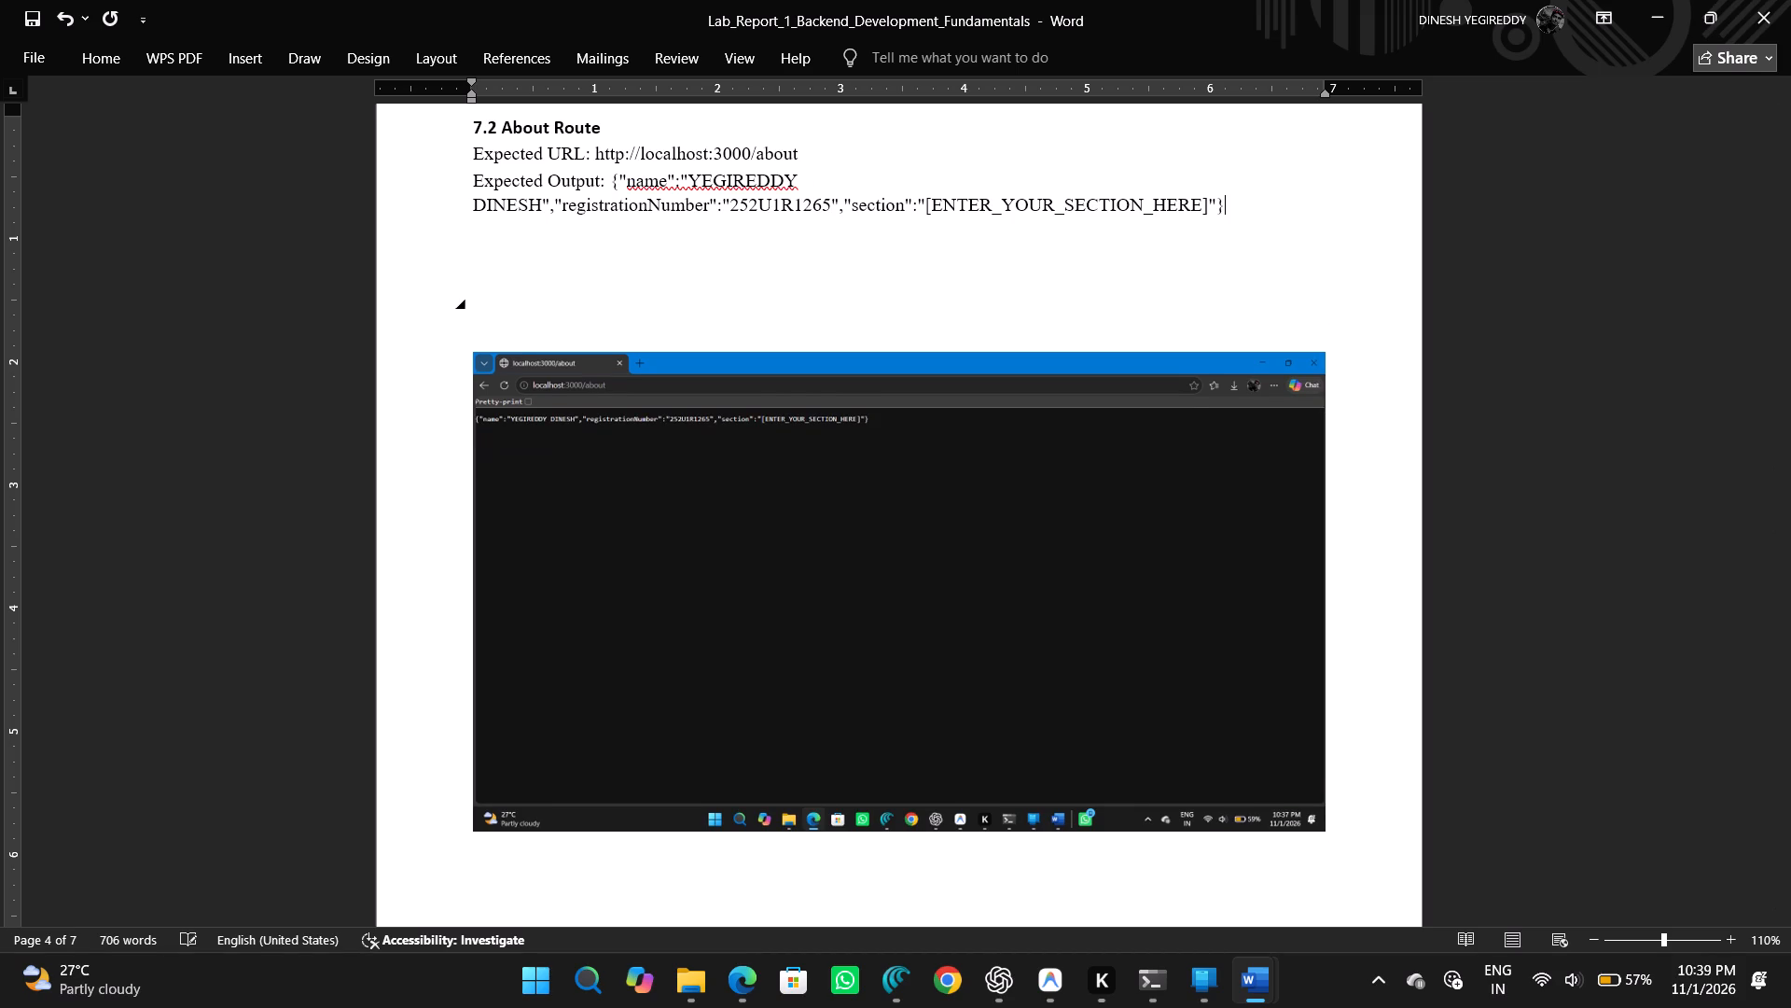
pyautogui.press('Delete')
pyautogui.press('Delete')
pyautogui.press('Delete')
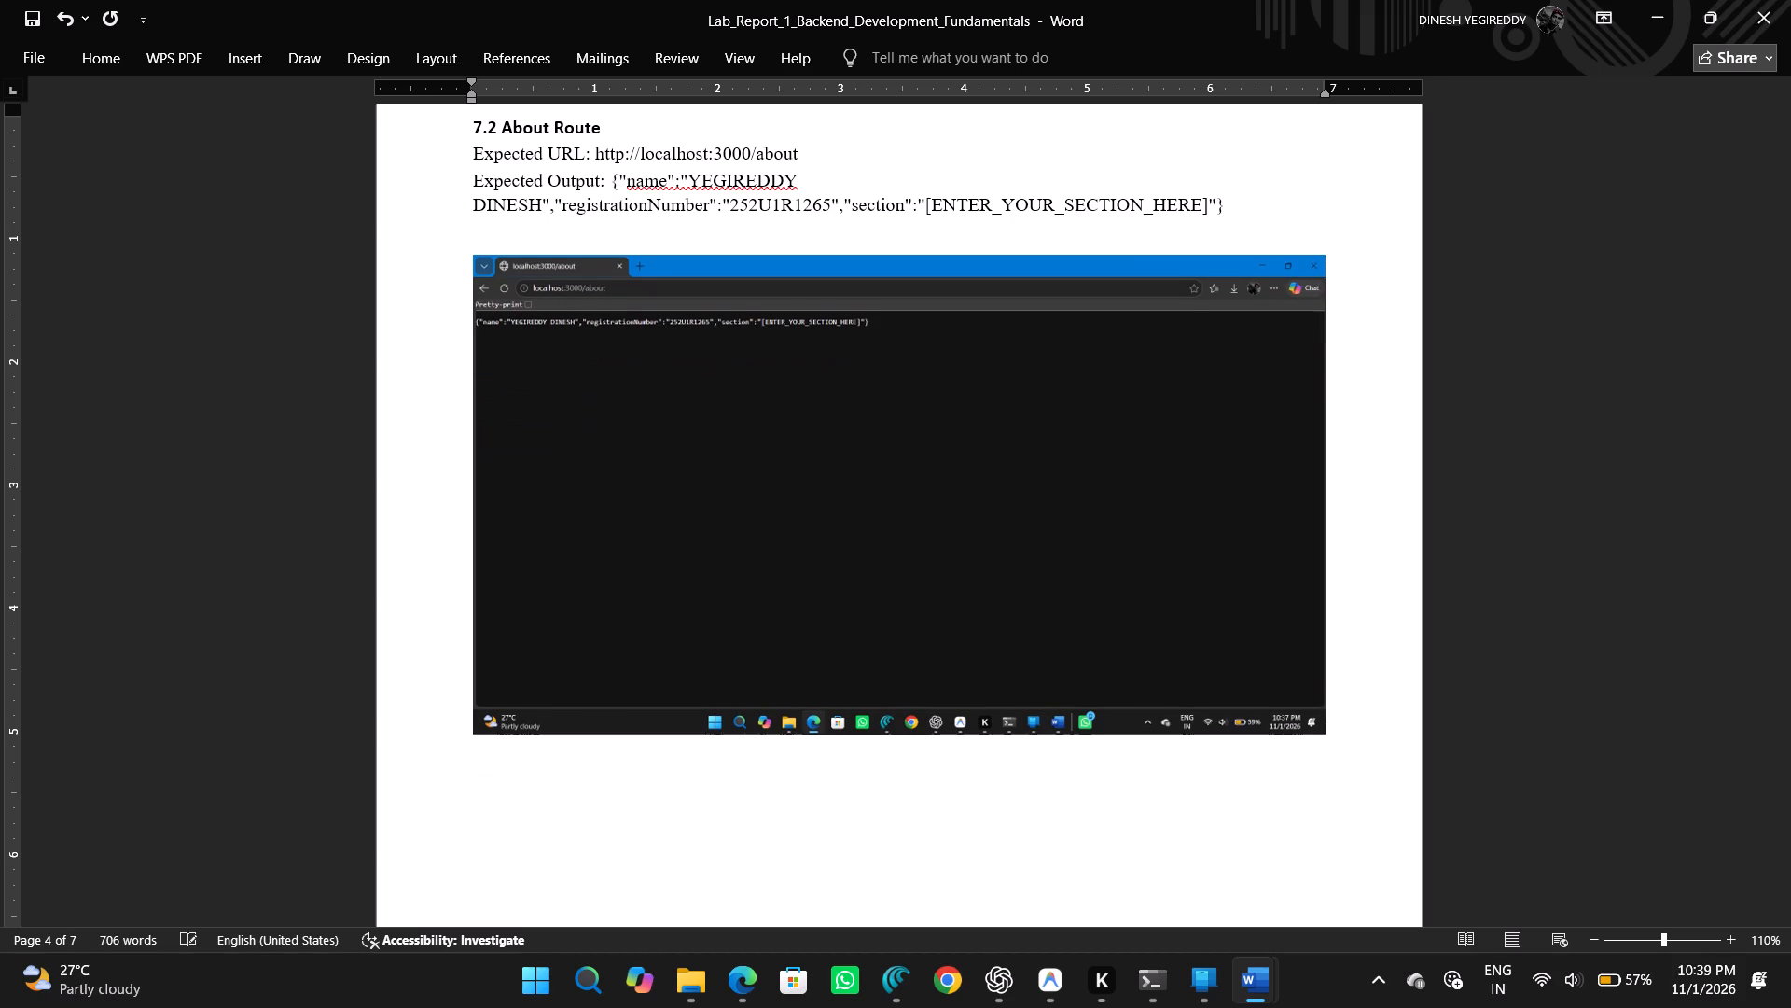
pyautogui.press('Delete')
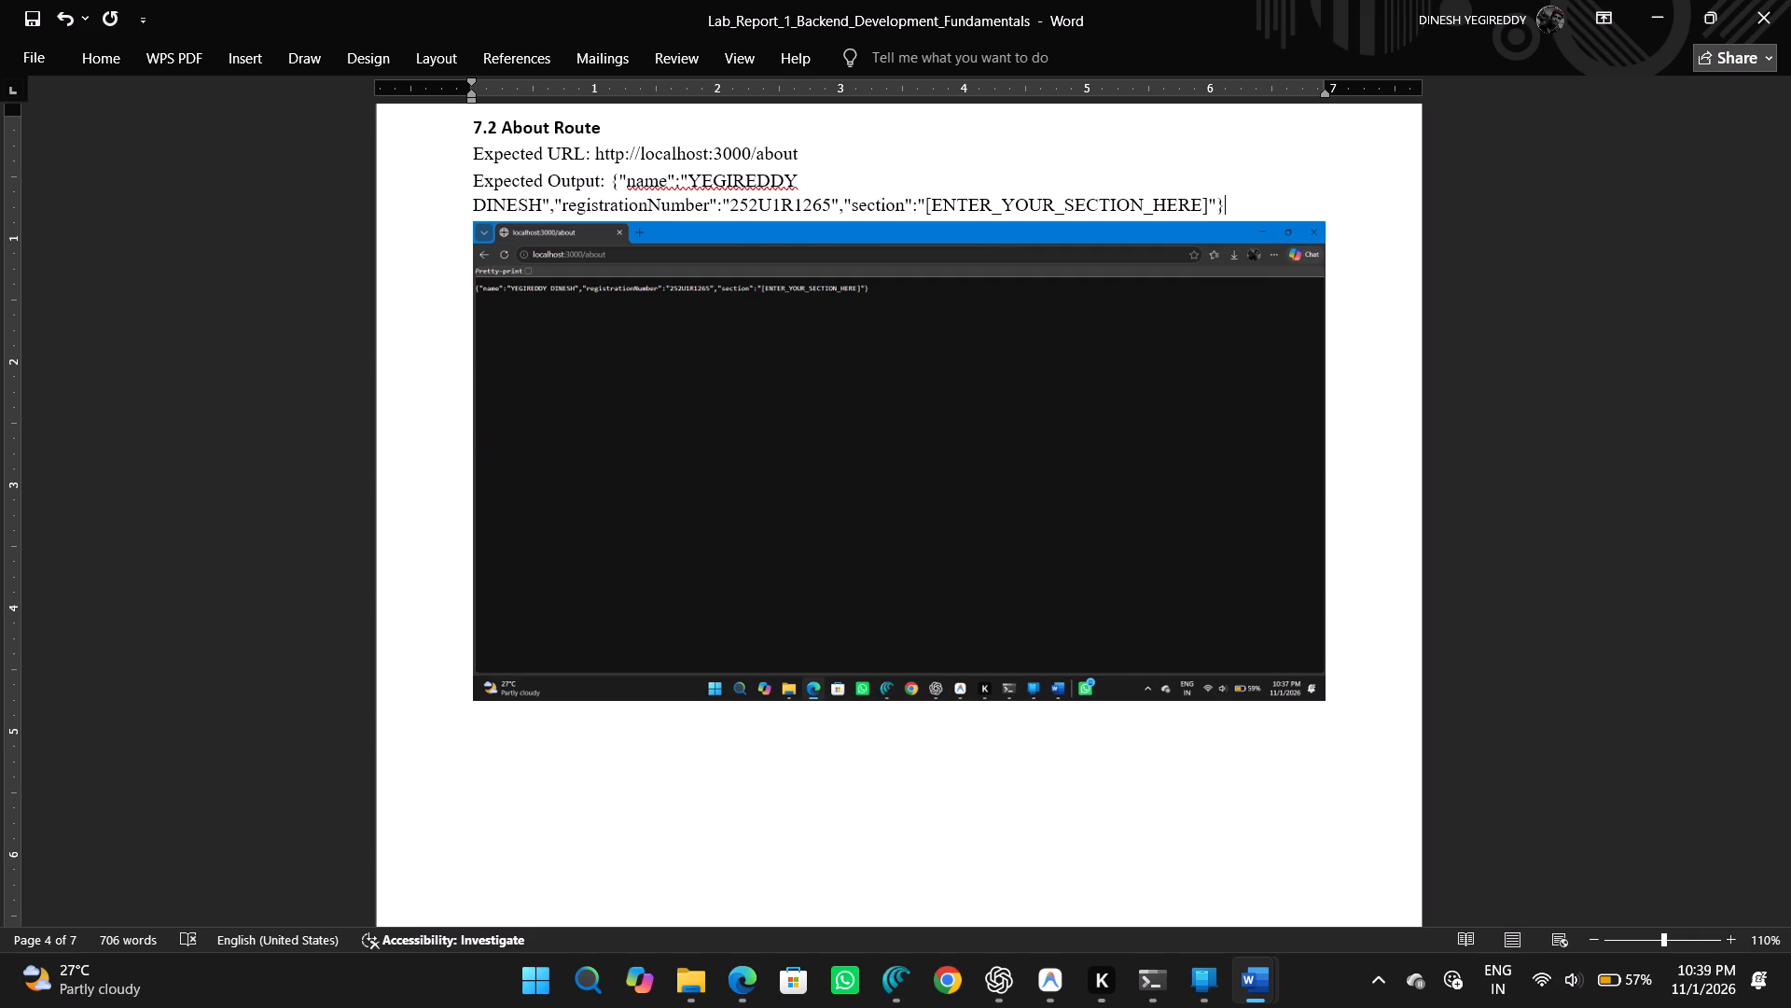
pyautogui.press('Return')
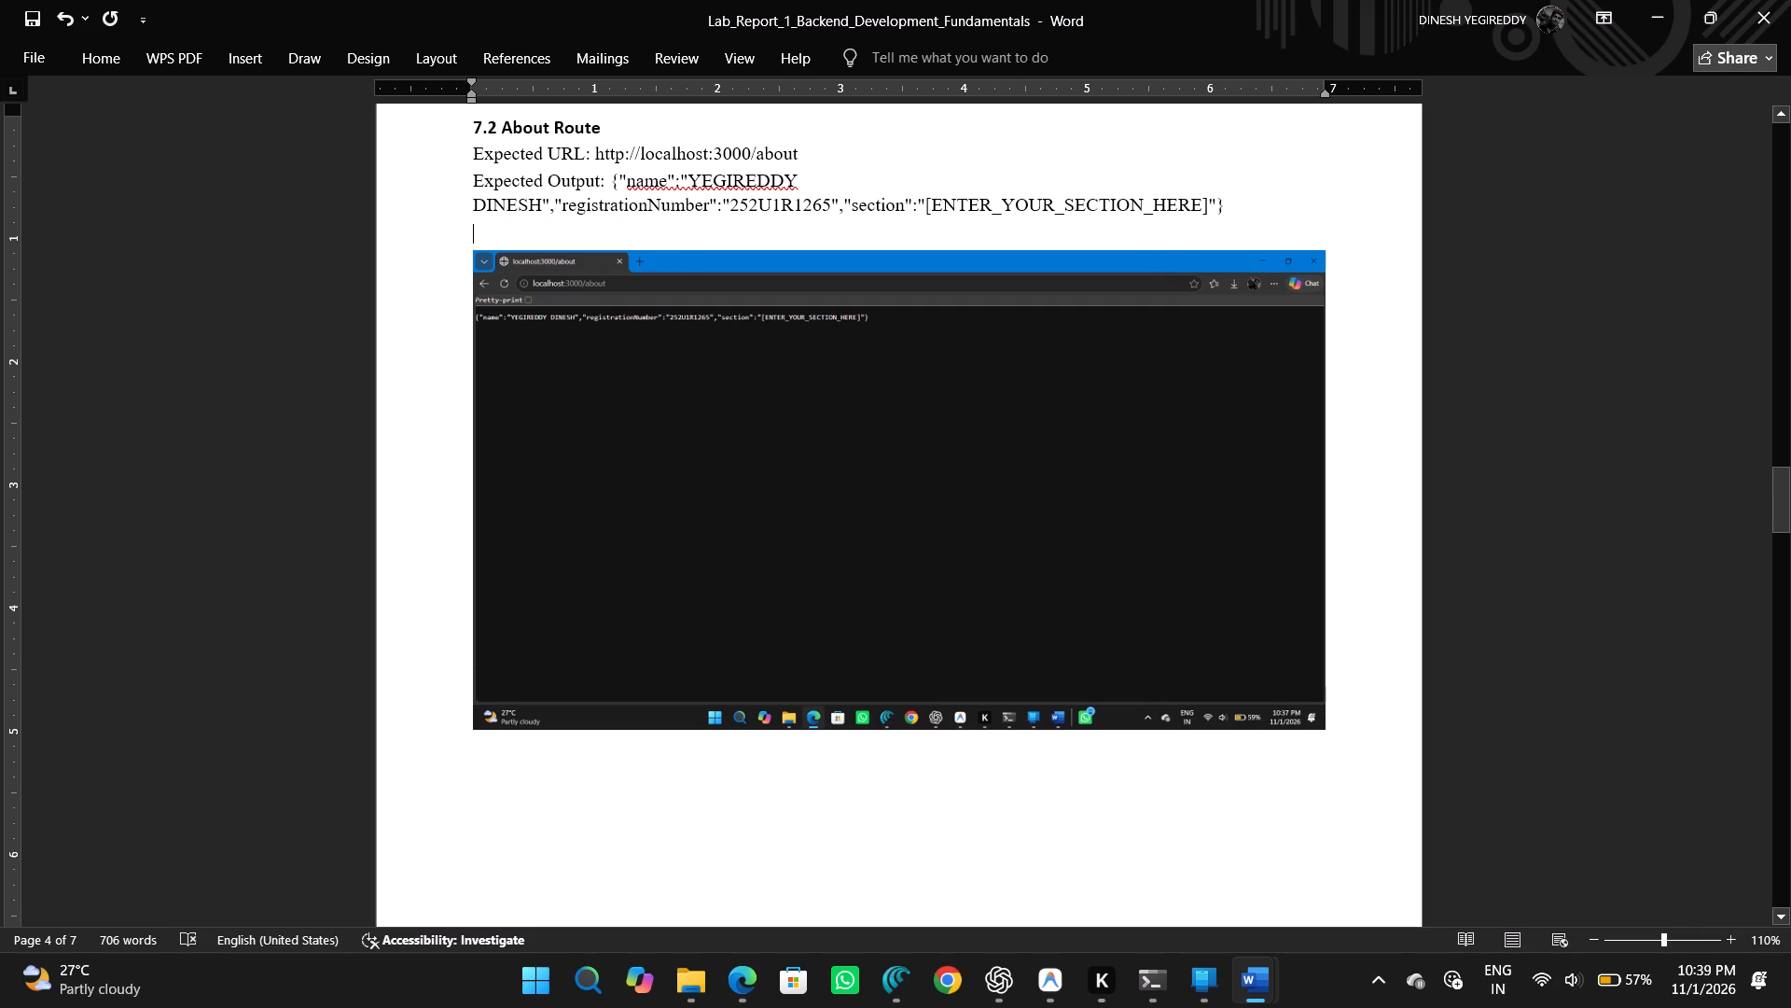
# For section 7.3 Time Route, switch to Edge and open localhost:3000/time.
pyautogui.scroll(-3, 679, 475)
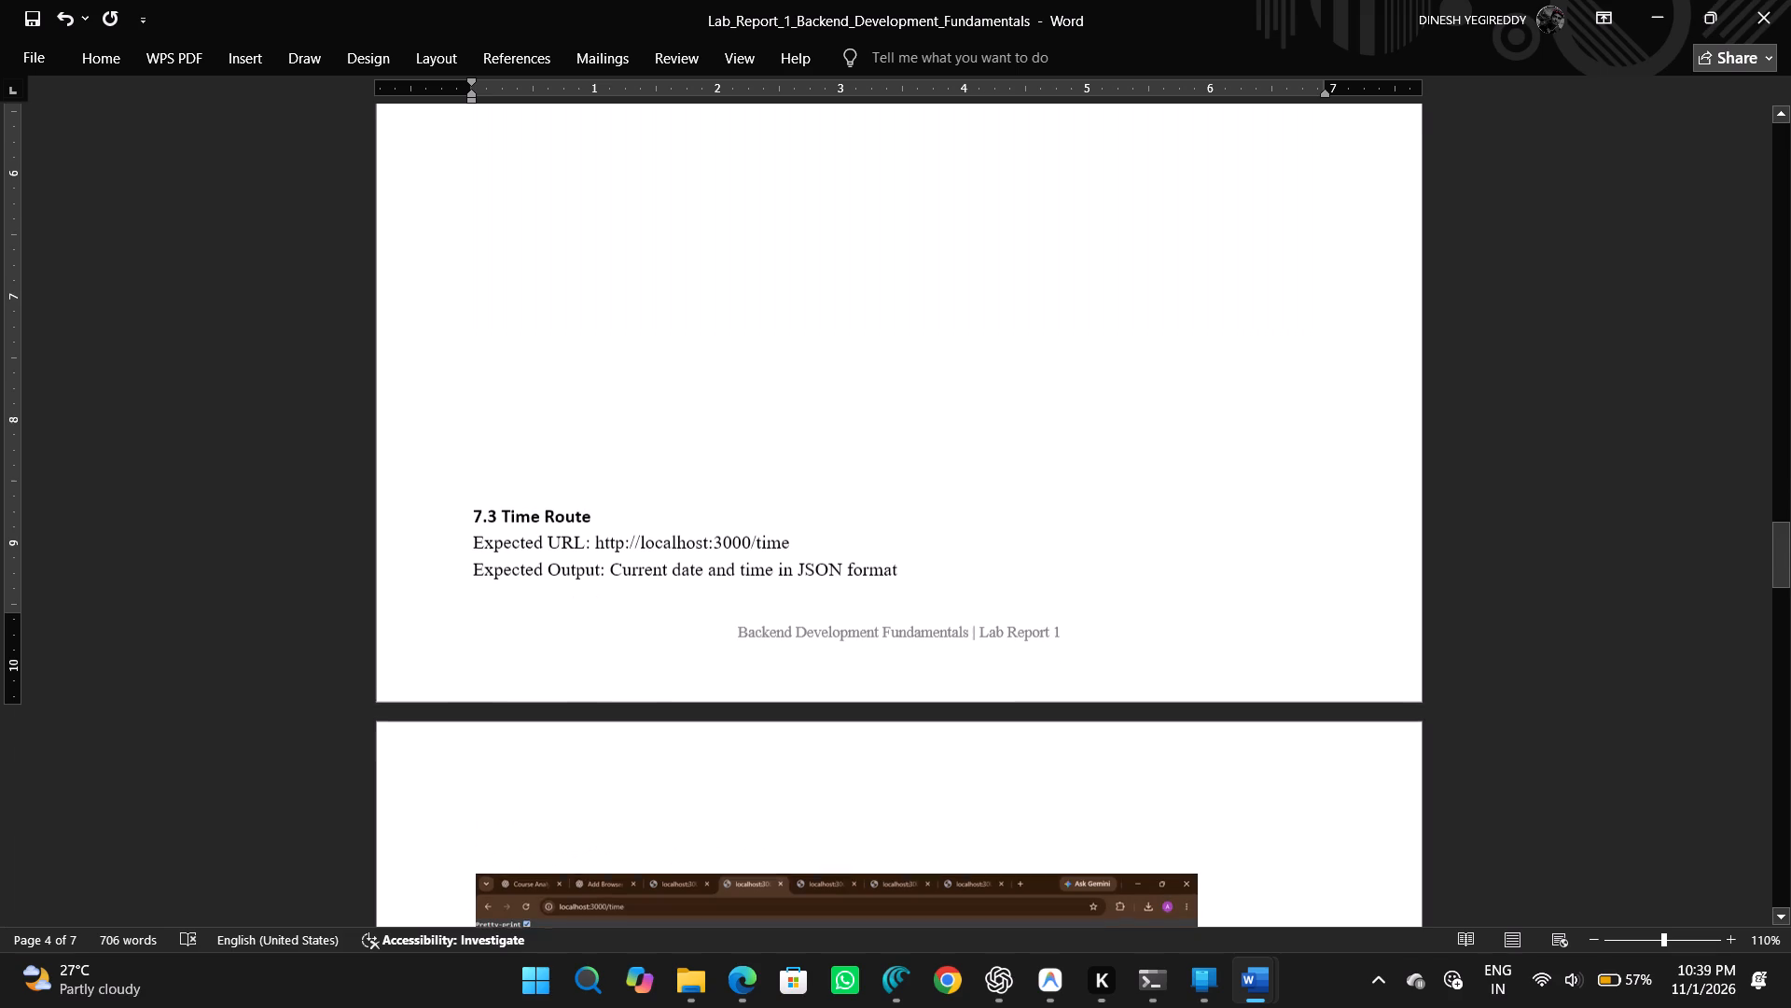
pyautogui.scroll(-1, 679, 475)
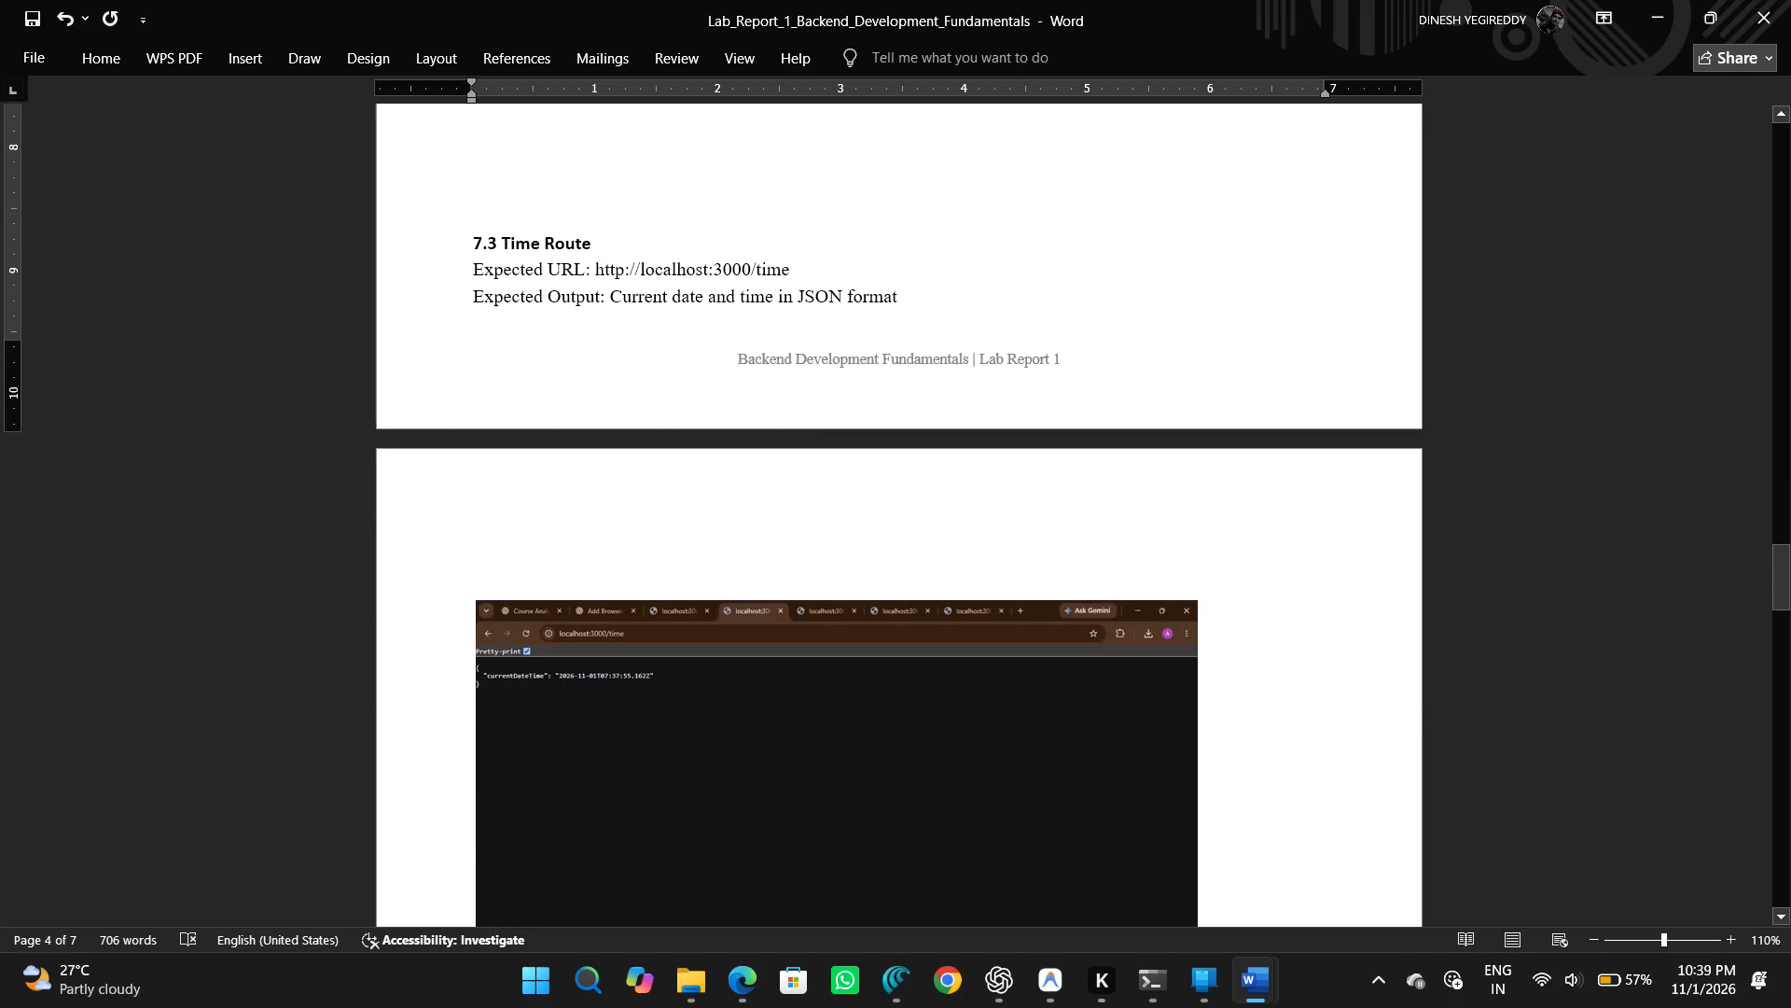
pyautogui.scroll(-1, 679, 475)
pyautogui.hotkey('alt', 'Tab')
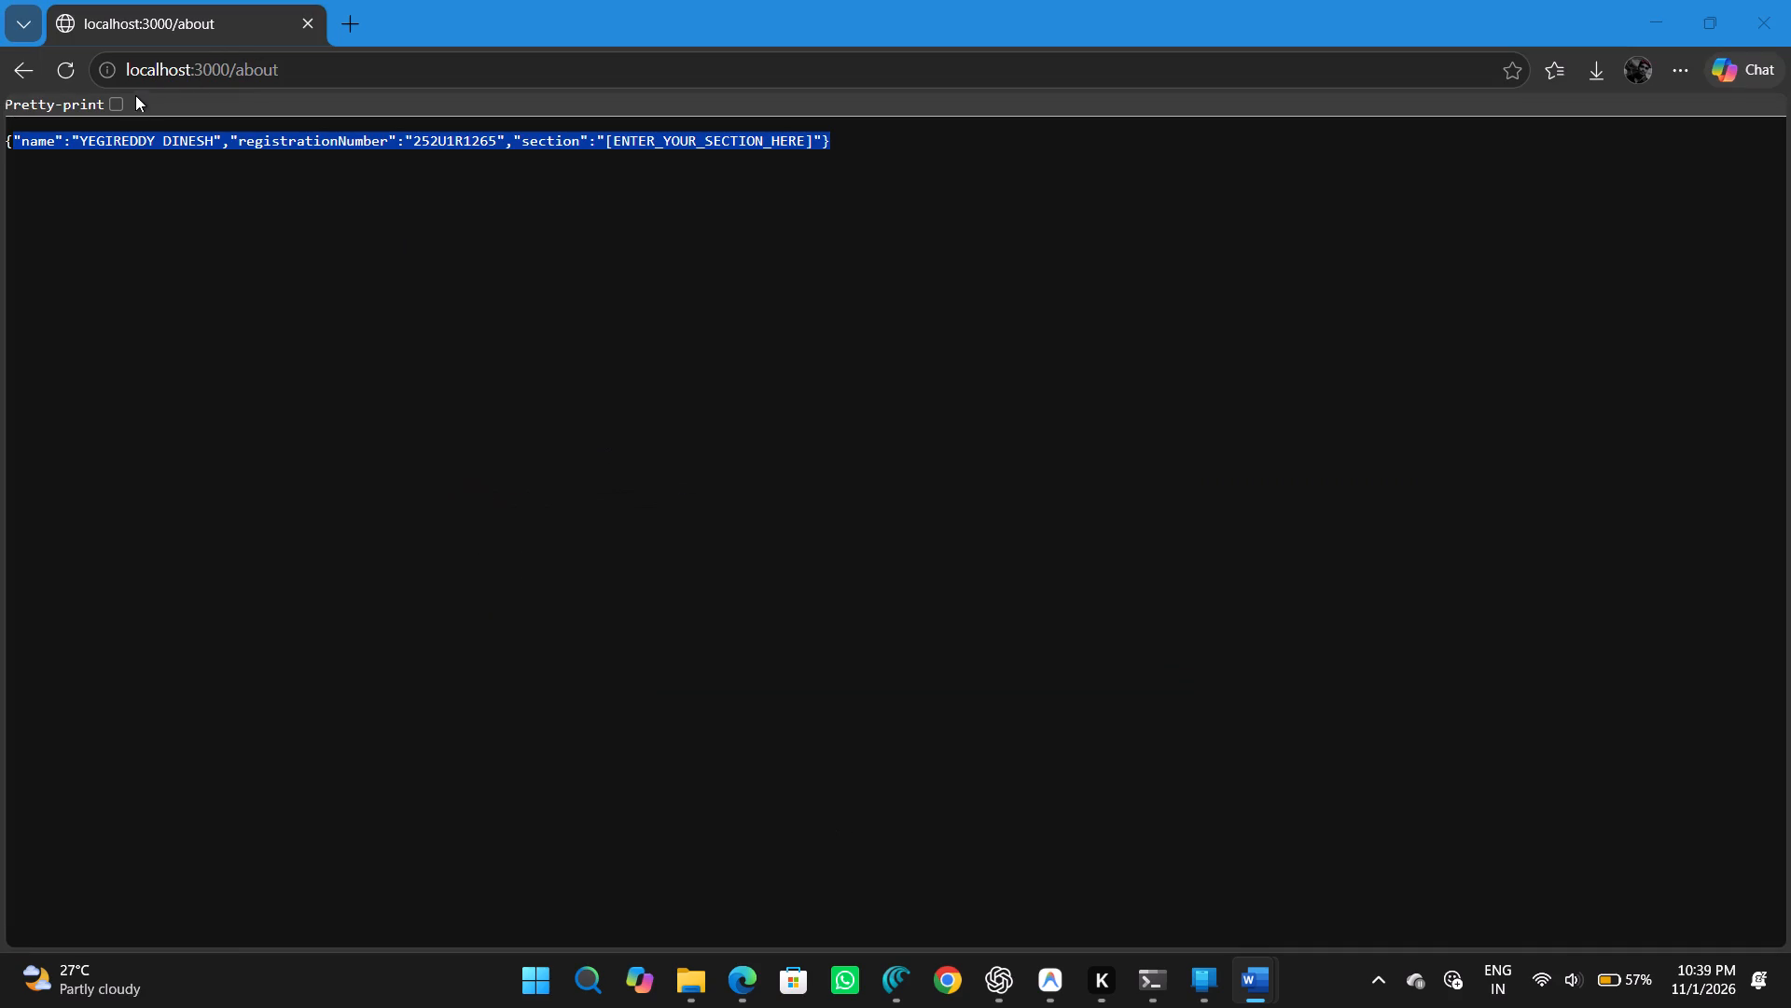
pyautogui.click(105, 110)
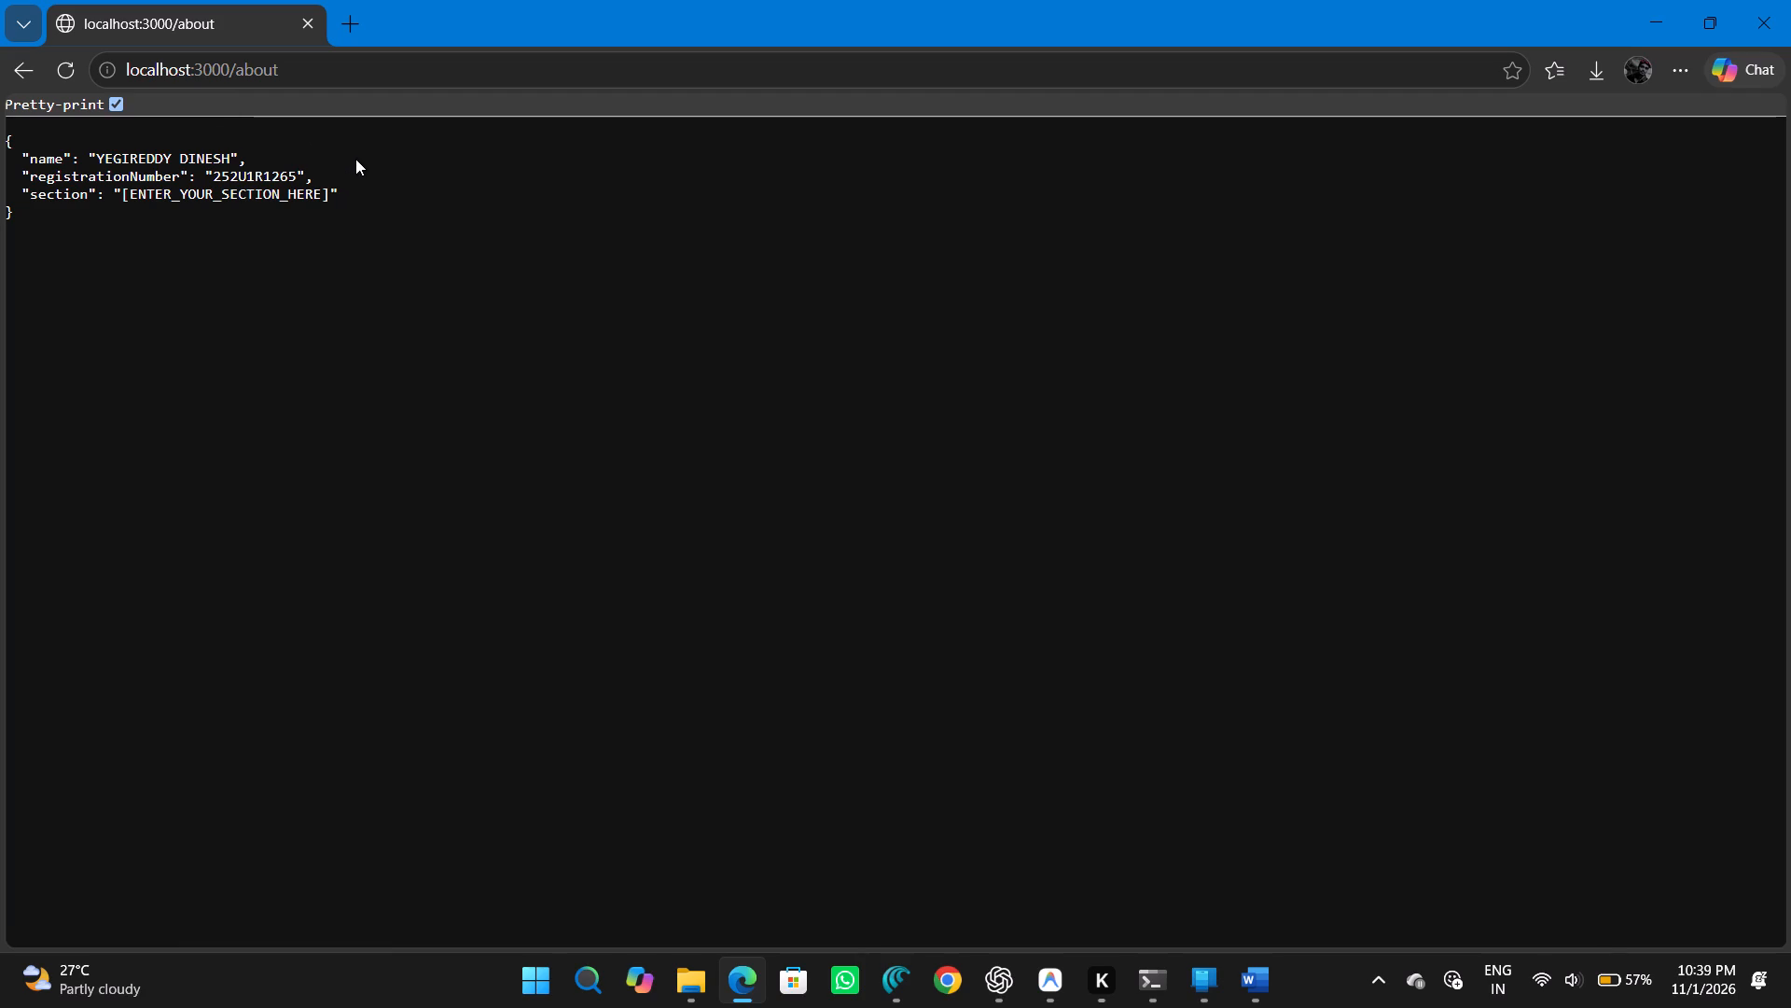
pyautogui.click(309, 82)
pyautogui.press('Right')
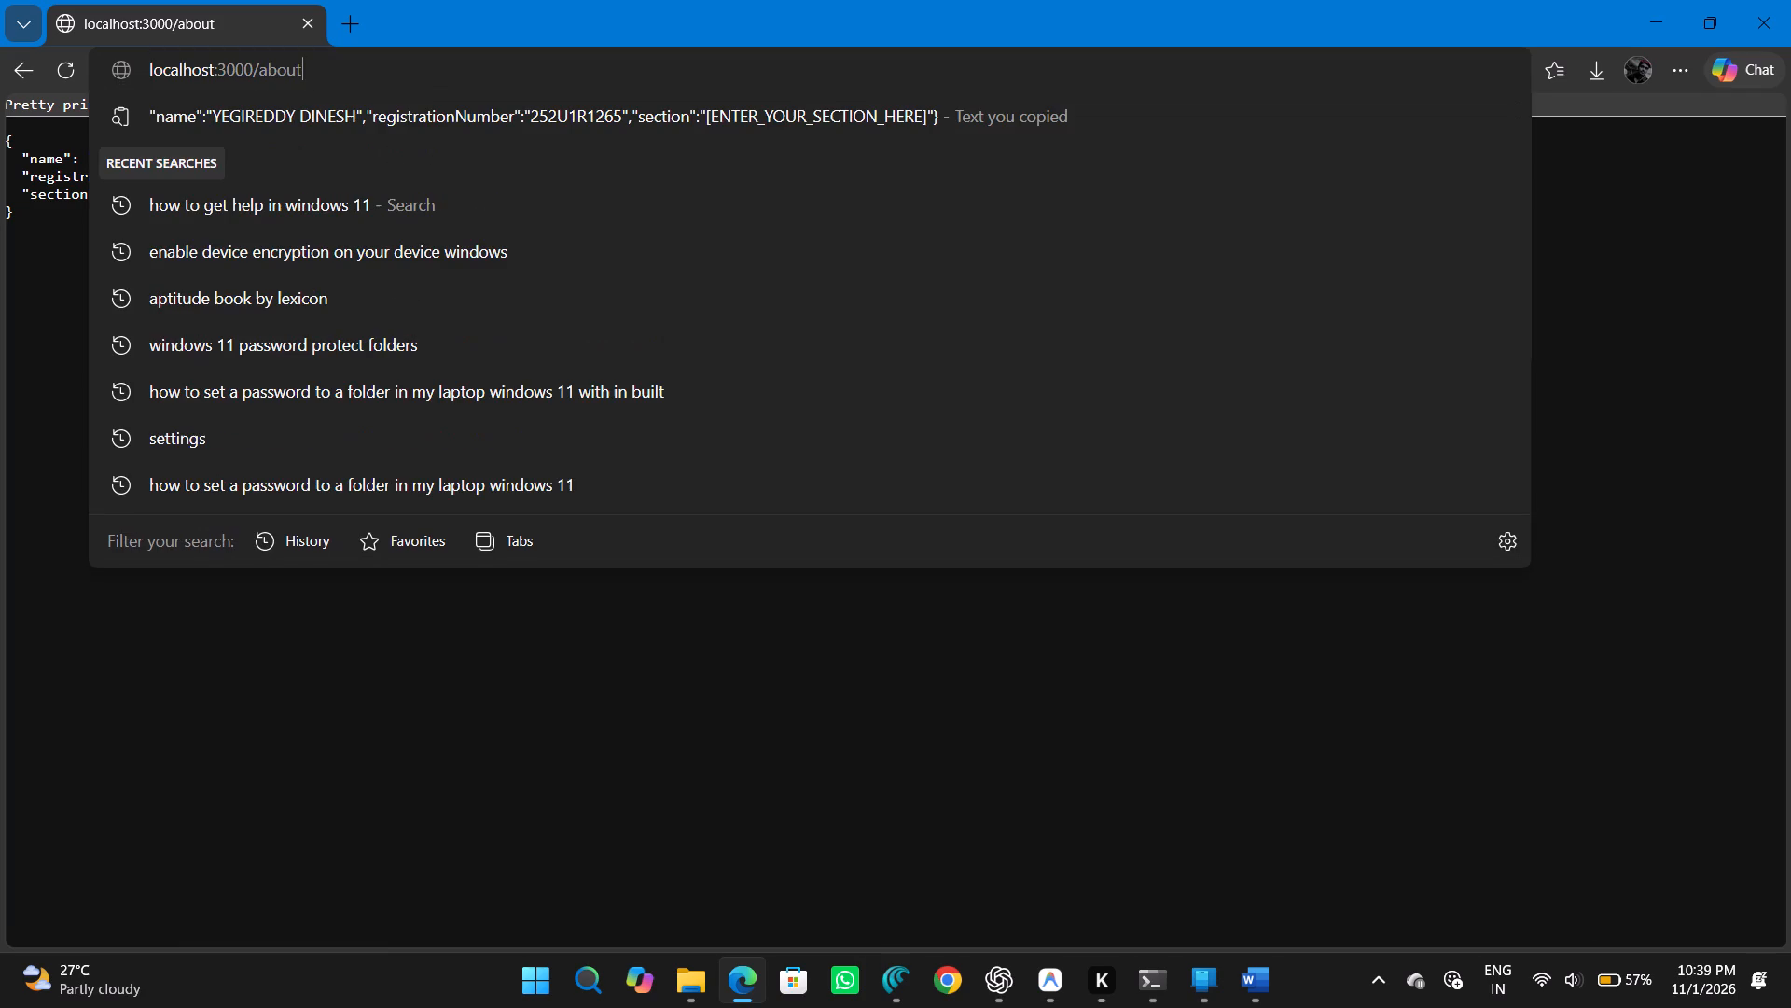
pyautogui.press('BackSpace')
pyautogui.press('BackSpace')
pyautogui.press('BackSpace')
pyautogui.press('BackSpace')
pyautogui.press('BackSpace')
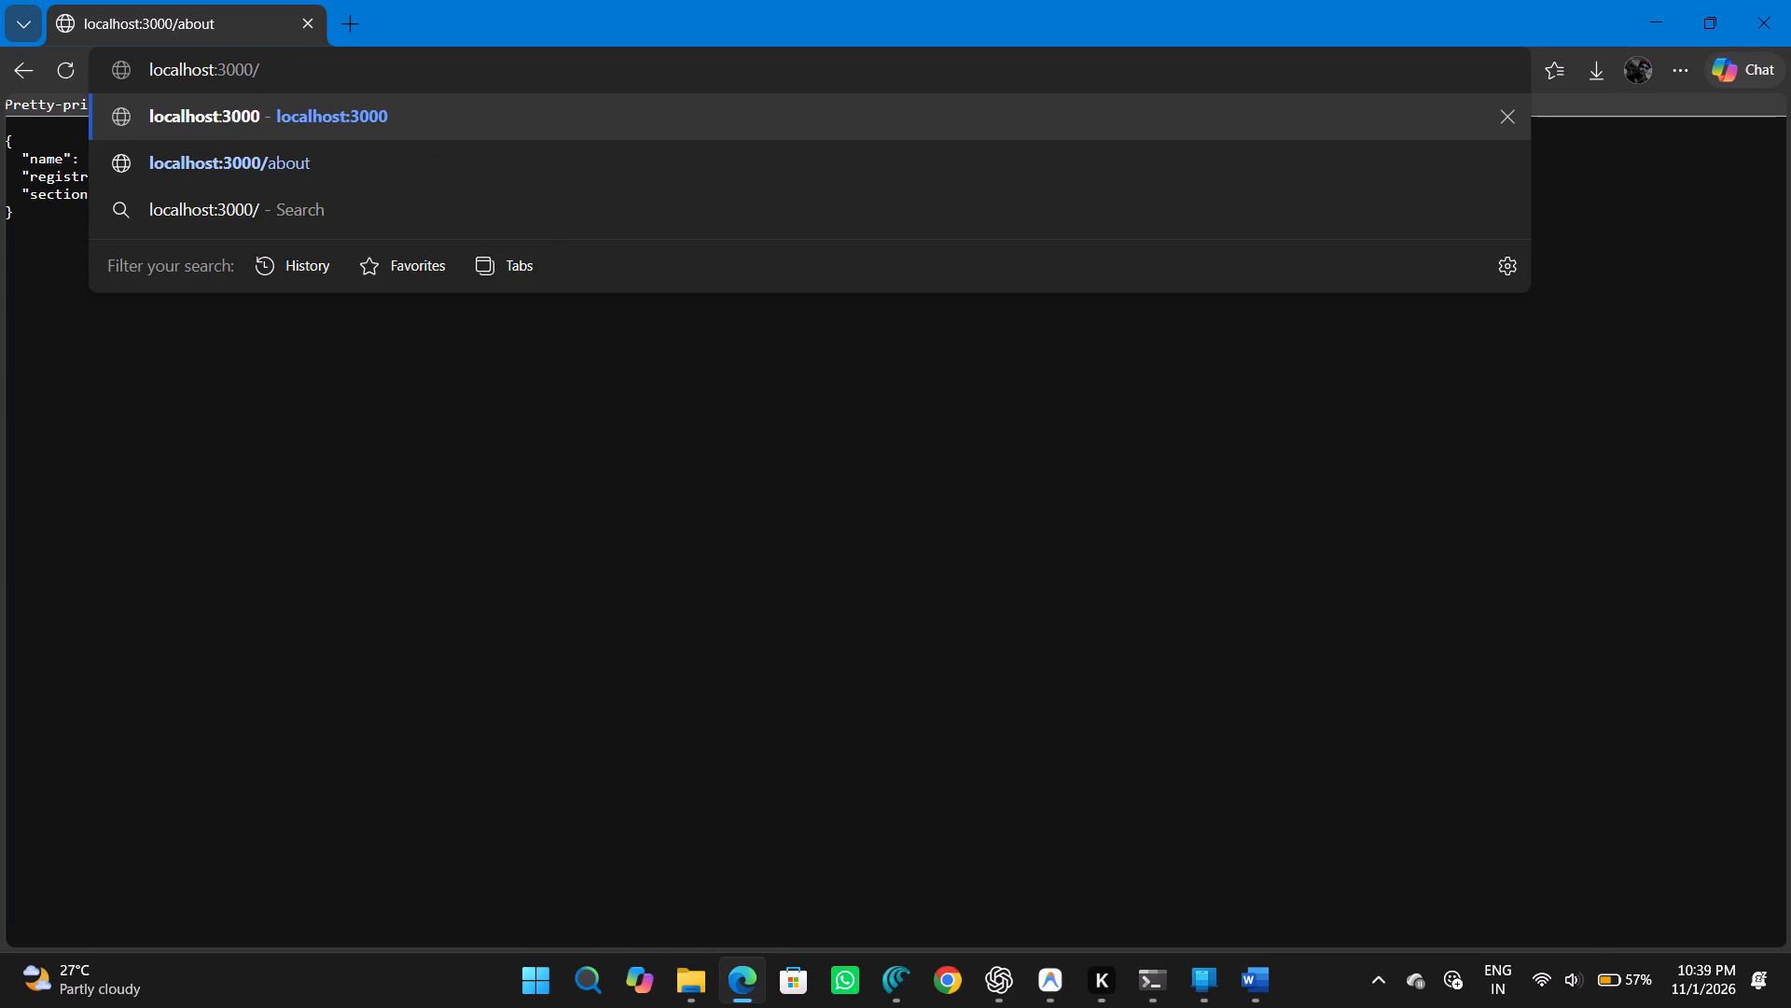
pyautogui.write('time')
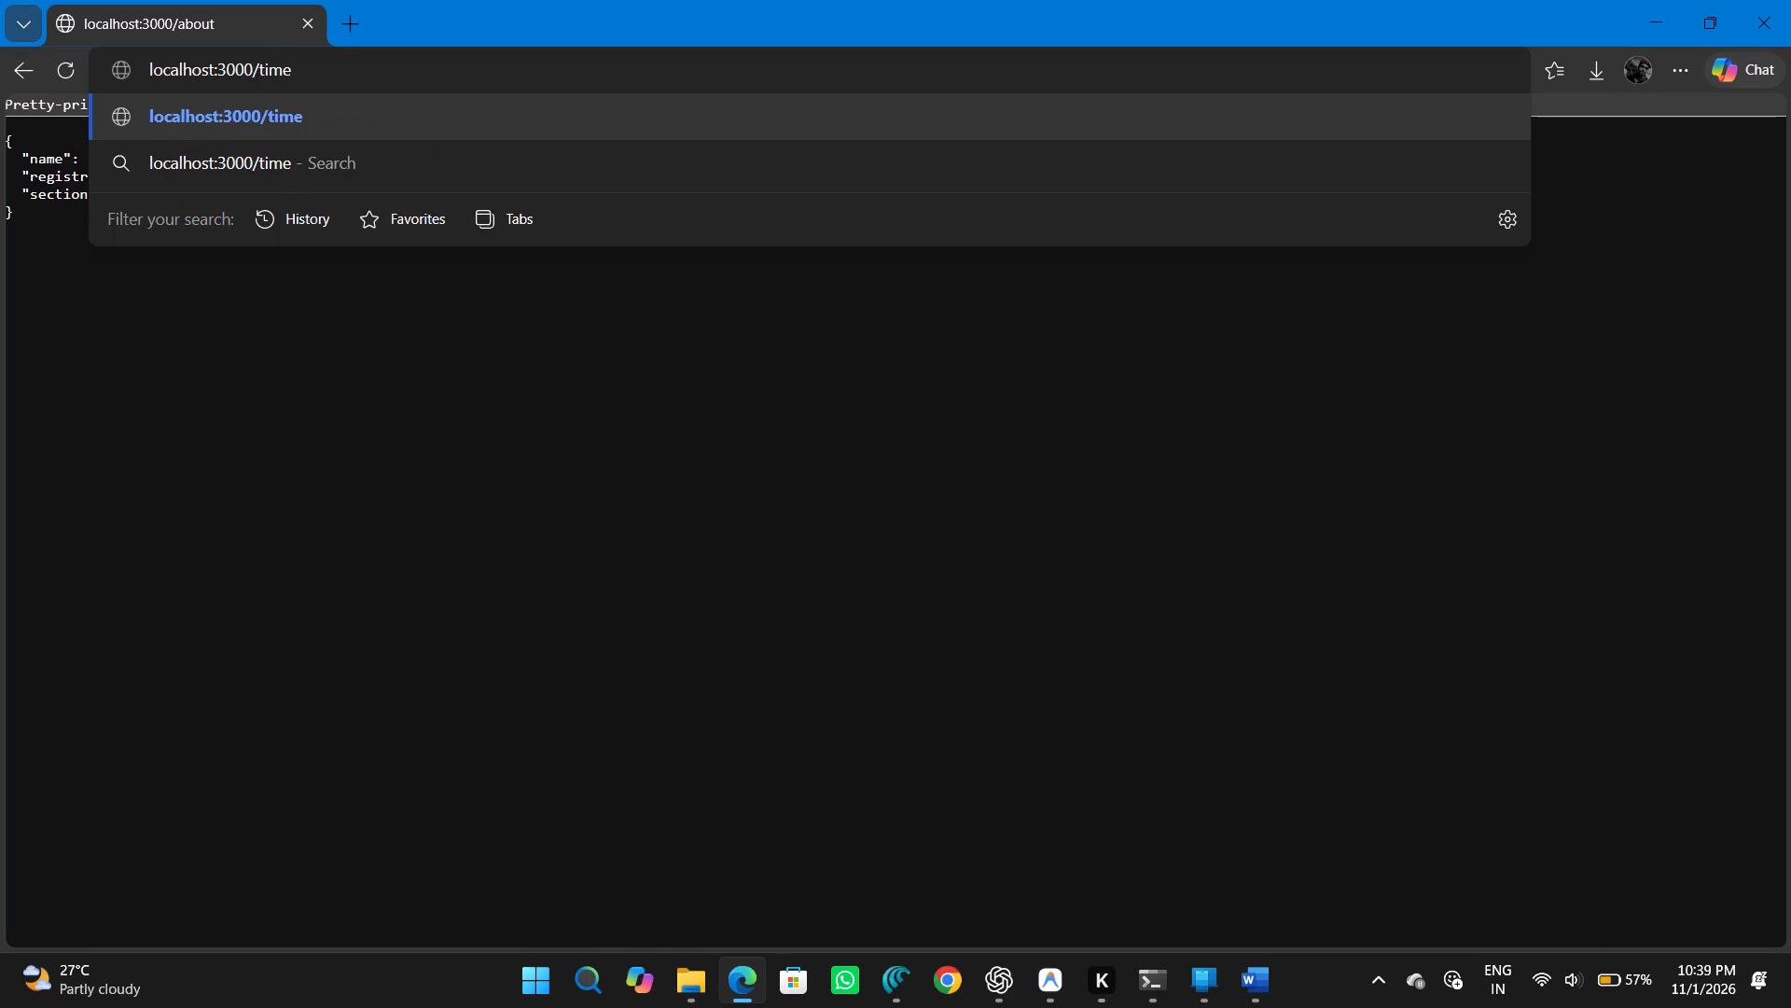
pyautogui.press('Return')
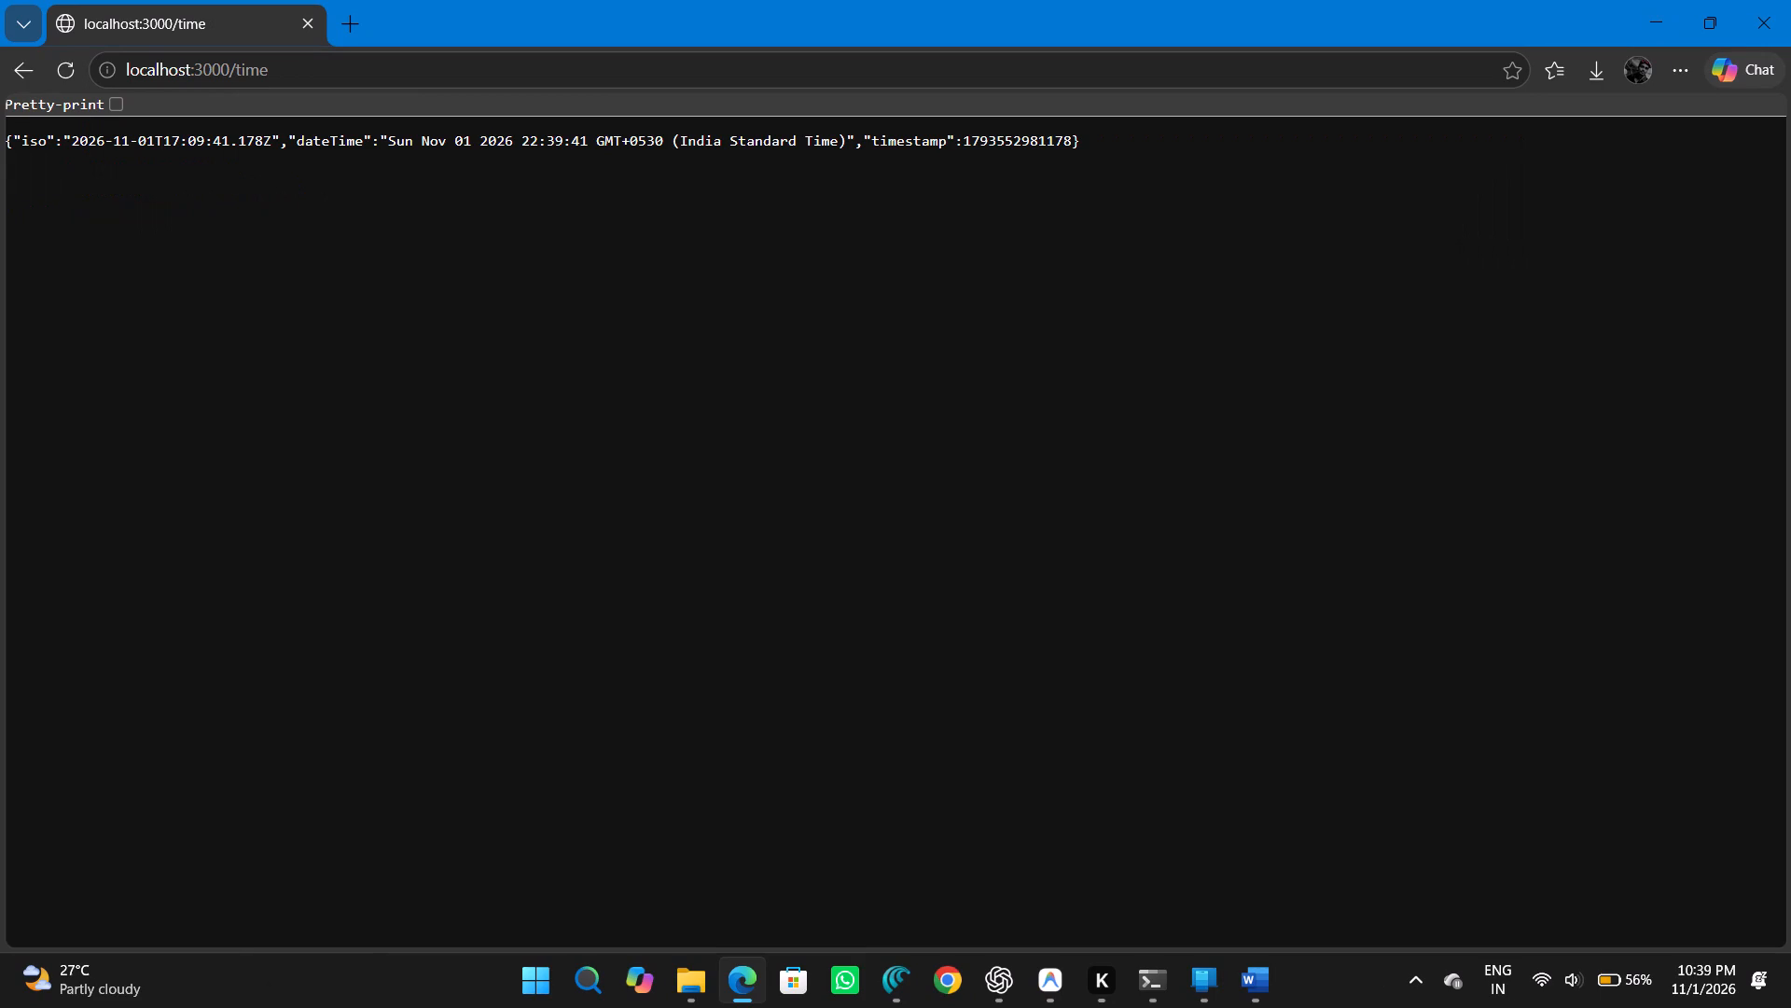
# Pretty-print the /time JSON response and capture a screenshot of the entire screen.
pyautogui.click(113, 105)
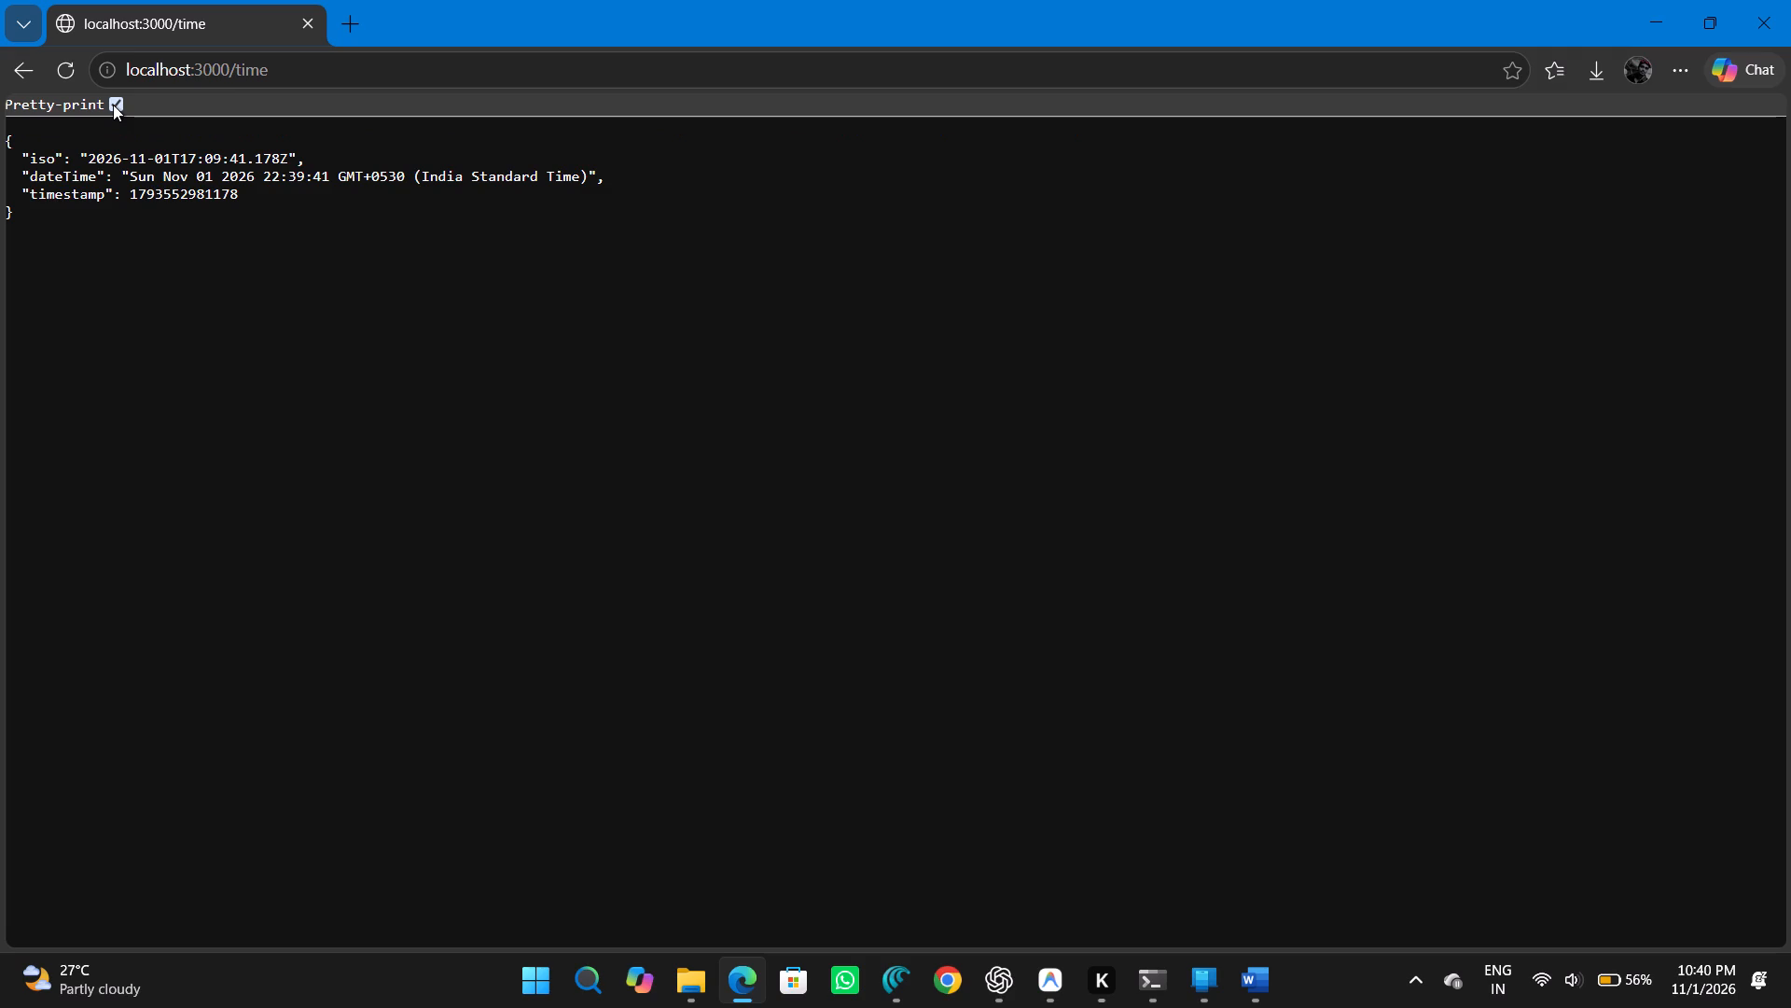
pyautogui.press('Print')
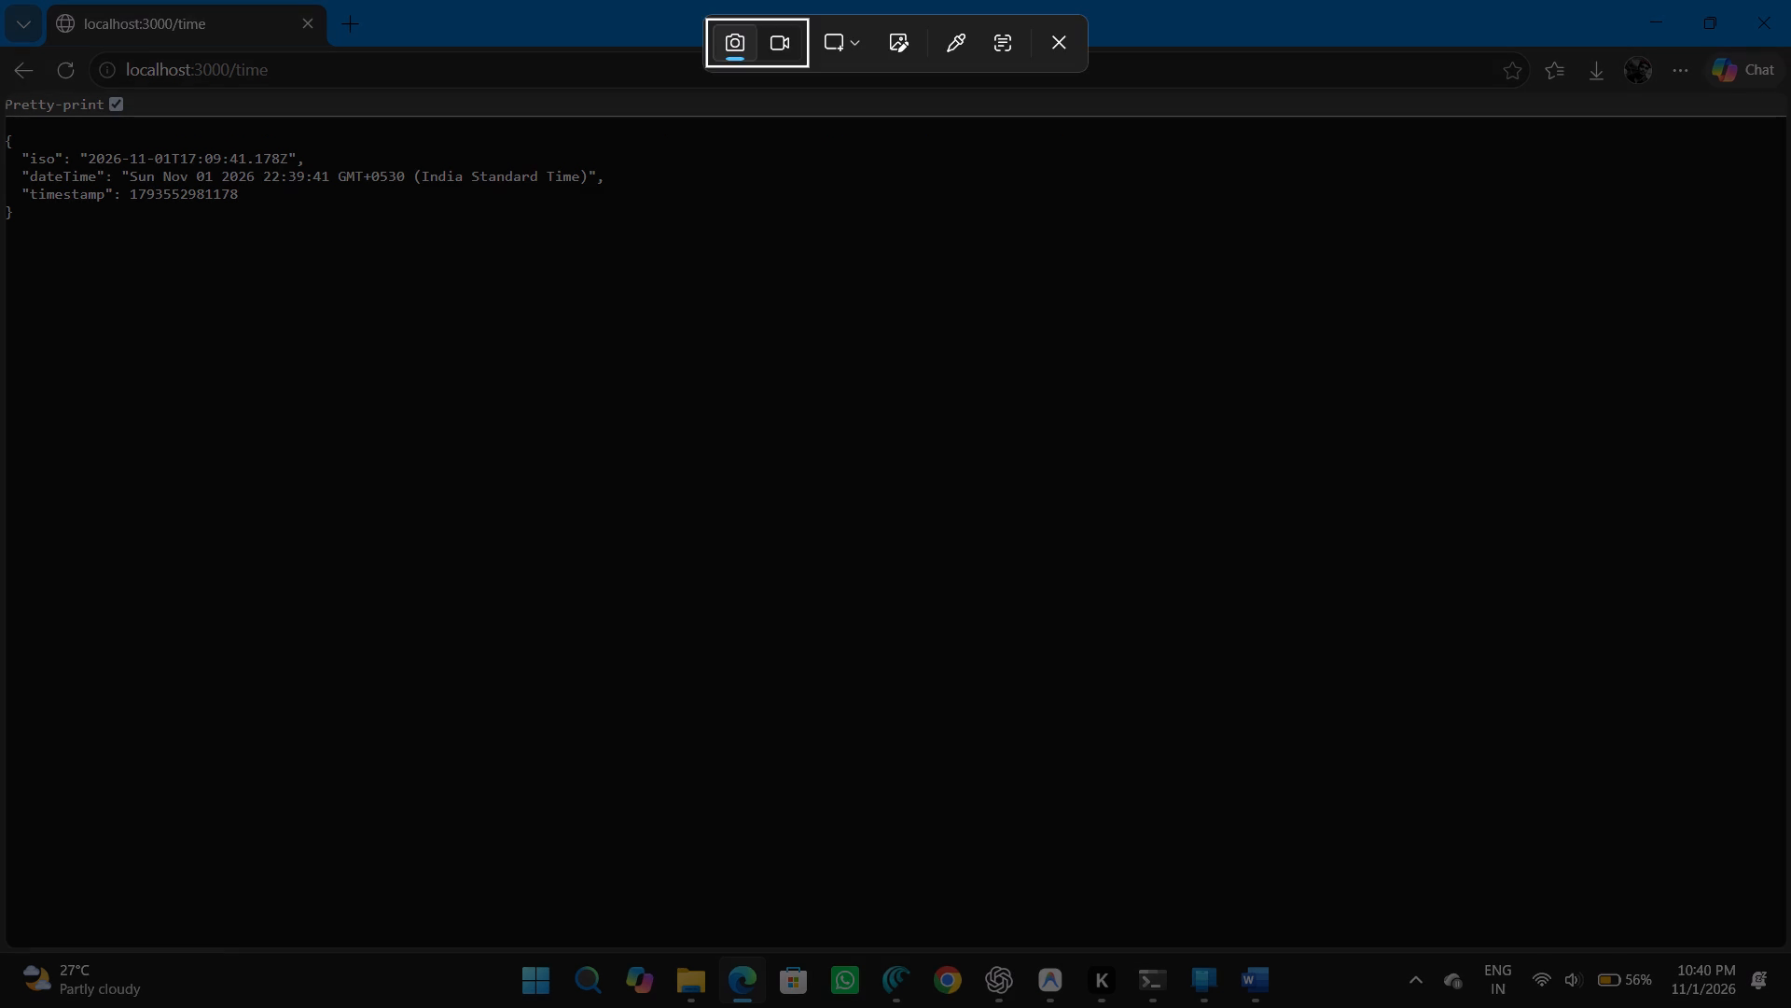
pyautogui.moveTo(0, 0); pyautogui.dragTo(1027, 577)
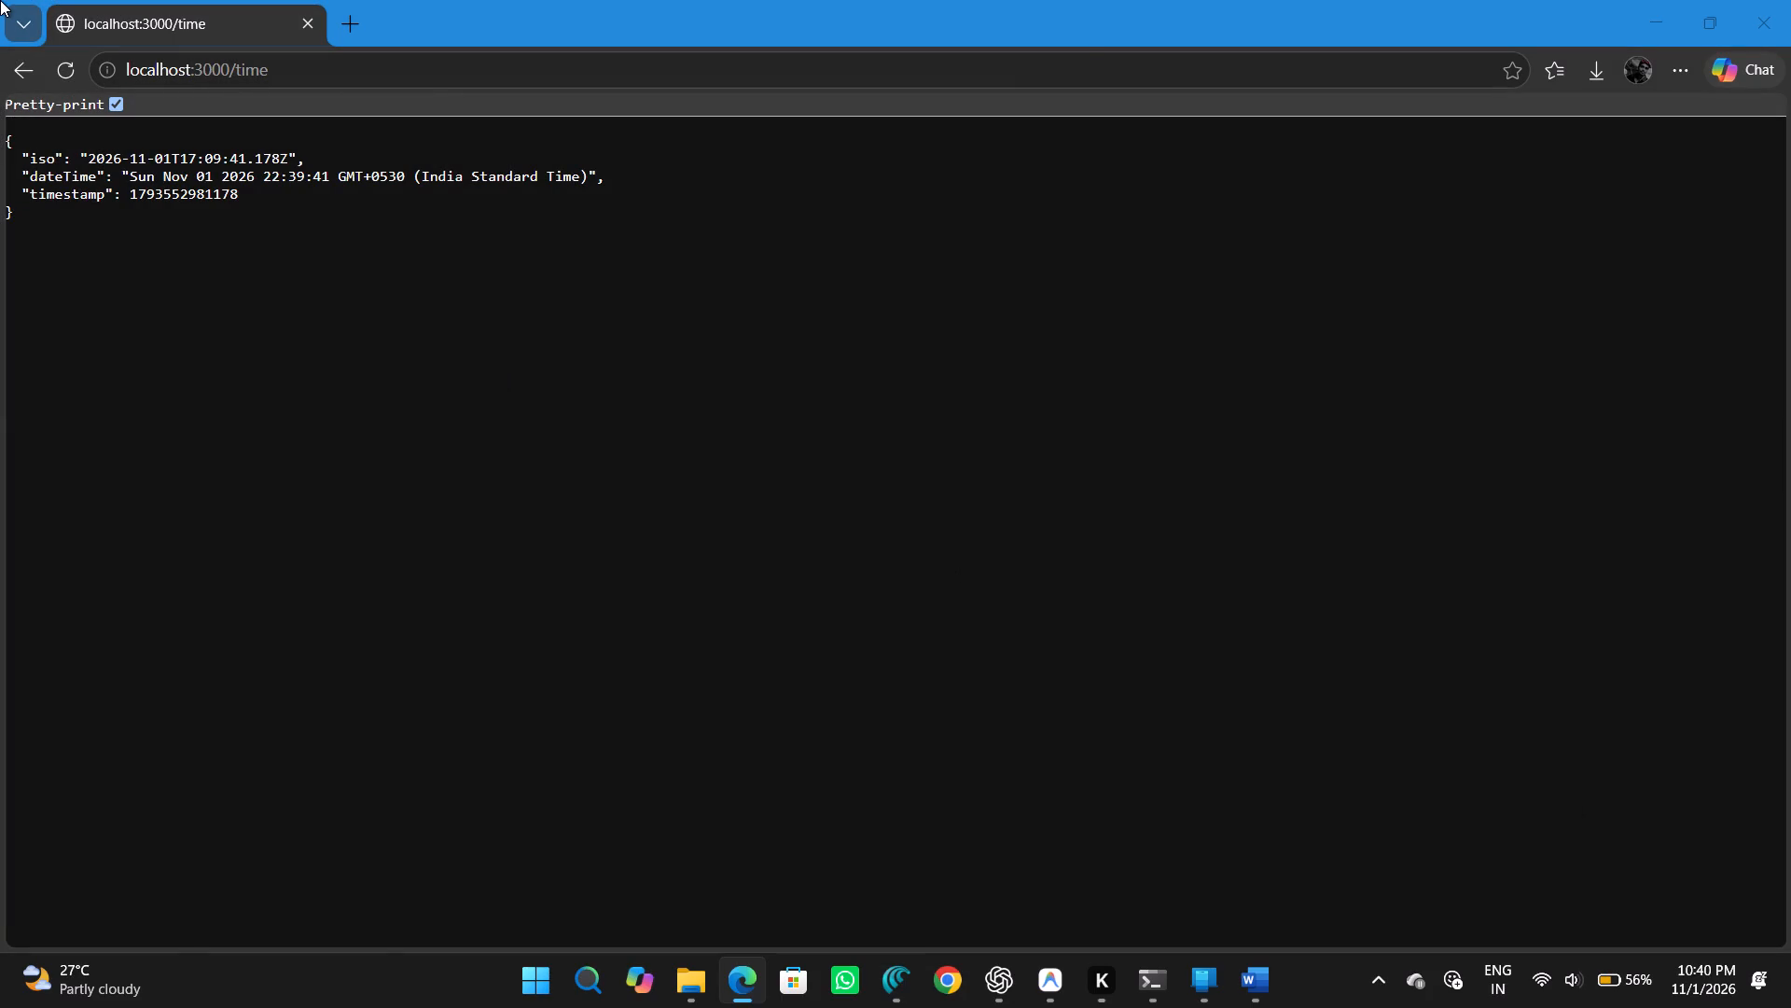
pyautogui.moveTo(0, 0); pyautogui.dragTo(1711, 905)
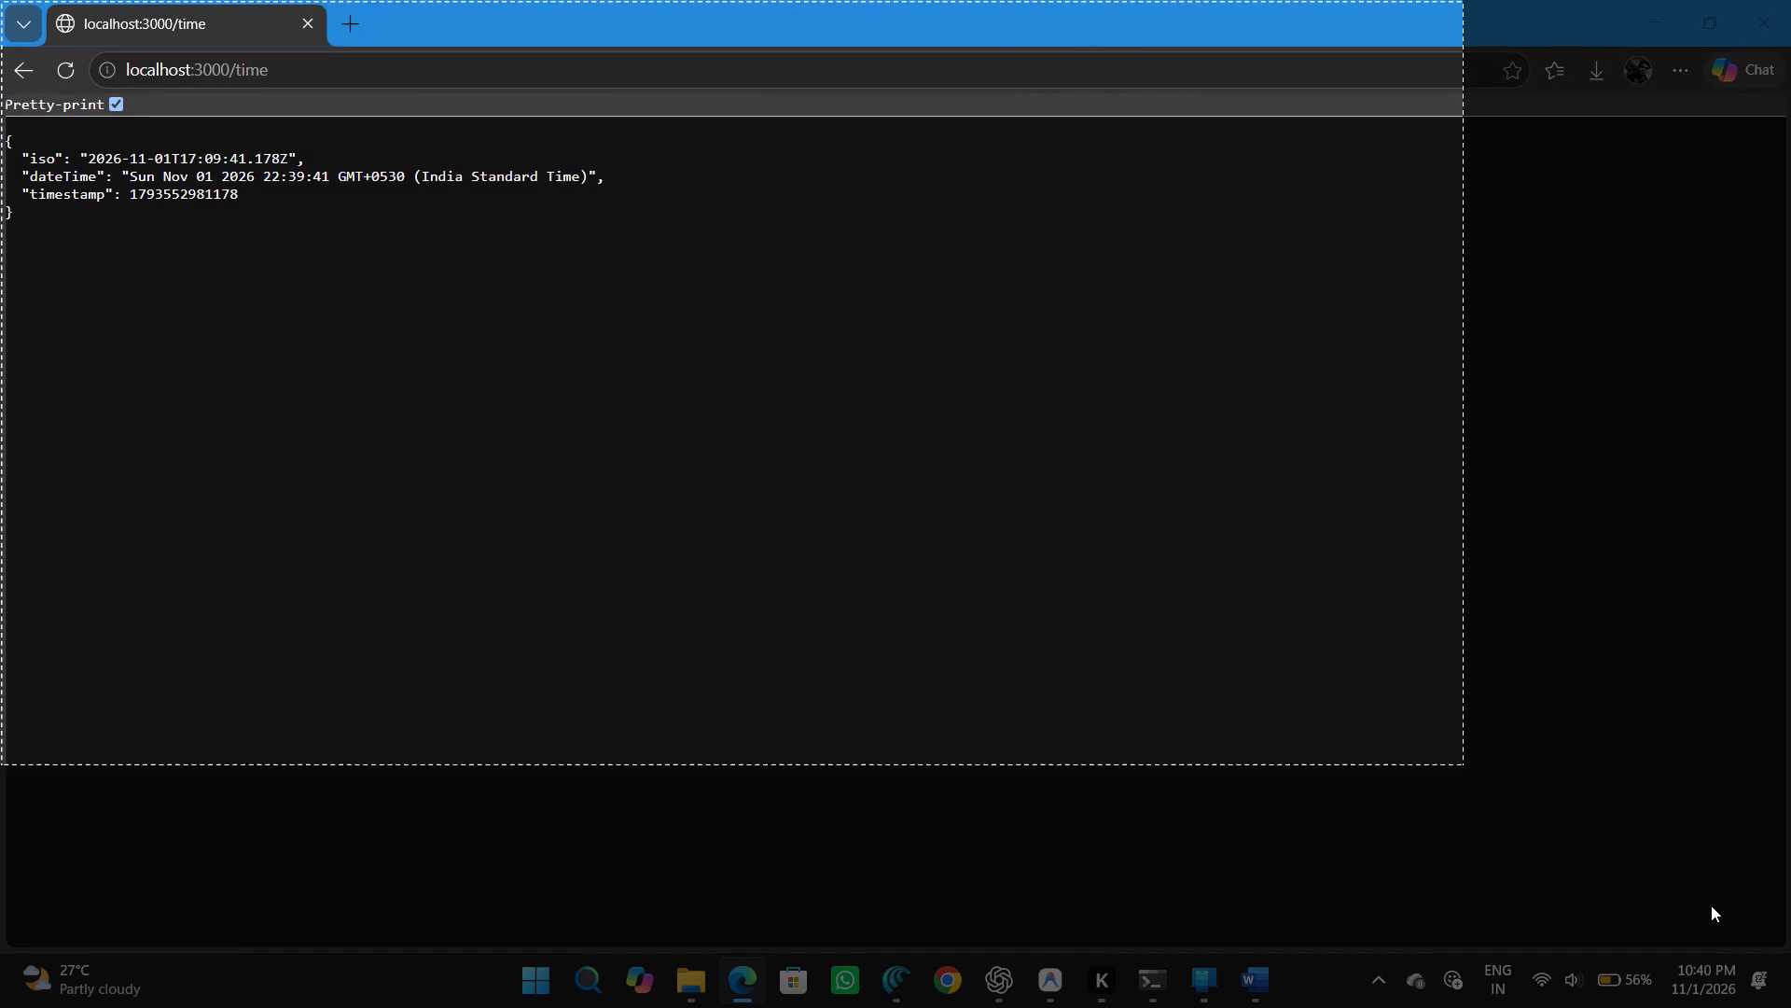
pyautogui.moveTo(1711, 905); pyautogui.dragTo(1790, 1007)
# Switch to Word and replace the old /time screenshot below section 7.3 Time Route with the new capture.
pyautogui.hotkey('alt', 'Tab')
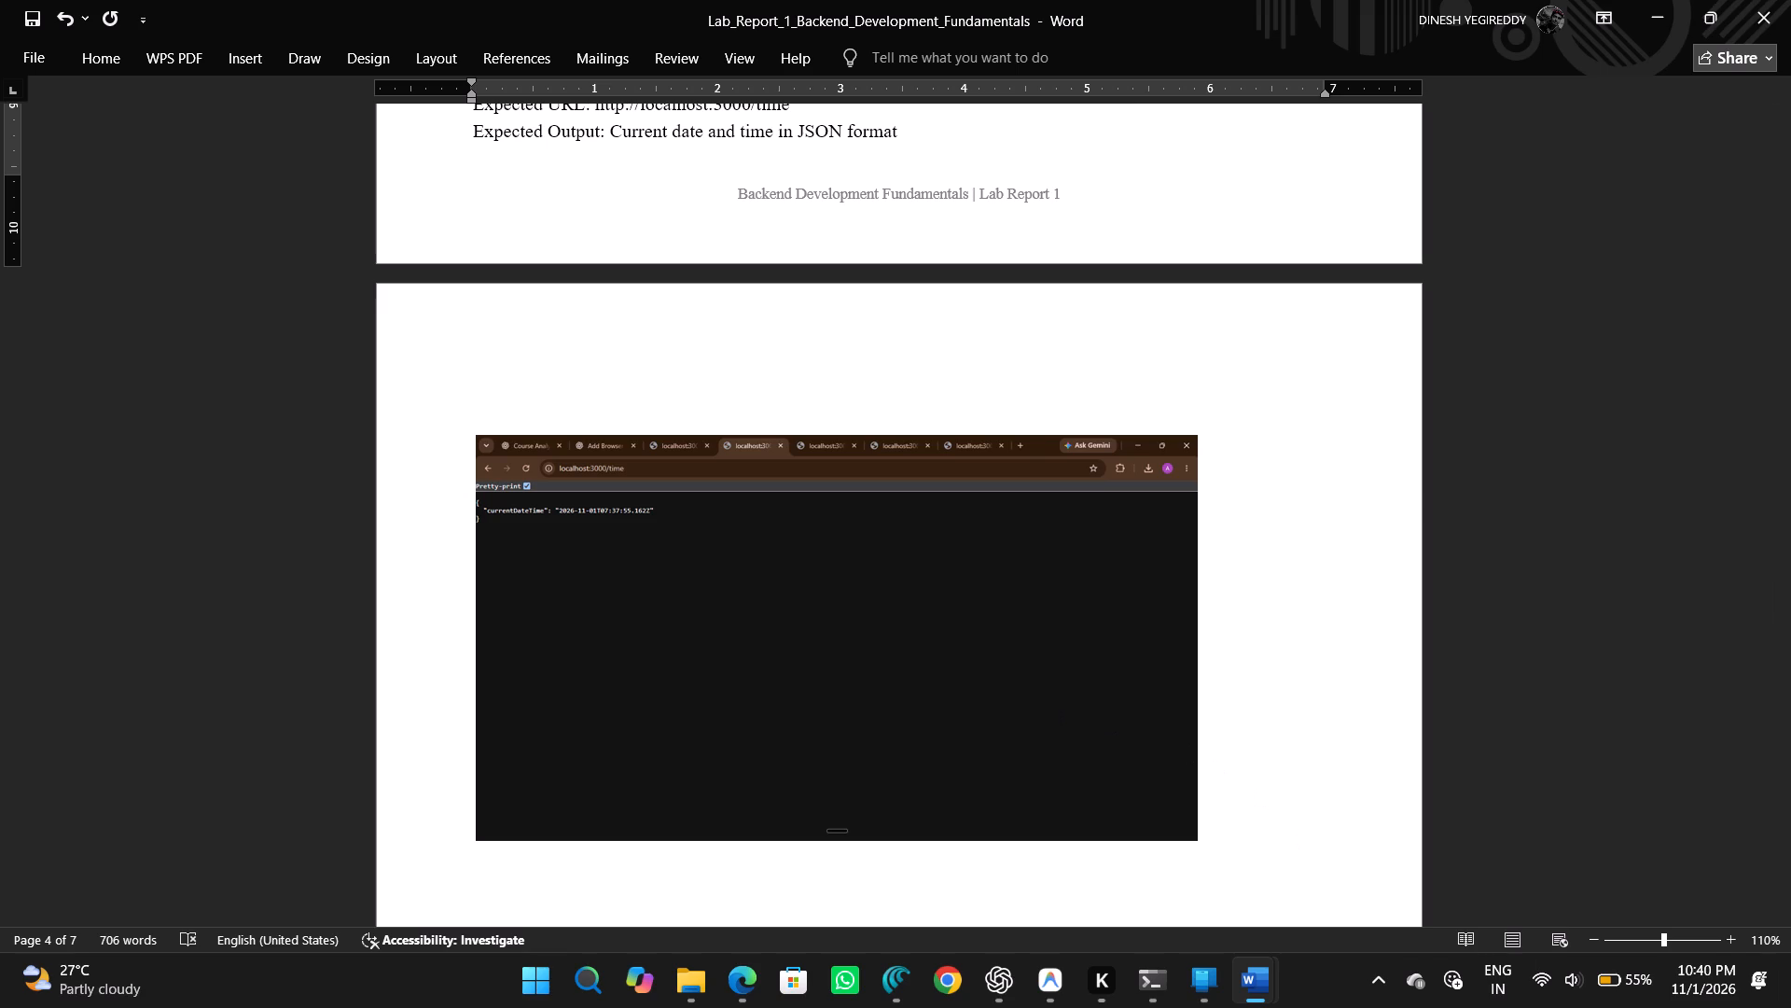
pyautogui.click(1054, 706)
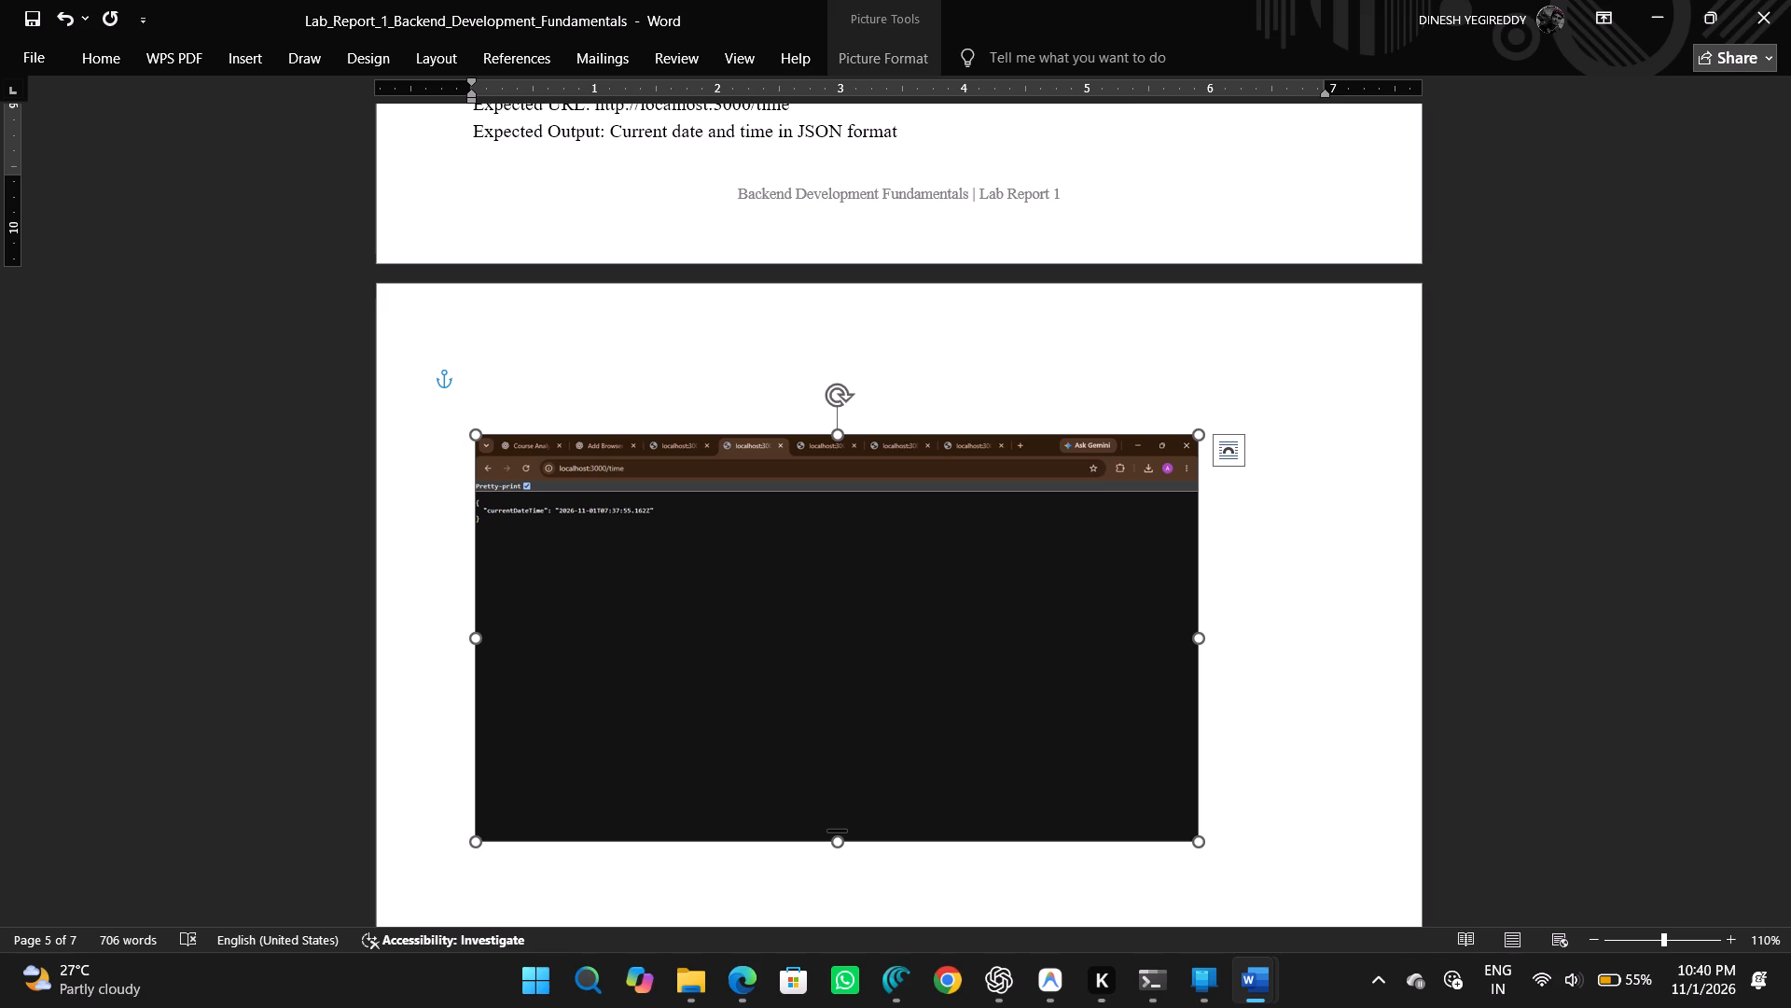
pyautogui.press('BackSpace')
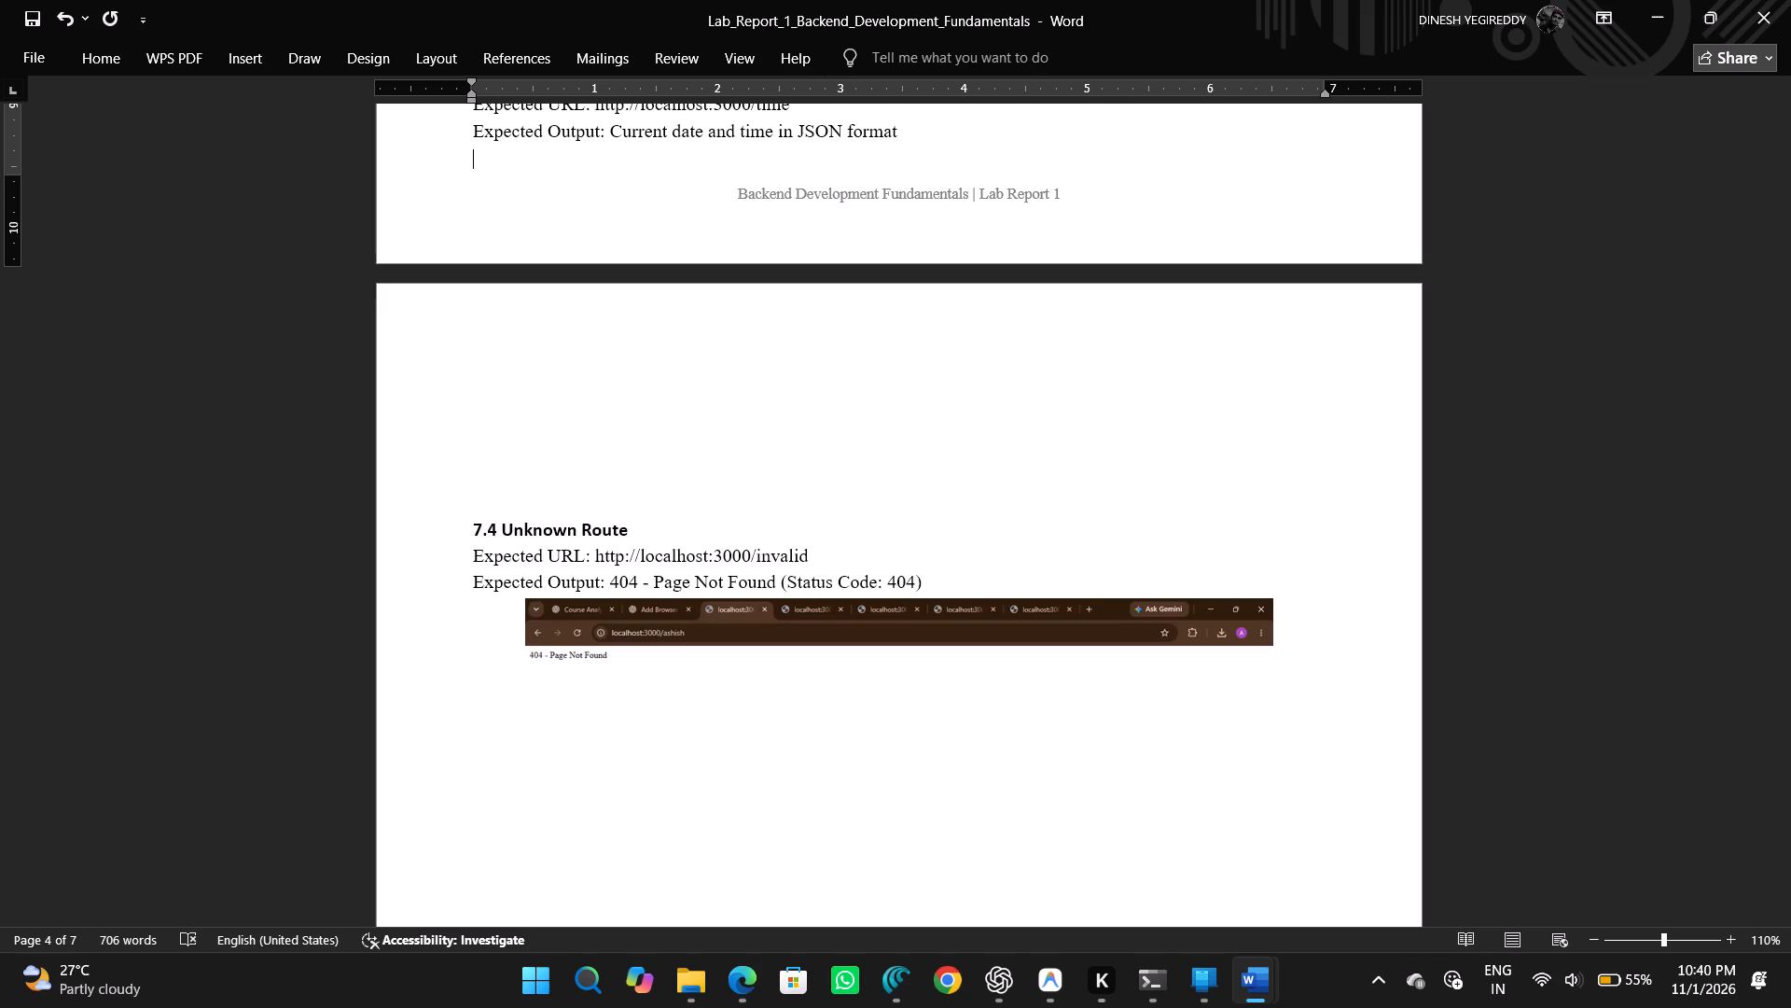
pyautogui.hotkey('ctrl', 'v')
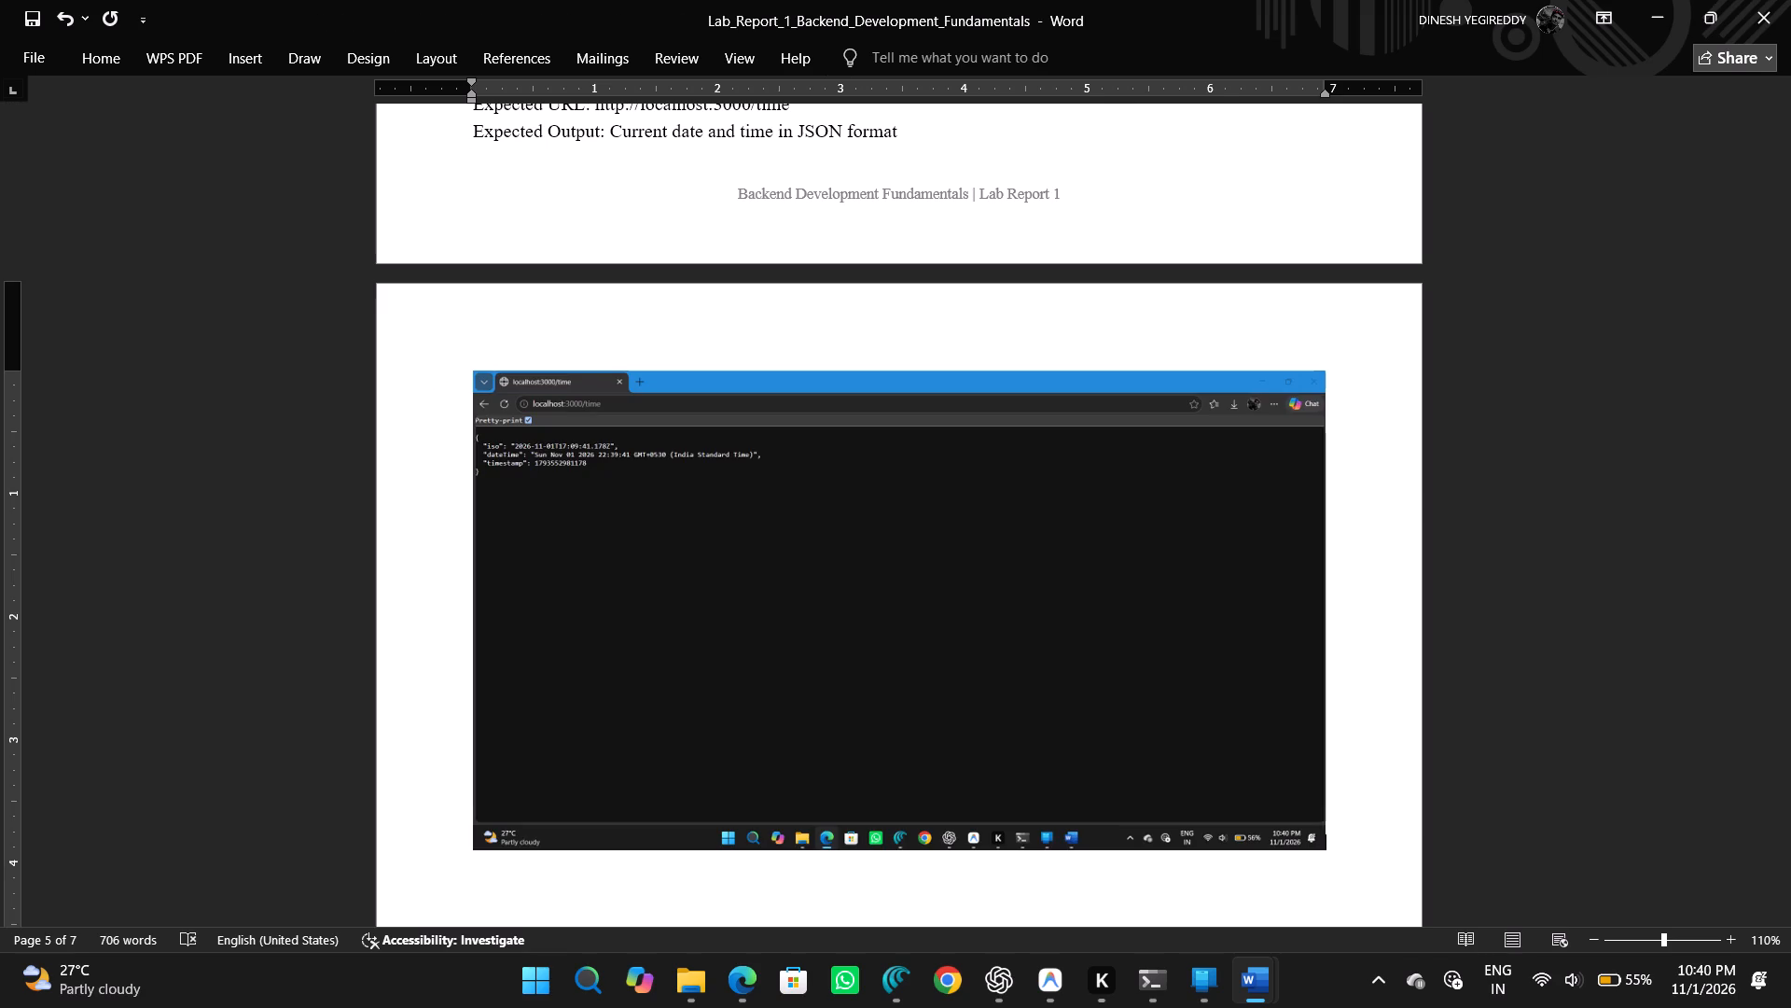
# For section 7.4 Unknown Route, switch to Edge and open localhost:3000/invalid.
pyautogui.scroll(-1, 836, 669)
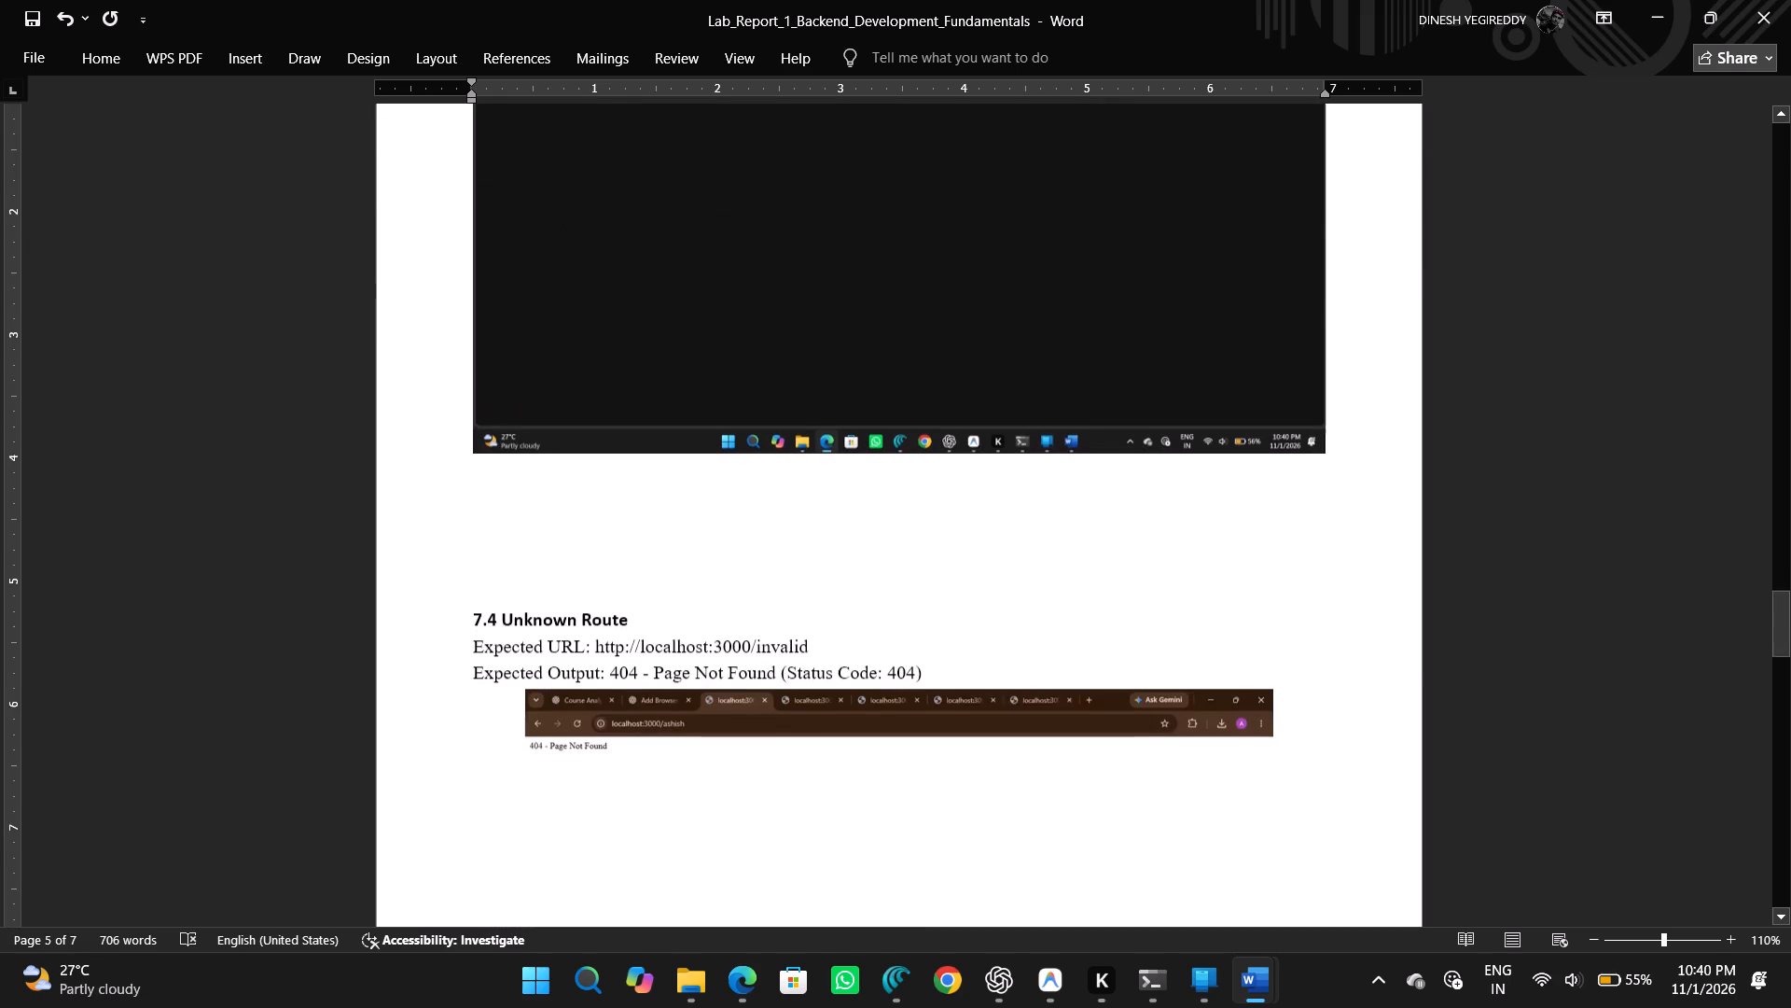
pyautogui.scroll(-2, 836, 669)
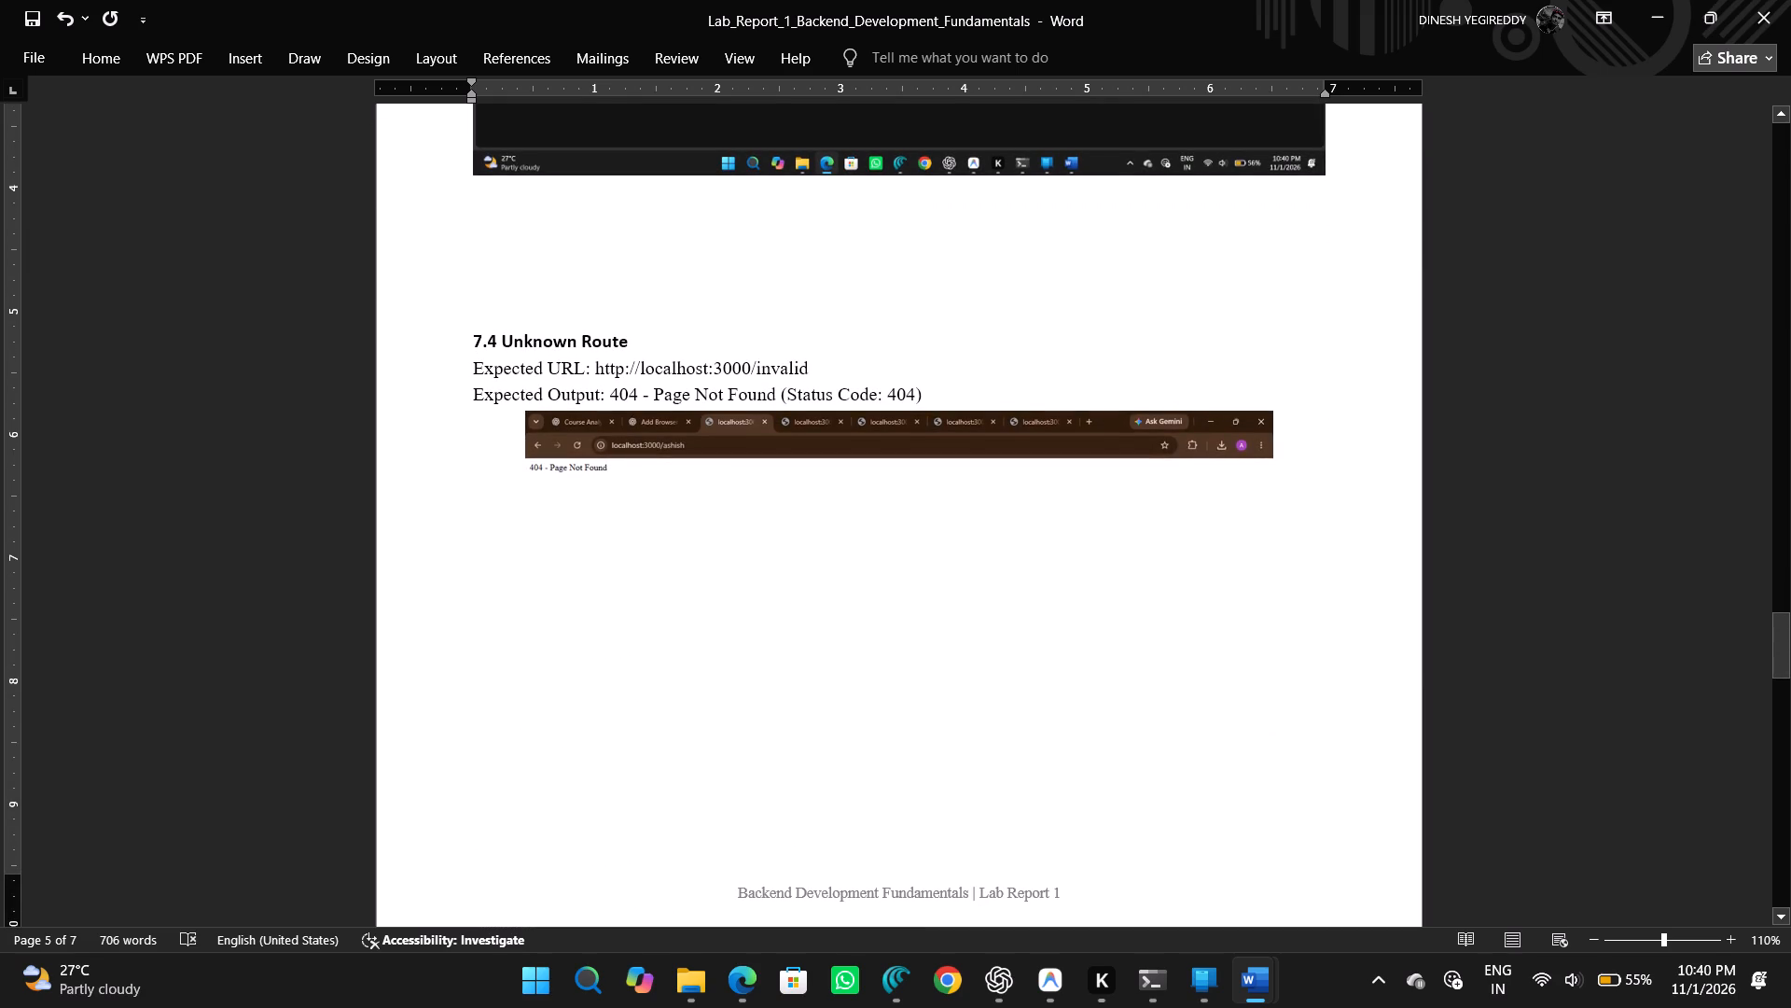
pyautogui.hotkey('alt', 'Tab')
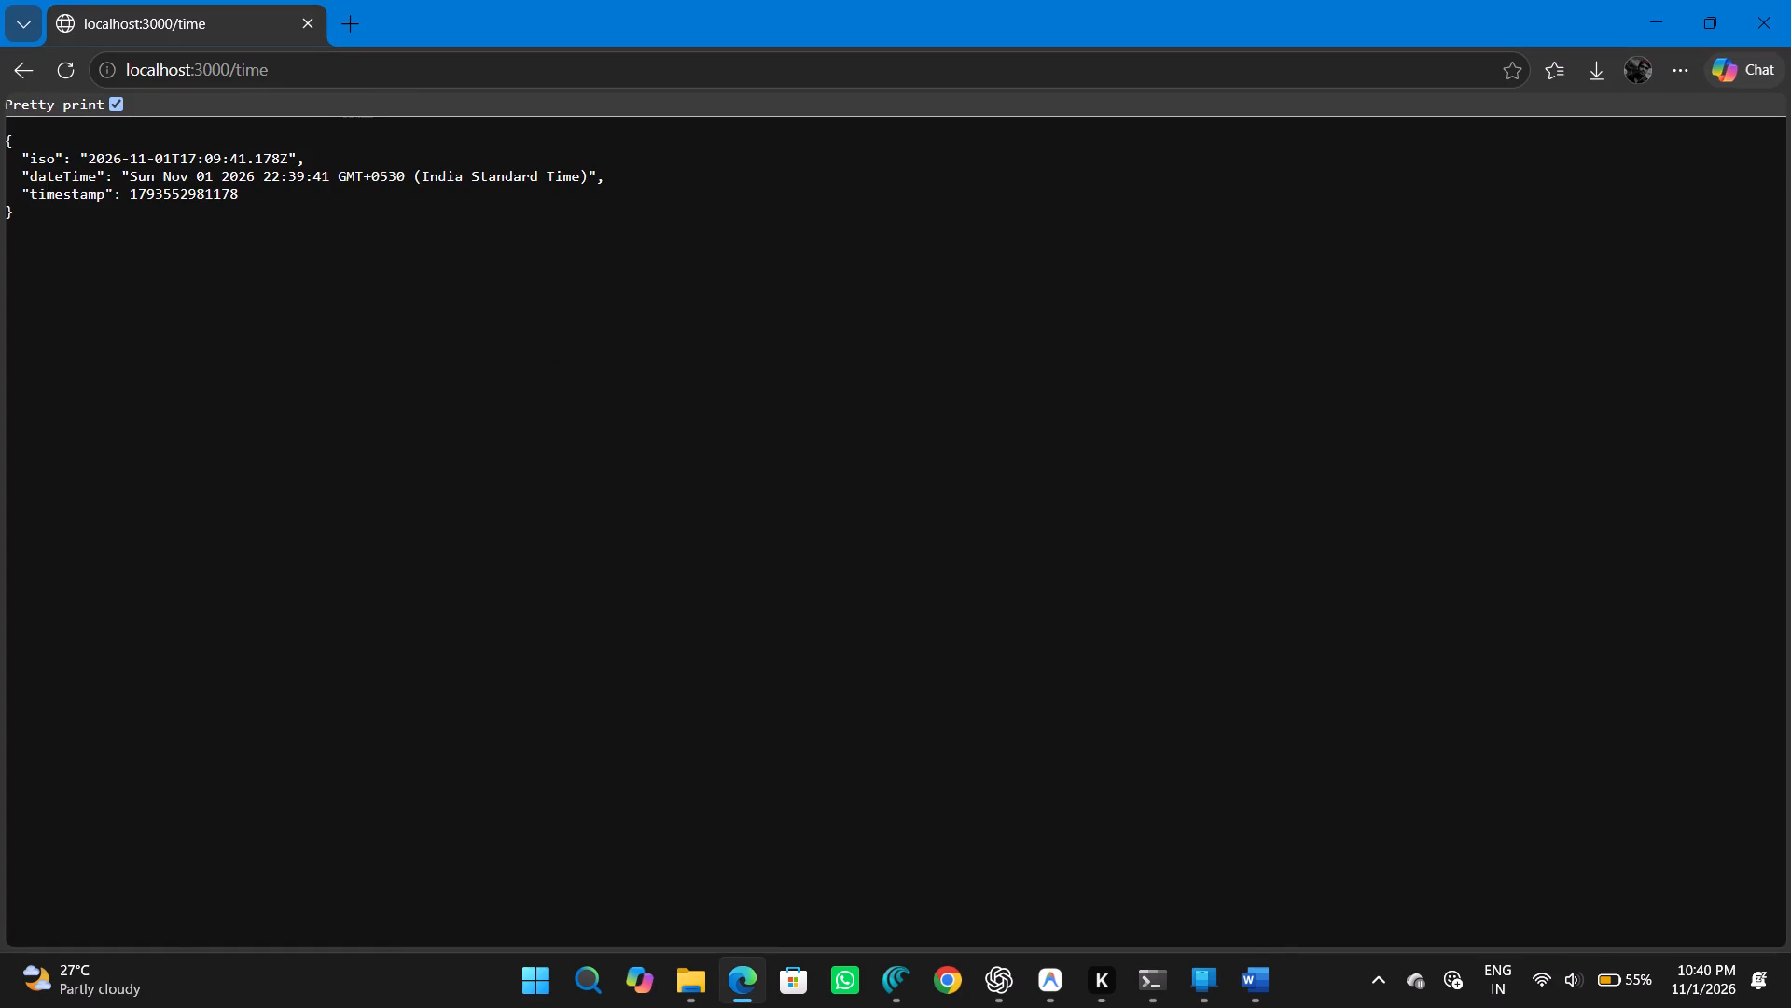
pyautogui.click(346, 66)
pyautogui.press('Right')
pyautogui.press('BackSpace')
pyautogui.press('BackSpace')
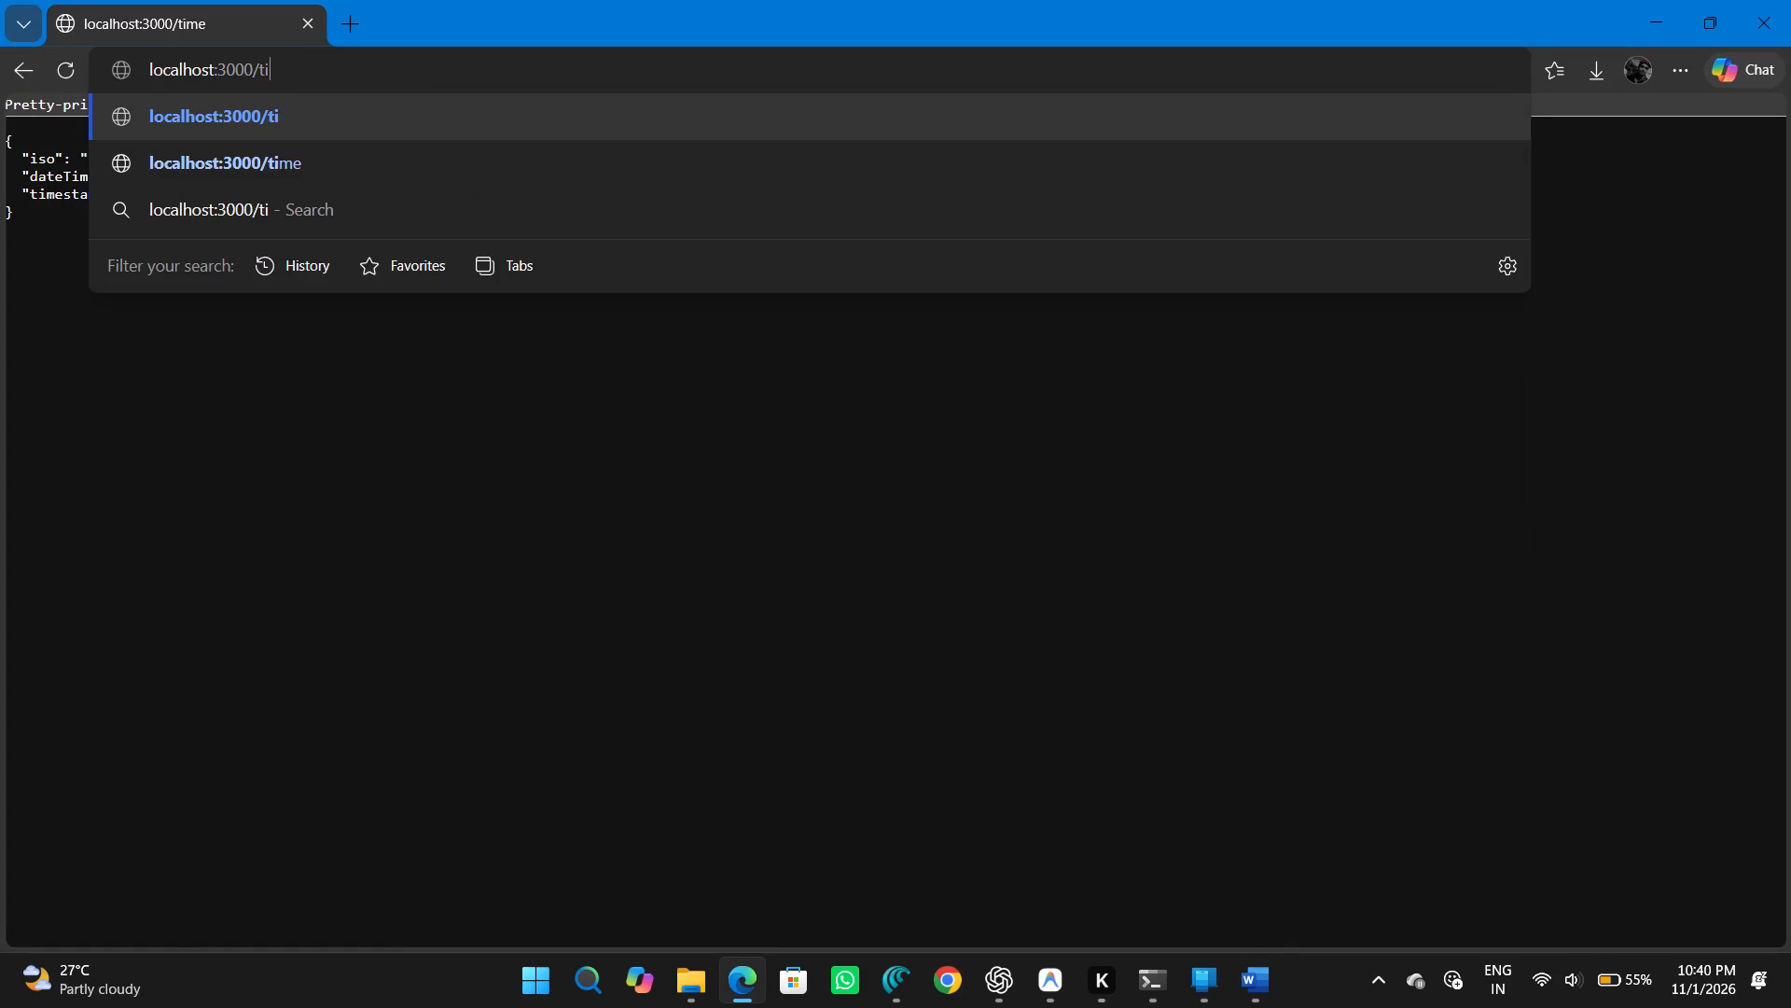
pyautogui.press('BackSpace')
pyautogui.press('BackSpace')
pyautogui.write('invalid')
pyautogui.press('Return')
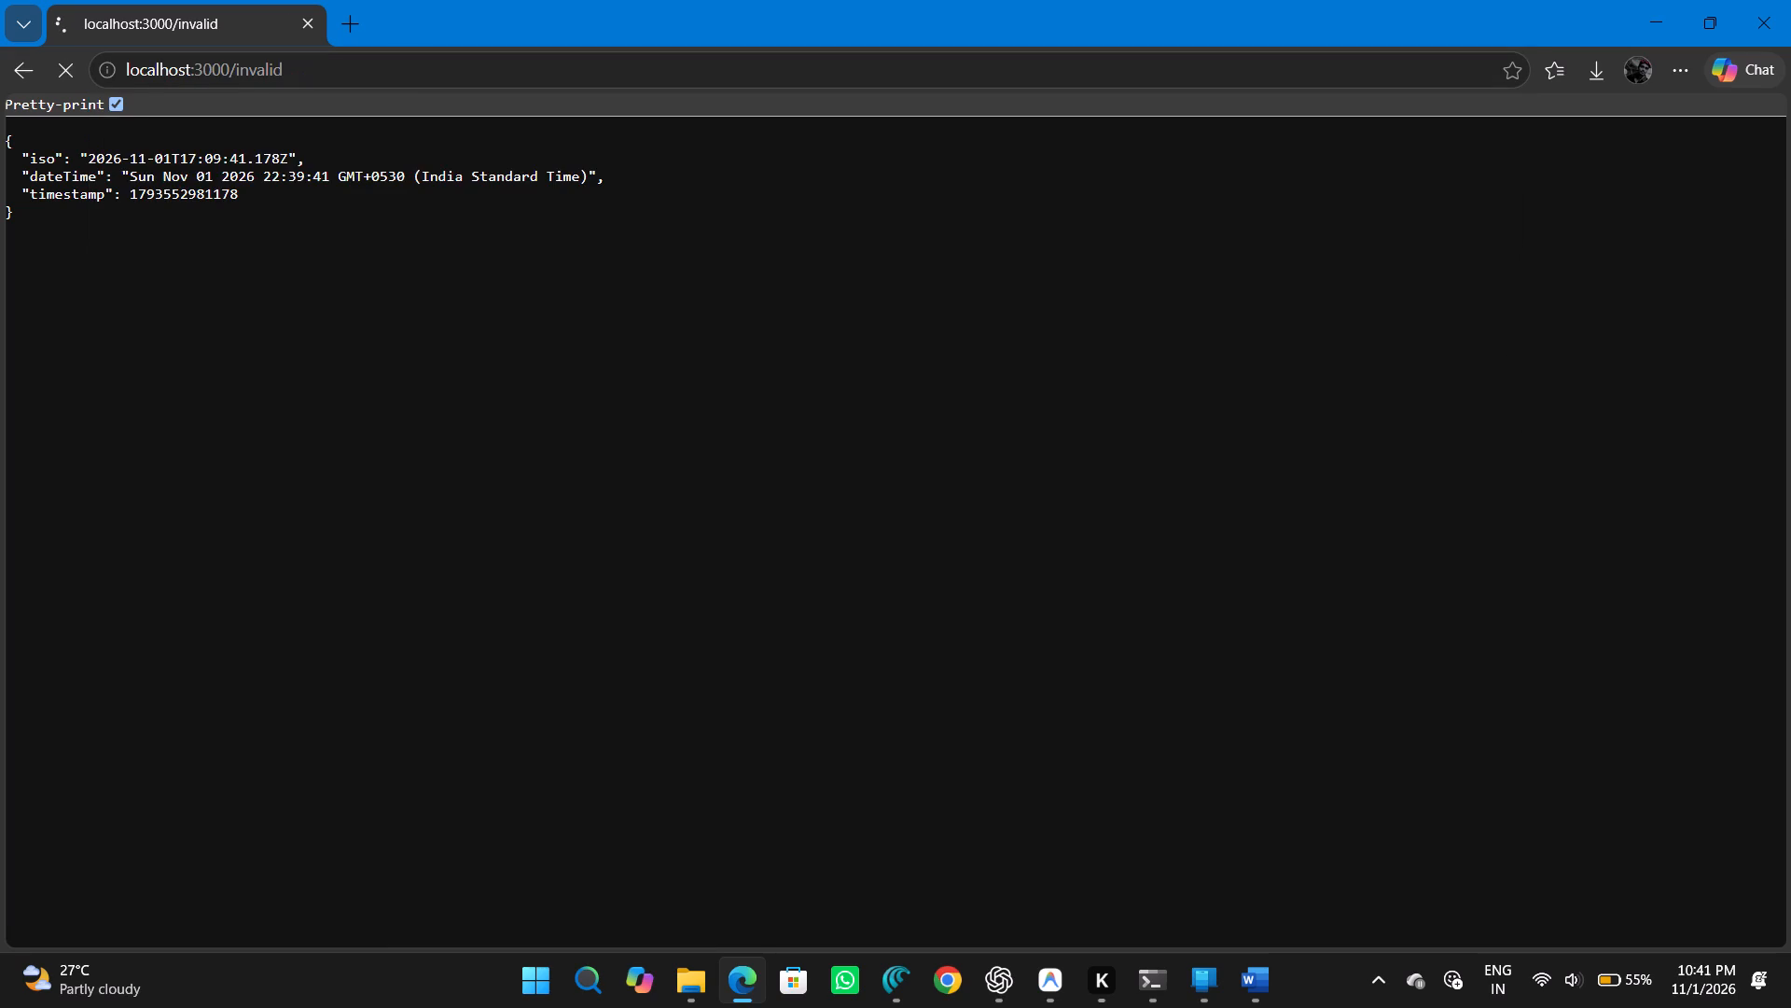
# Pretty-print the /invalid JSON response and capture a screenshot of the entire screen.
pyautogui.click(116, 114)
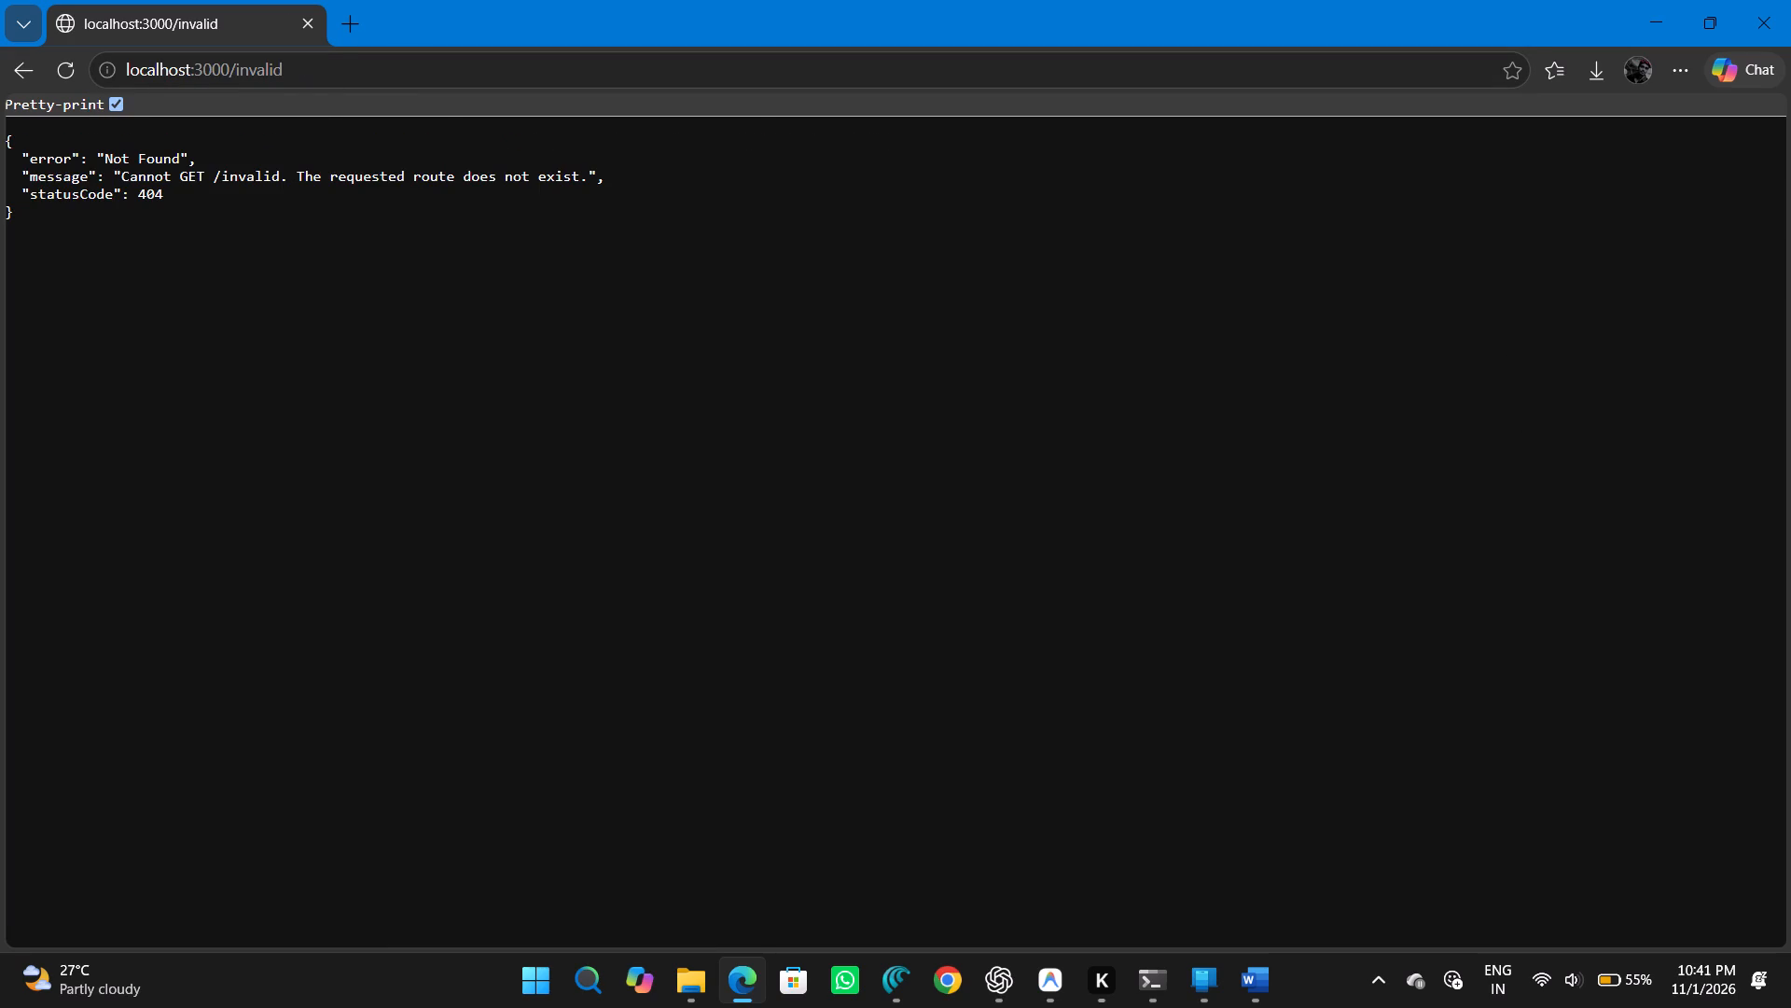
pyautogui.press('Print')
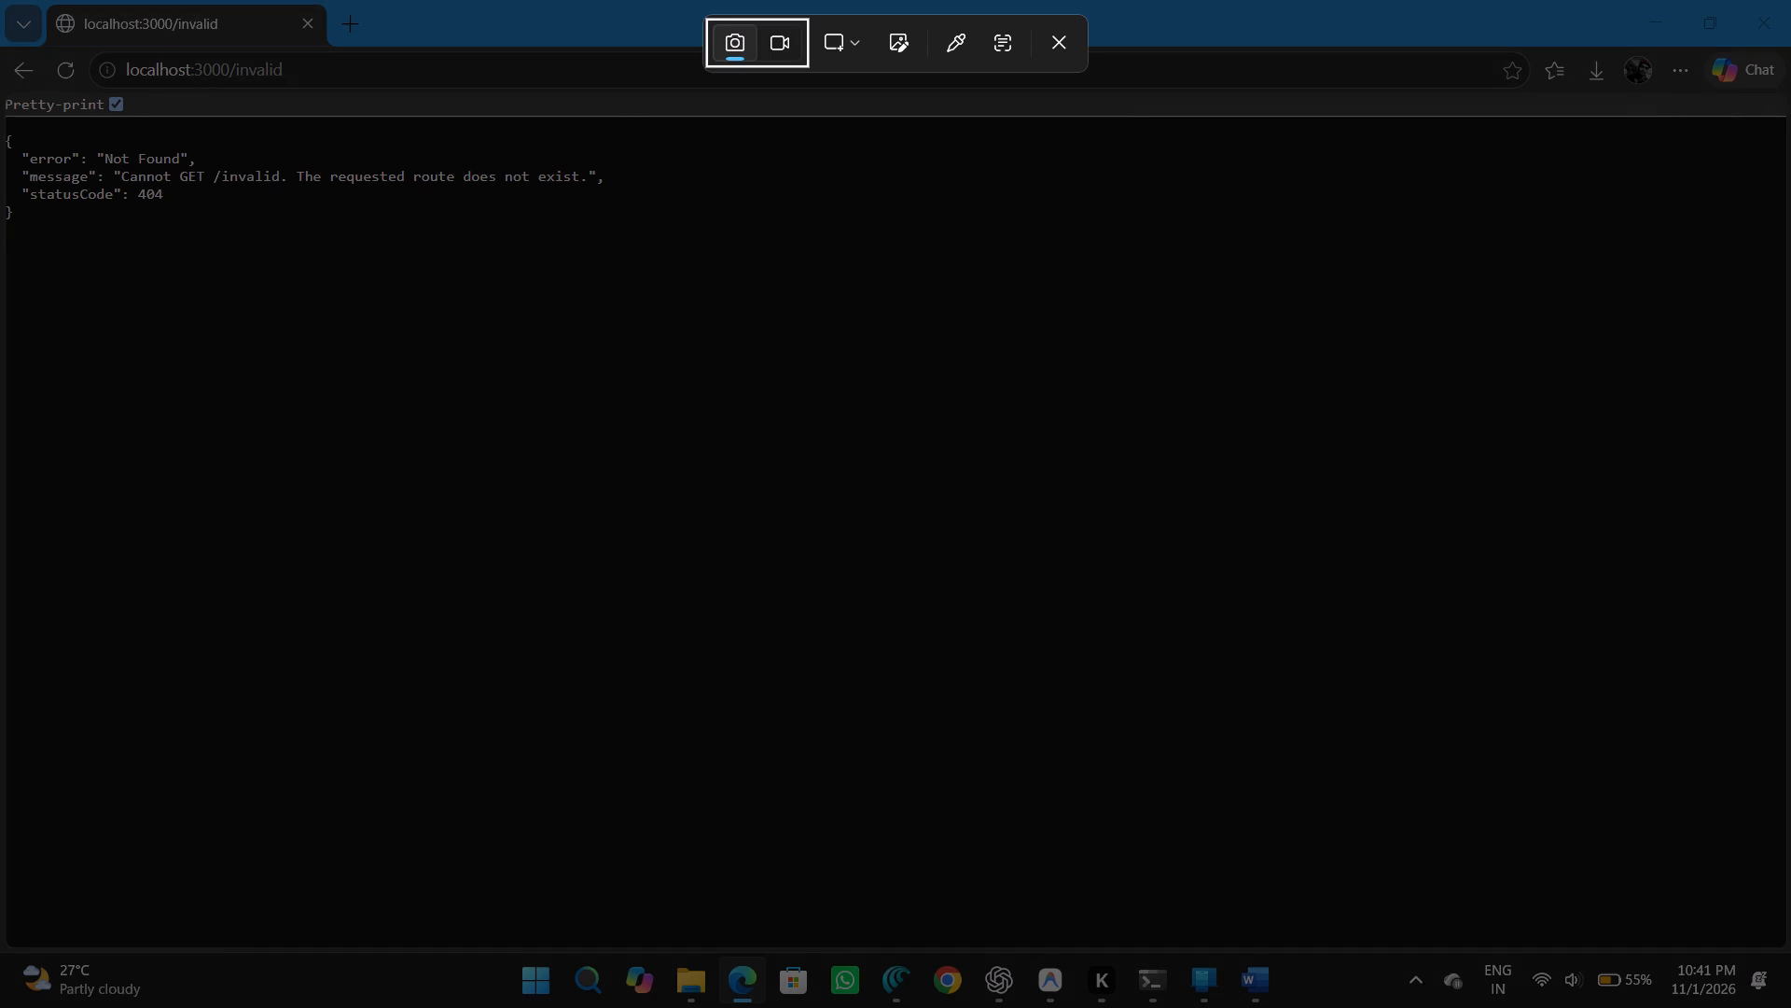
pyautogui.moveTo(0, 0); pyautogui.dragTo(1629, 1007)
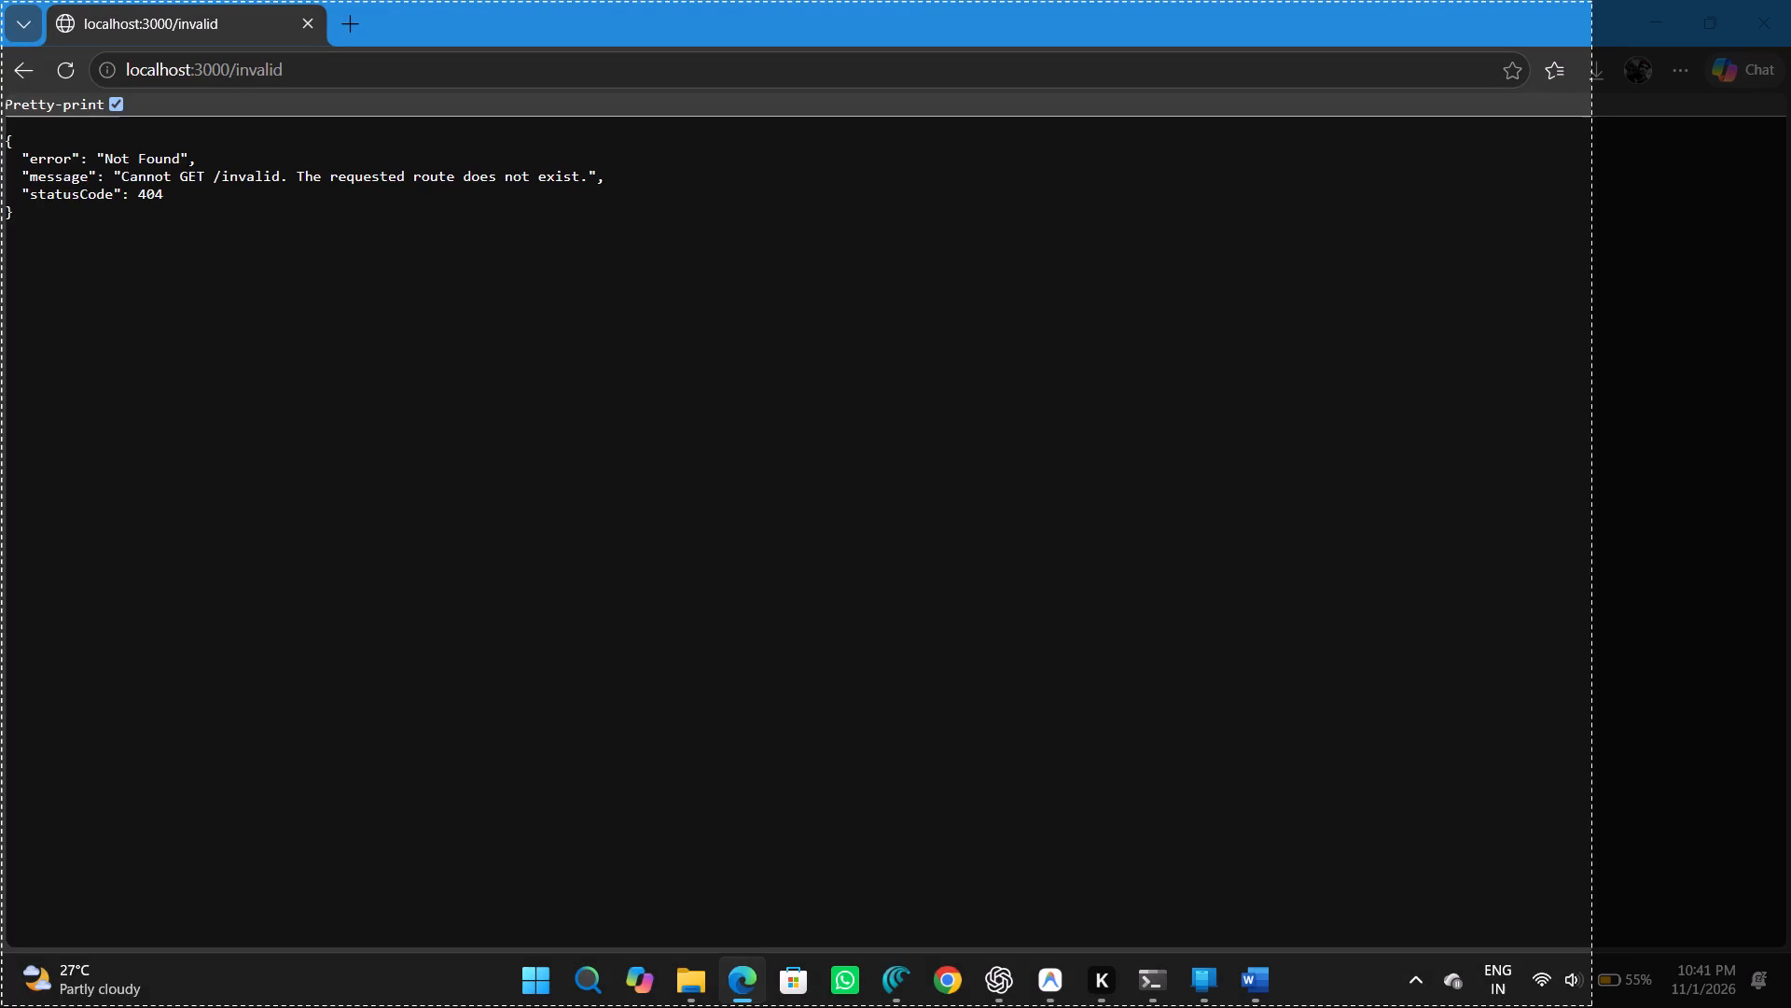
pyautogui.moveTo(1629, 1007); pyautogui.dragTo(1790, 1007)
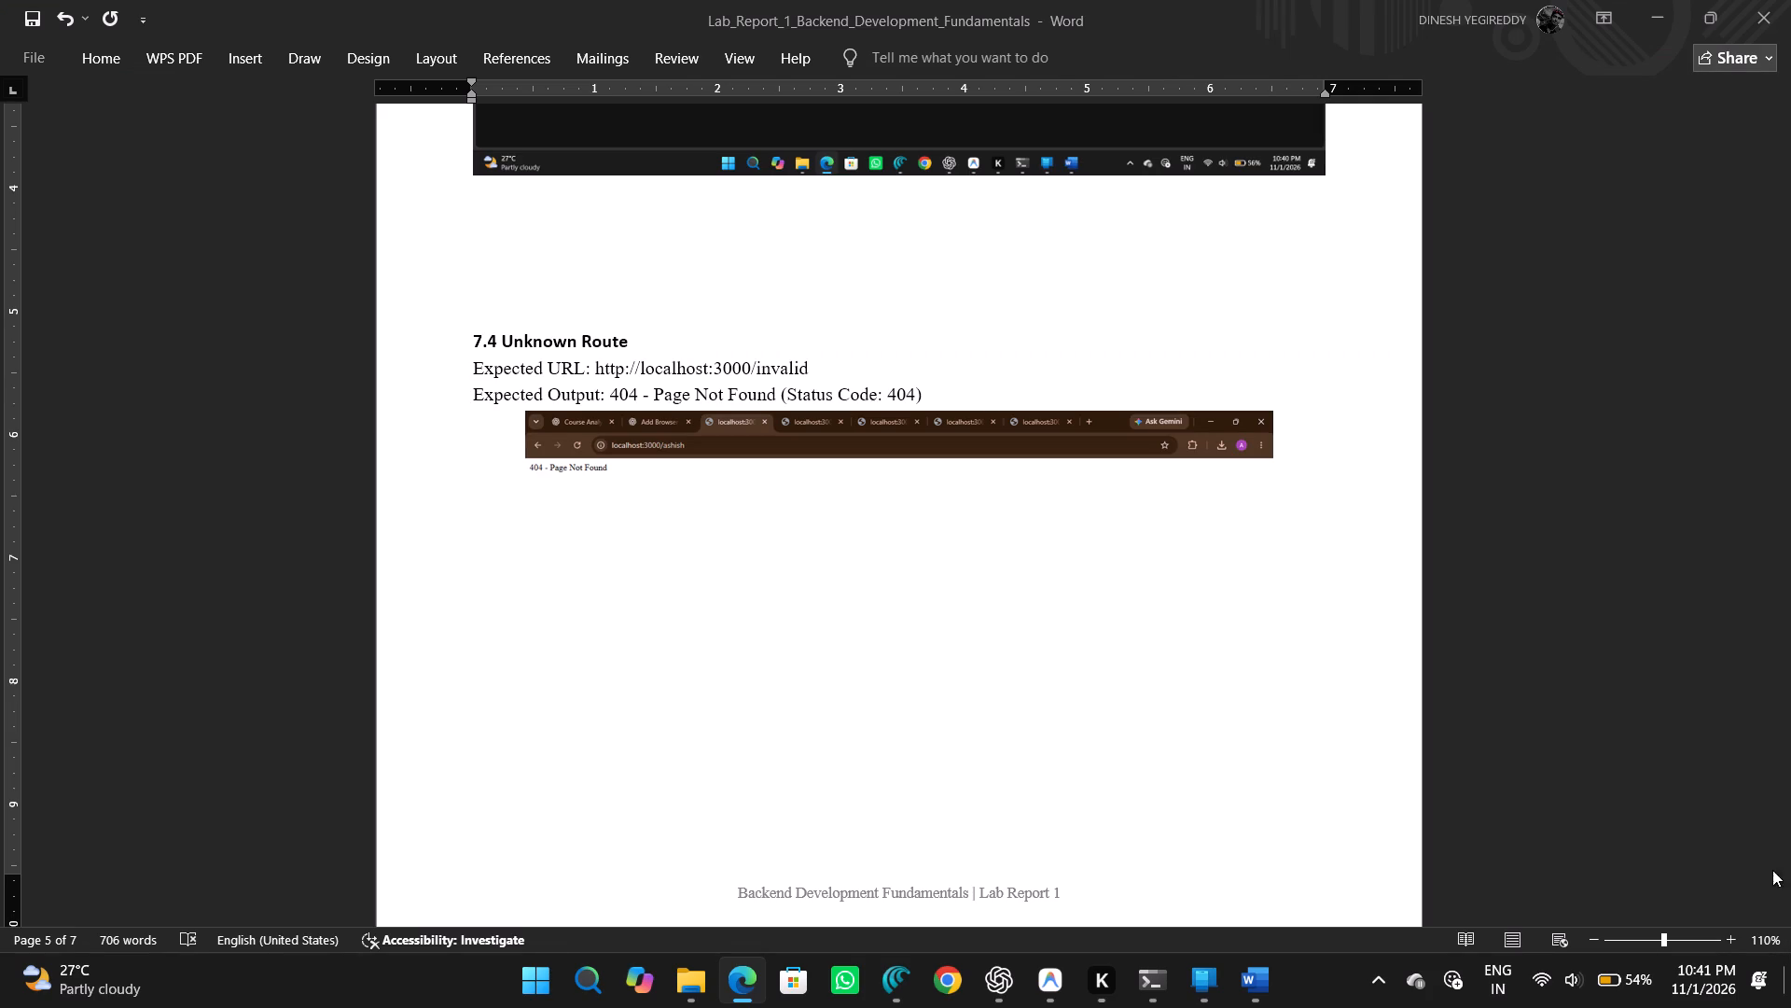
# In Word, replace the old 404 screenshot below section 7.4 Unknown Route with the new capture.
pyautogui.click(1113, 644)
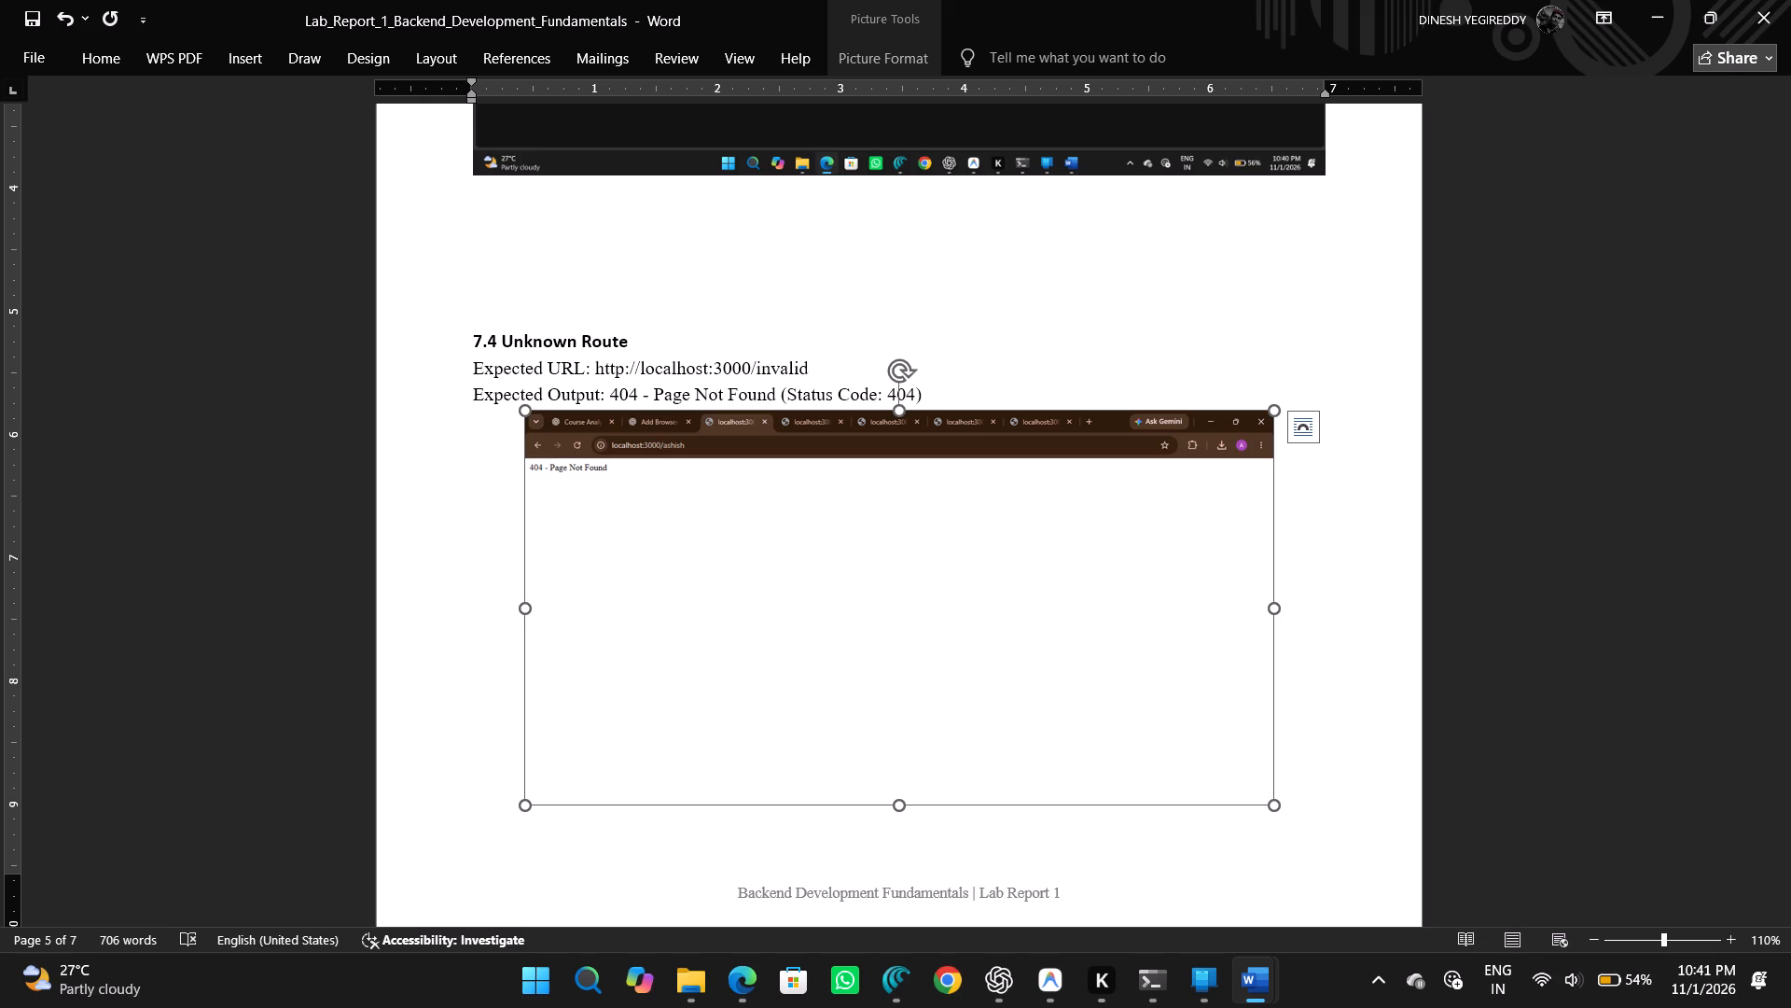
pyautogui.press('BackSpace')
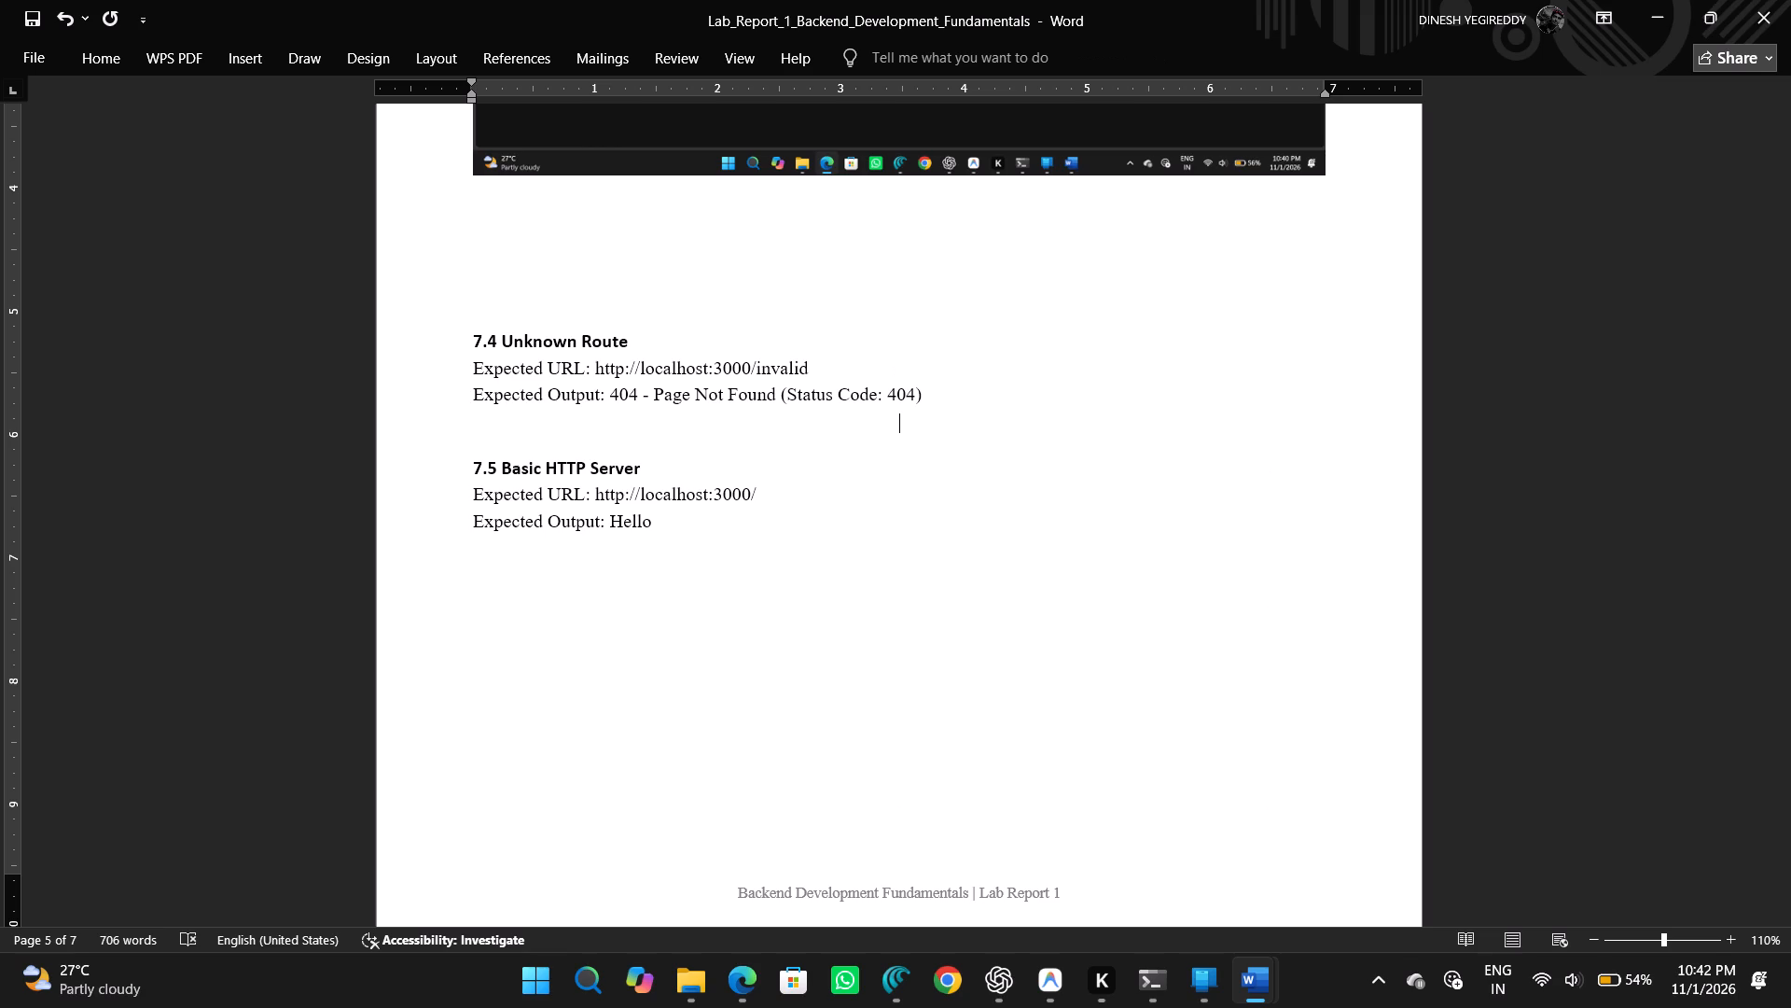
pyautogui.hotkey('ctrl', 'v')
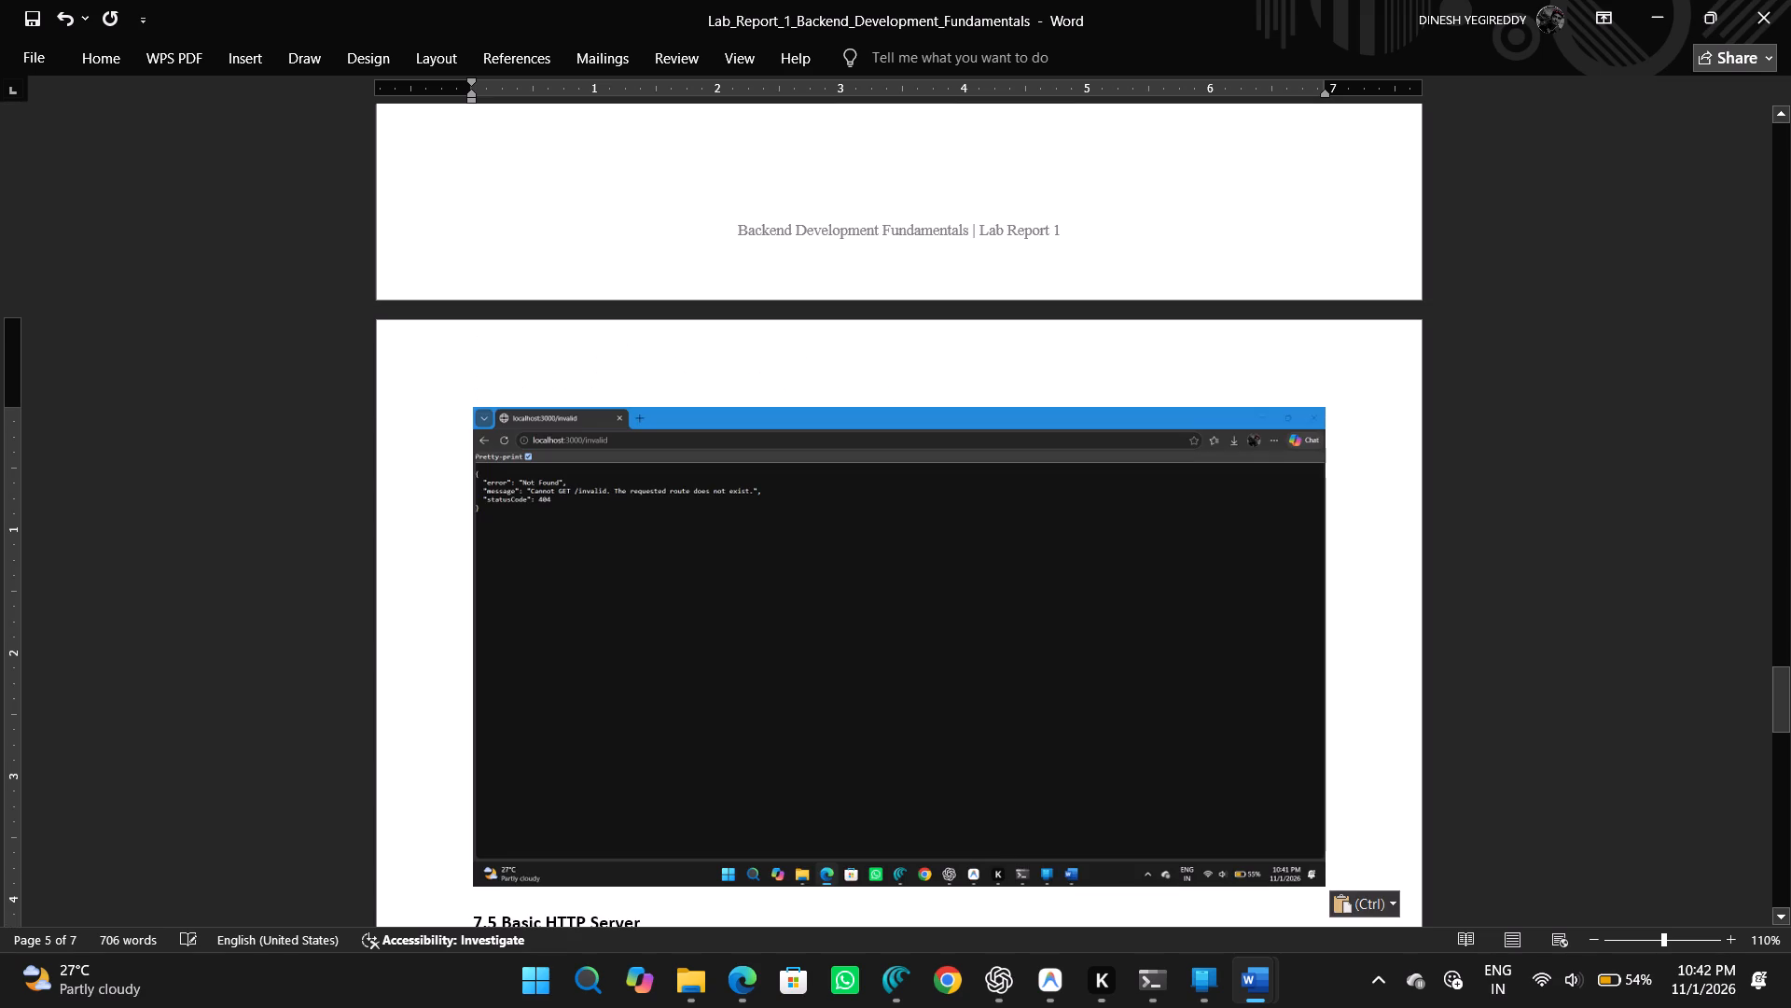
# Shrink the new /invalid screenshot proportionally to about 6 inches wide so it fits under section 7.4 on the same page.
pyautogui.keyDown('ctrl'); pyautogui.click(1020, 621); pyautogui.keyUp('ctrl')
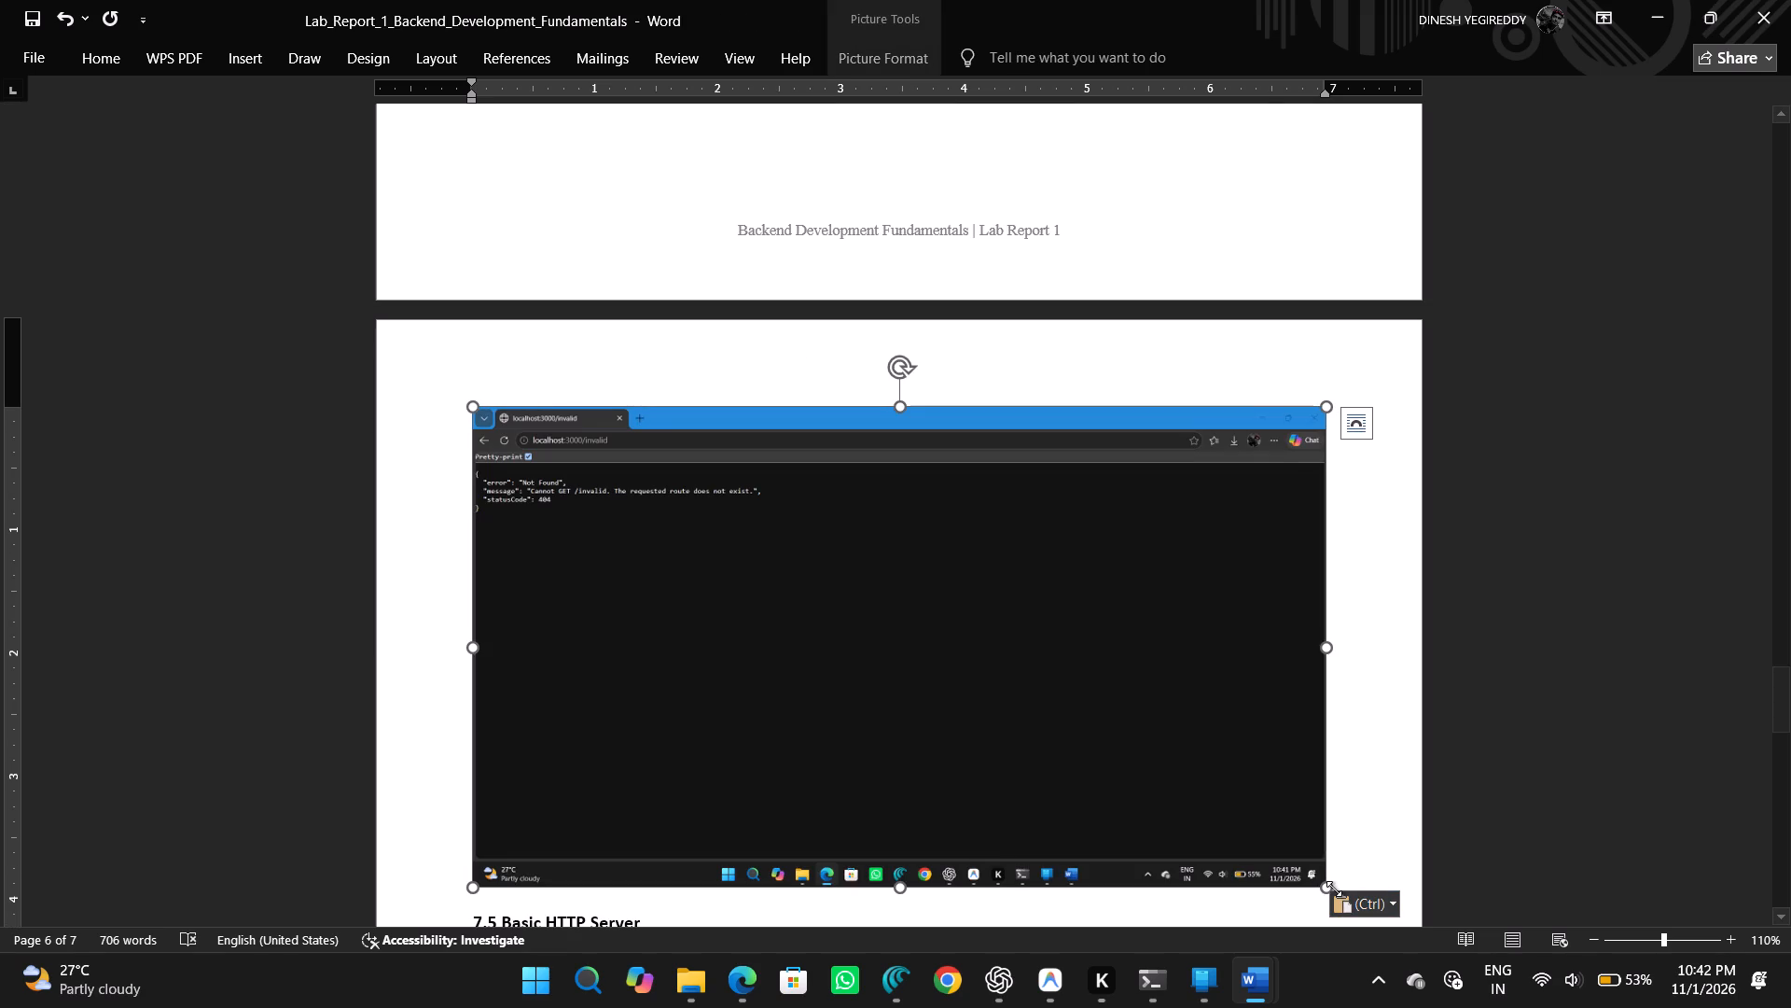
pyautogui.keyDown('ctrl'); pyautogui.moveTo(1331, 889); pyautogui.dragTo(1242, 805); pyautogui.keyUp('ctrl')
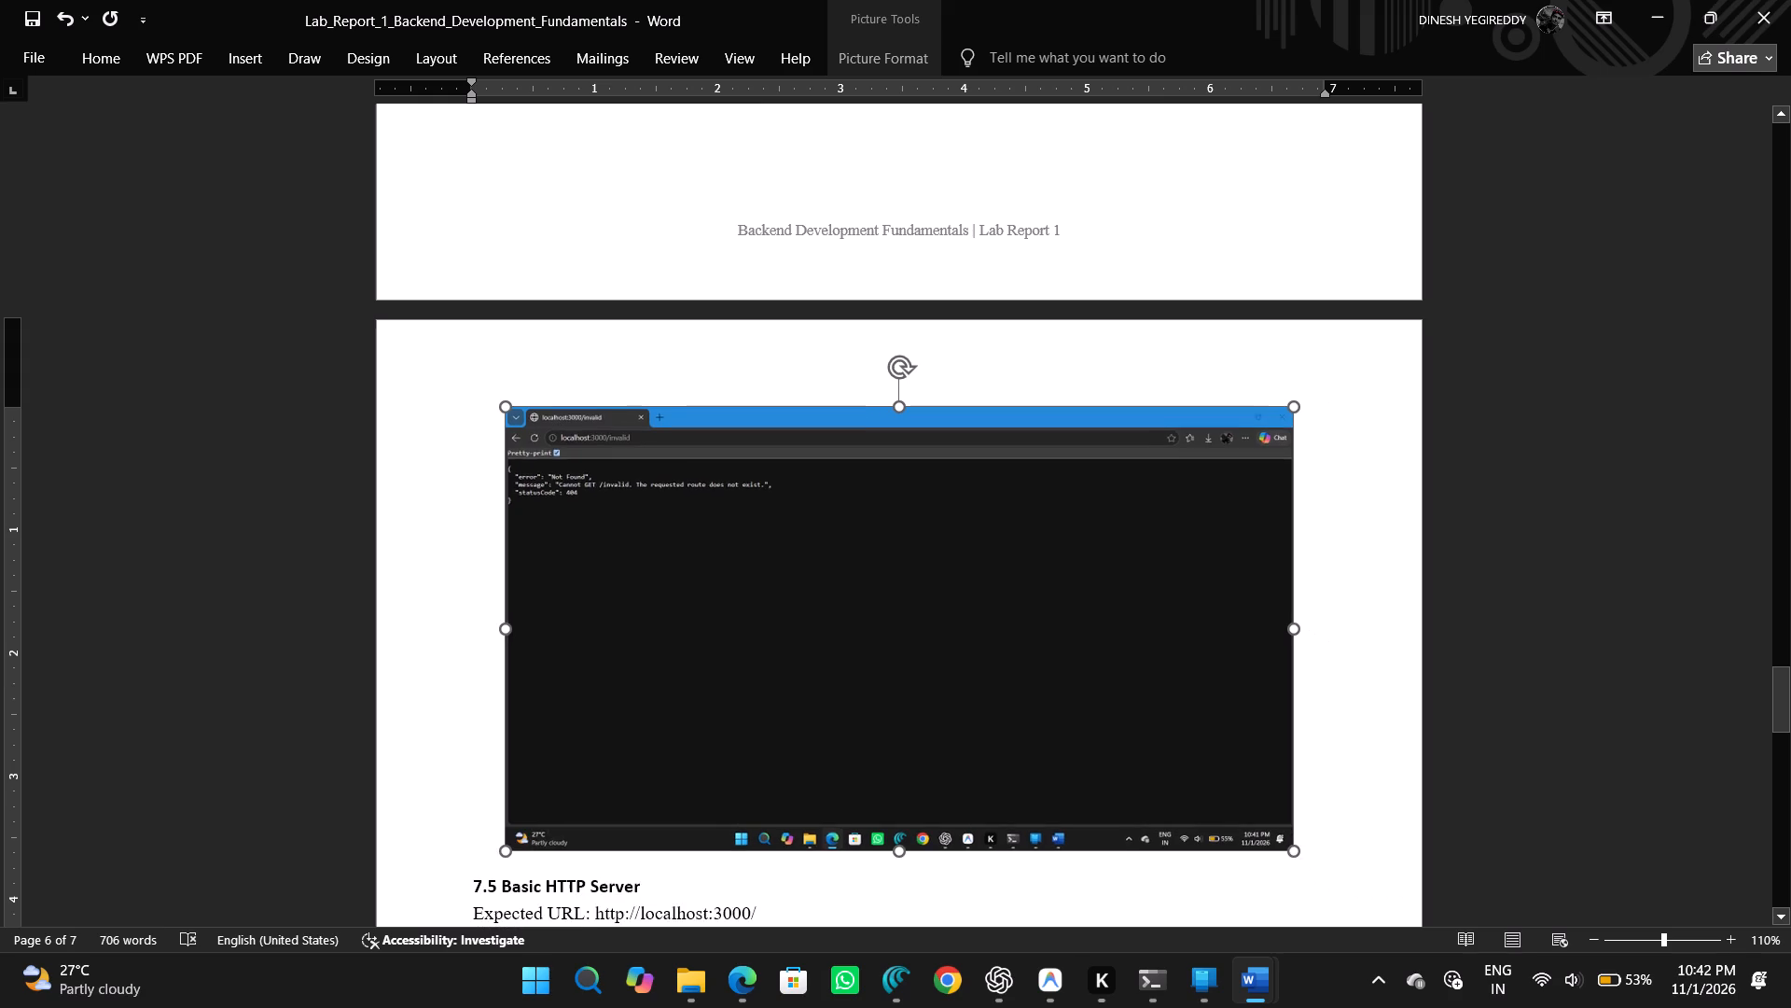
pyautogui.keyDown('ctrl'); pyautogui.moveTo(1242, 805); pyautogui.dragTo(1221, 778); pyautogui.keyUp('ctrl')
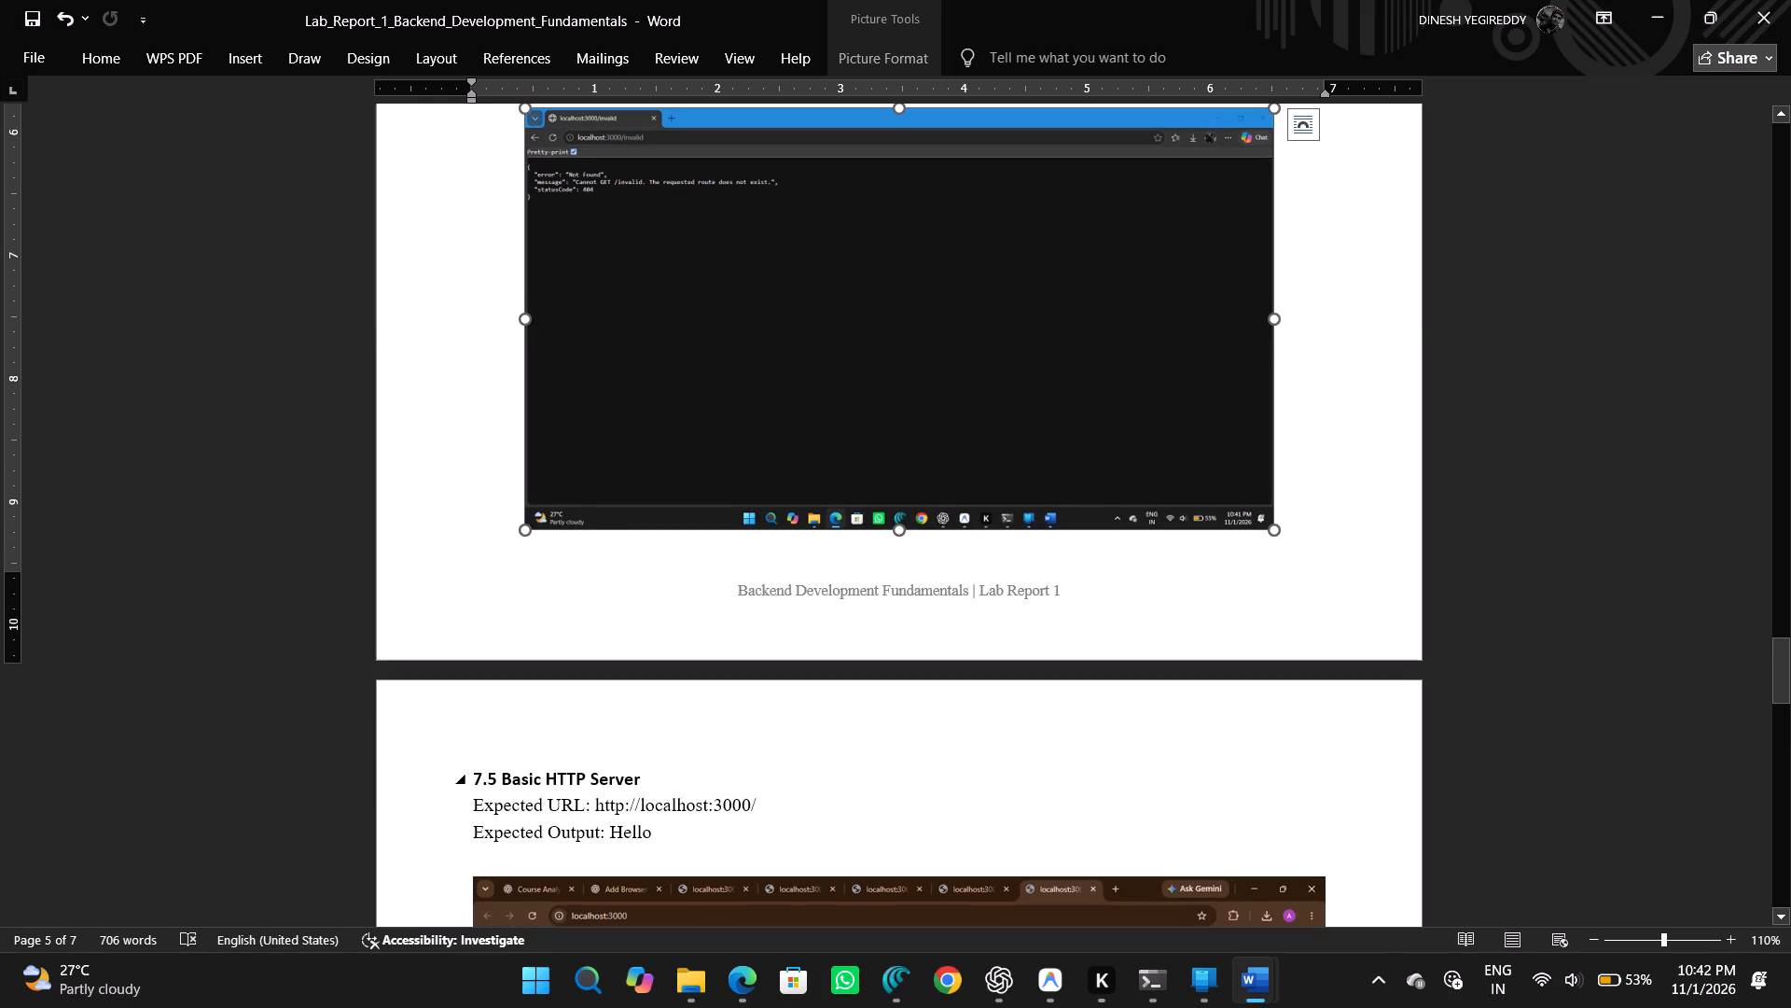
# Copy the full /invalid JSON response from Edge and paste it over section 7.4's Expected Output text in Word.
pyautogui.keyDown('ctrl'); pyautogui.scroll(1, 801, 463); pyautogui.keyUp('ctrl')
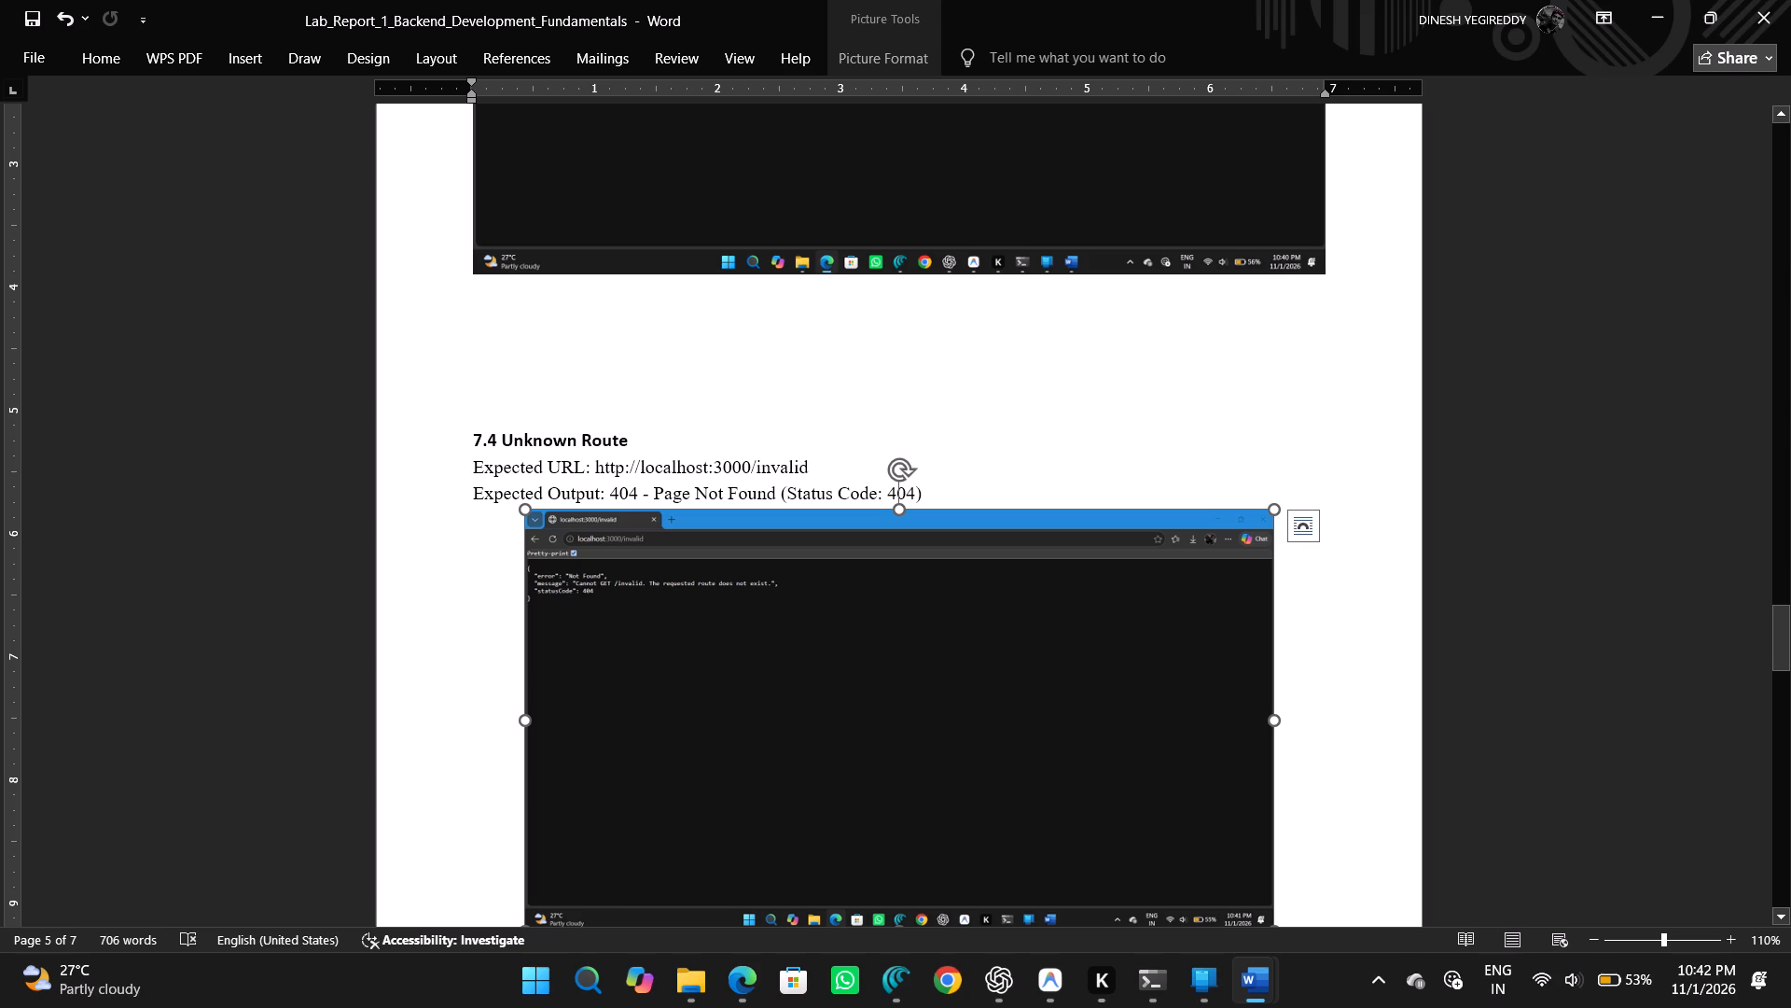
pyautogui.hotkey('ctrl', 'alt', 'Tab')
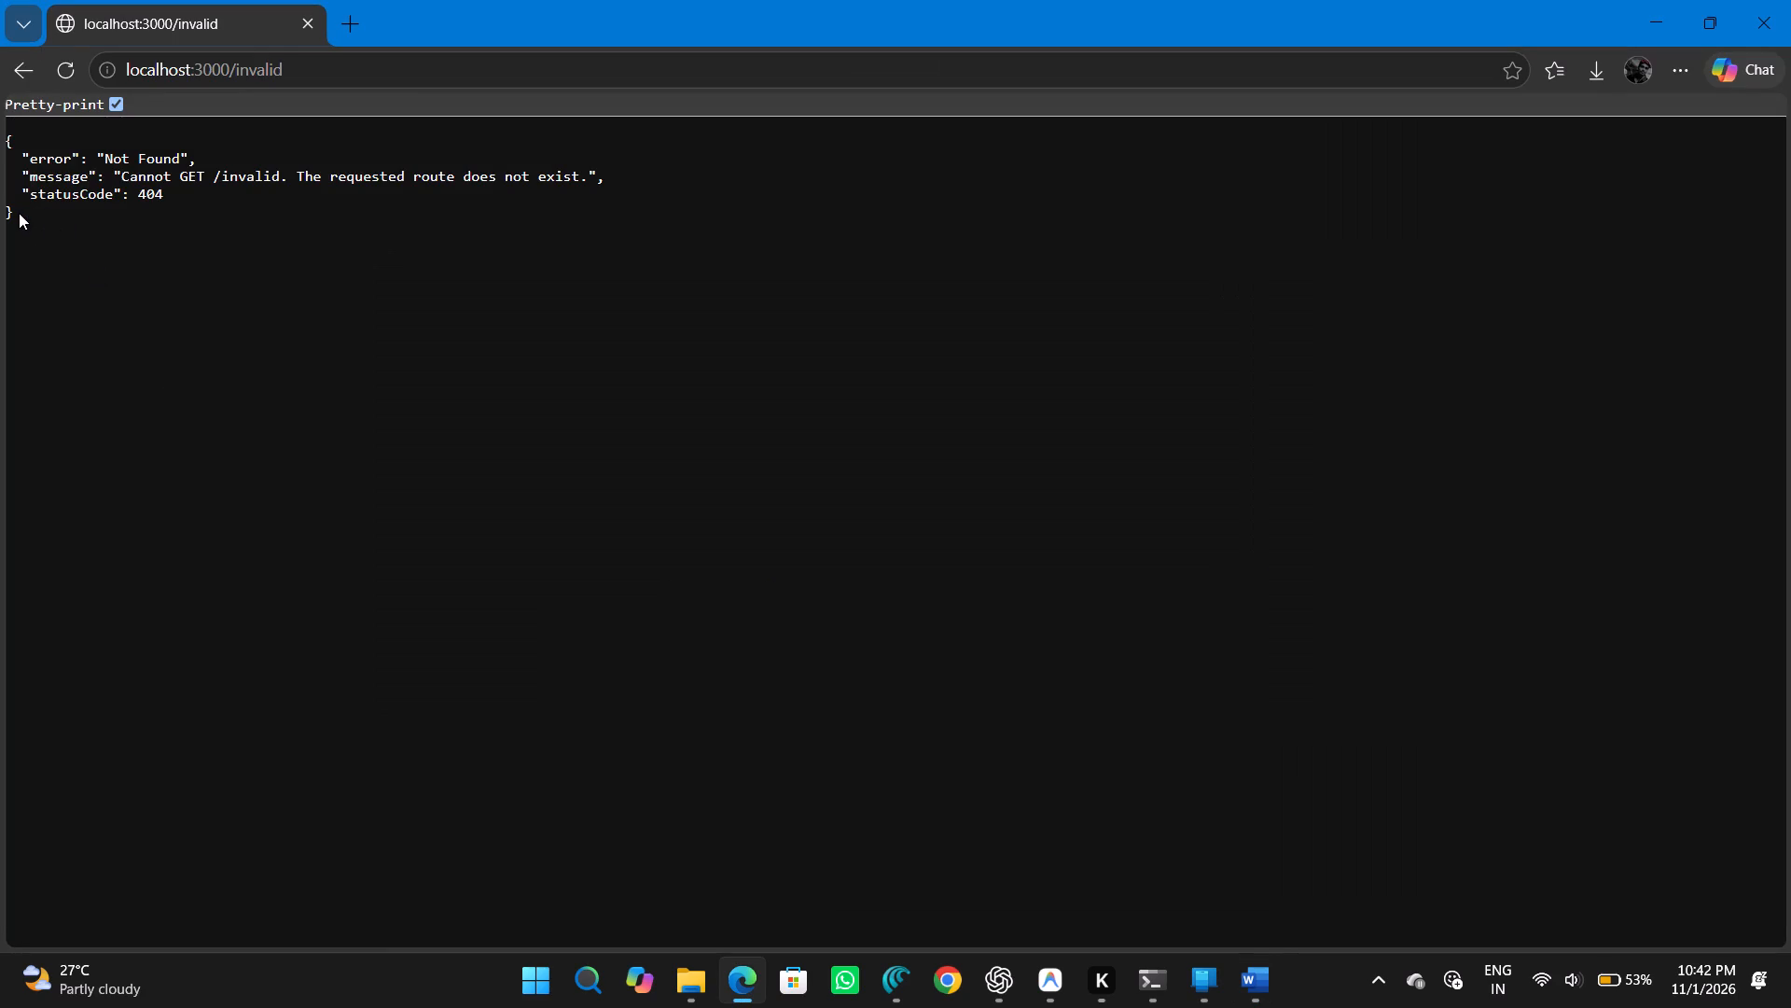
pyautogui.keyDown('ctrl'); pyautogui.moveTo(19, 213); pyautogui.dragTo(6, 144); pyautogui.keyUp('ctrl')
pyautogui.hotkey('ctrl', 'c')
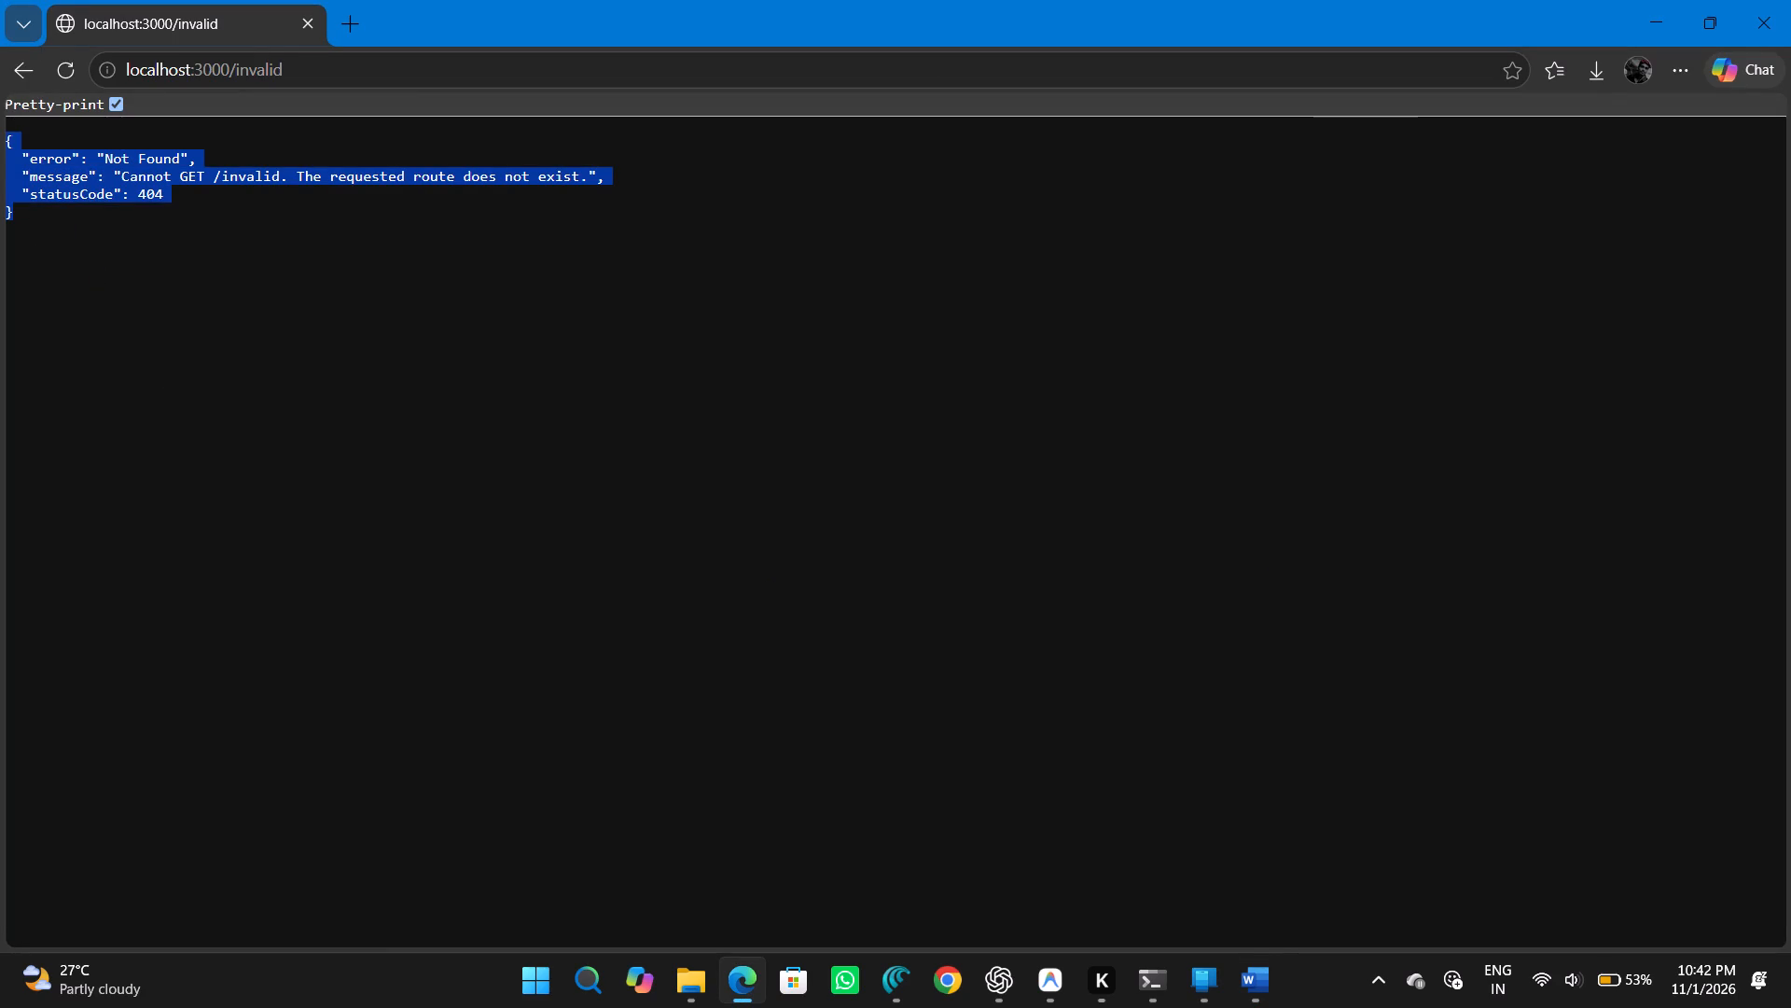
pyautogui.hotkey('alt', 'Tab')
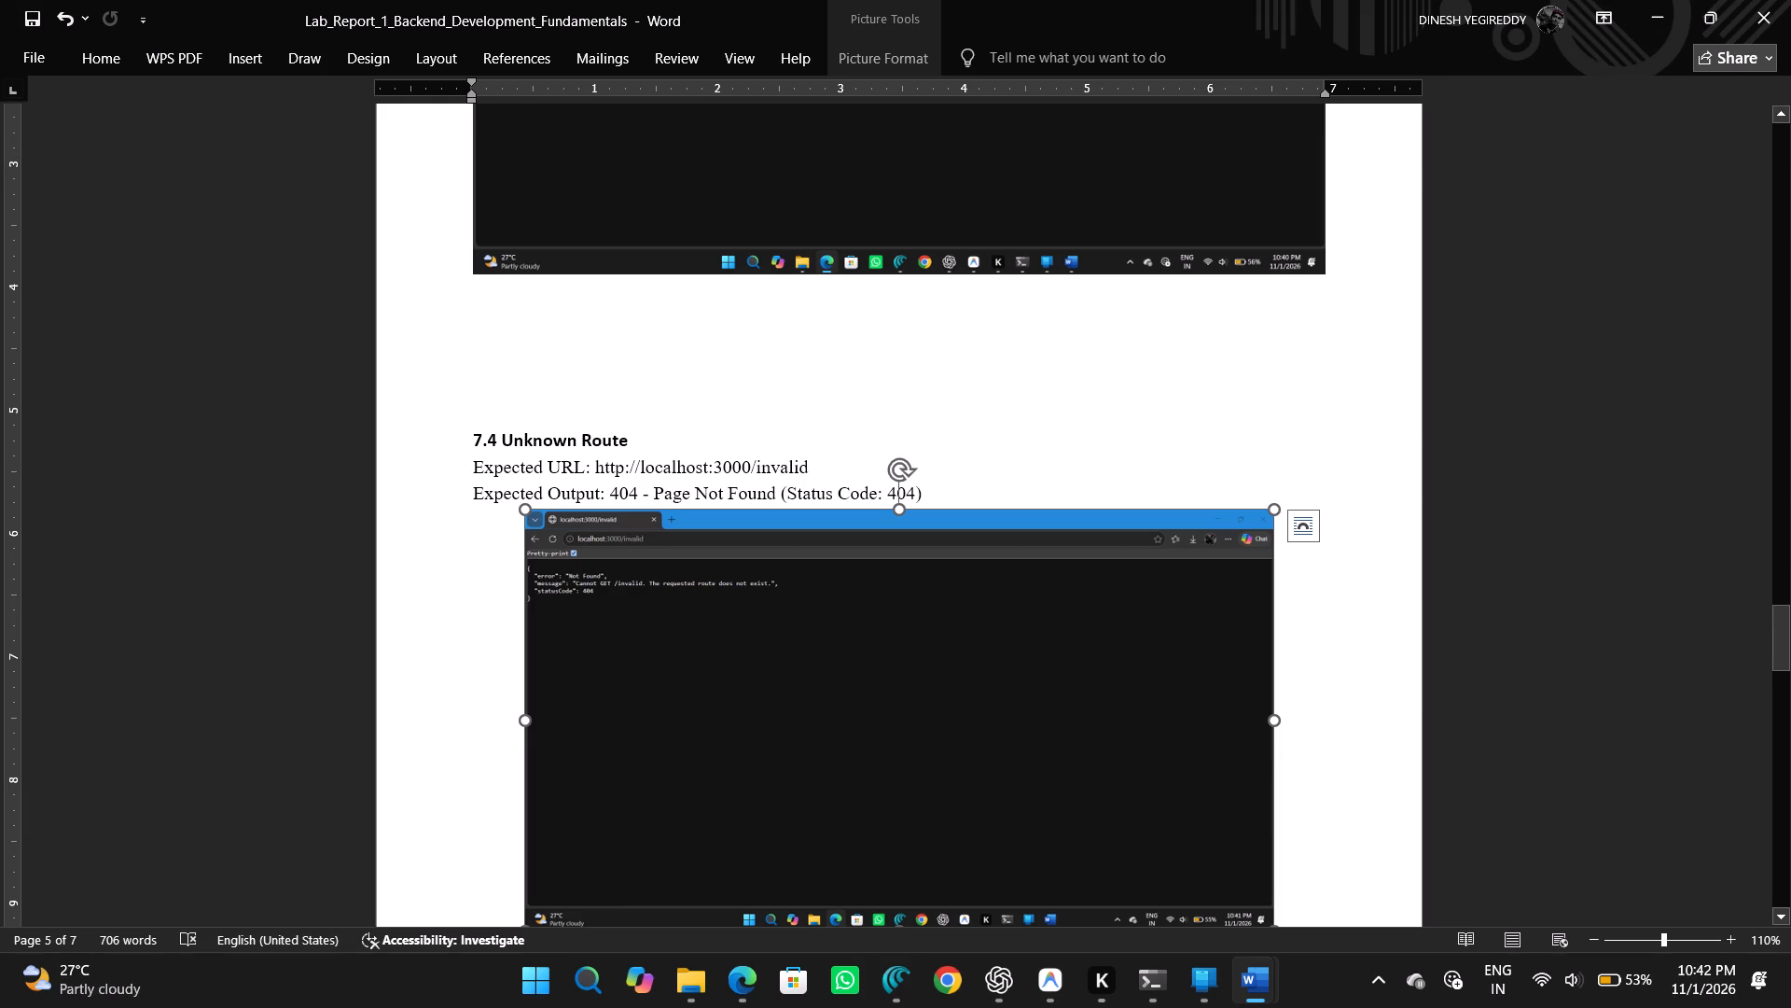
pyautogui.moveTo(925, 495); pyautogui.dragTo(612, 503)
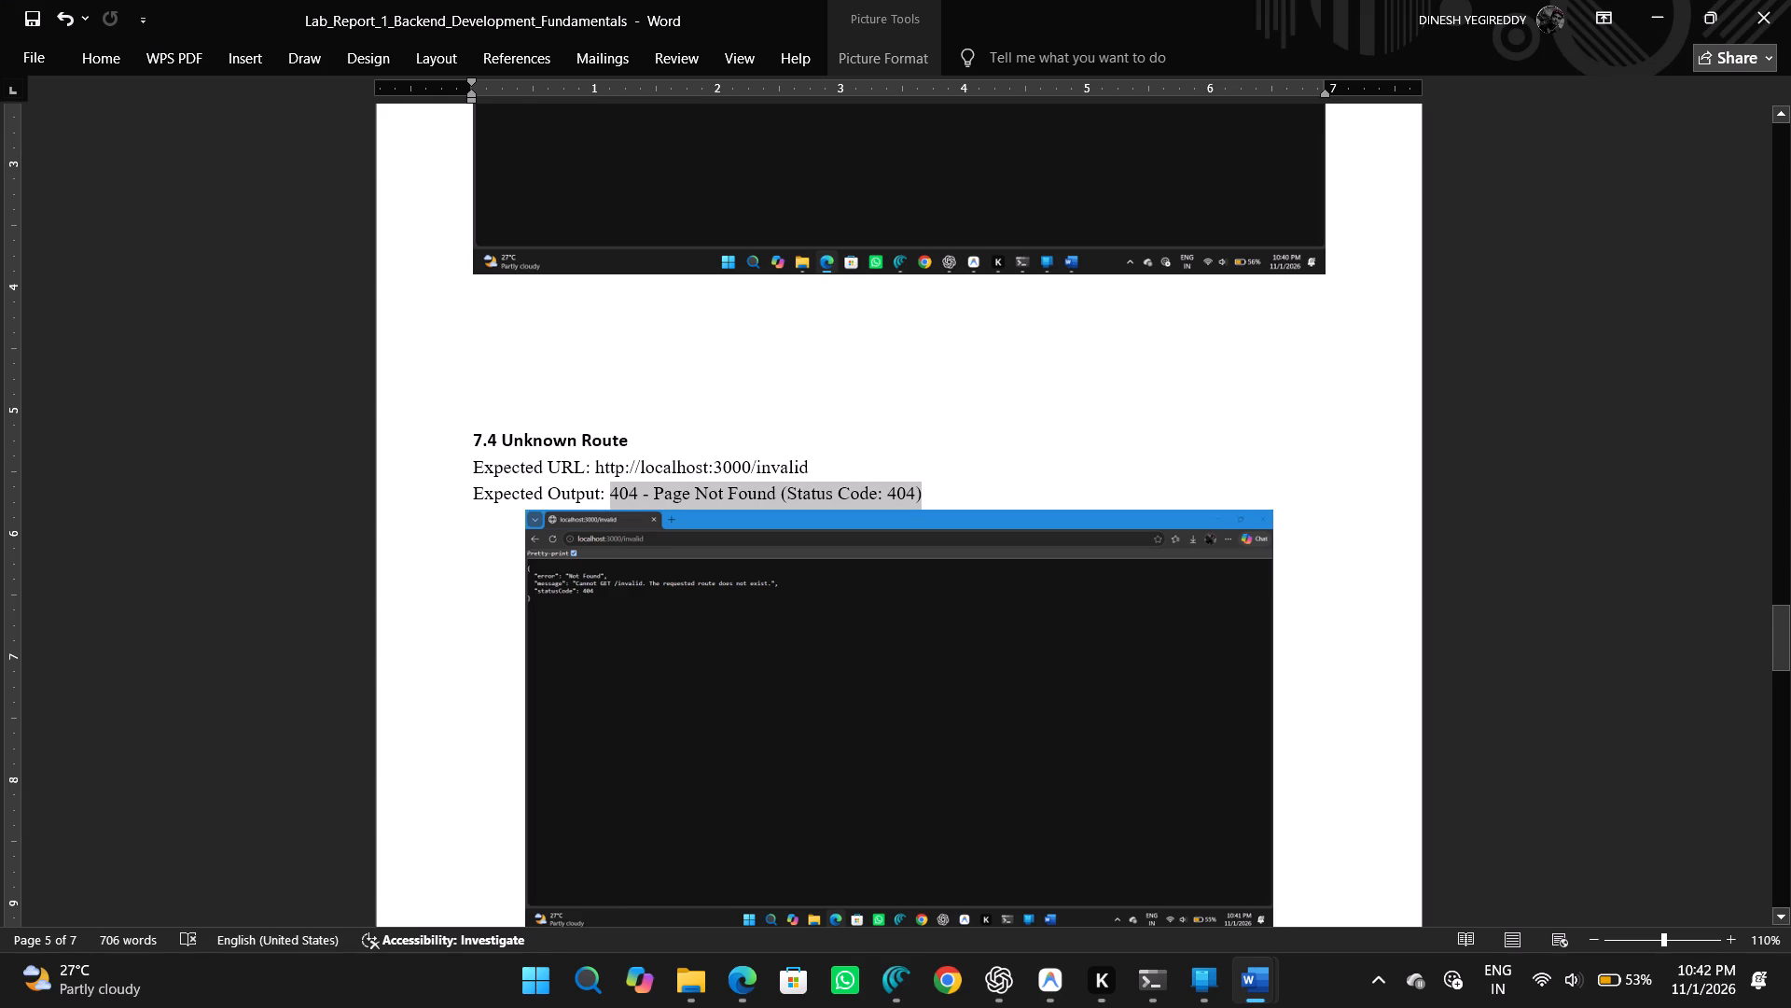
pyautogui.moveTo(612, 503); pyautogui.dragTo(624, 490)
pyautogui.moveTo(624, 490); pyautogui.dragTo(611, 490)
pyautogui.hotkey('ctrl', 'v')
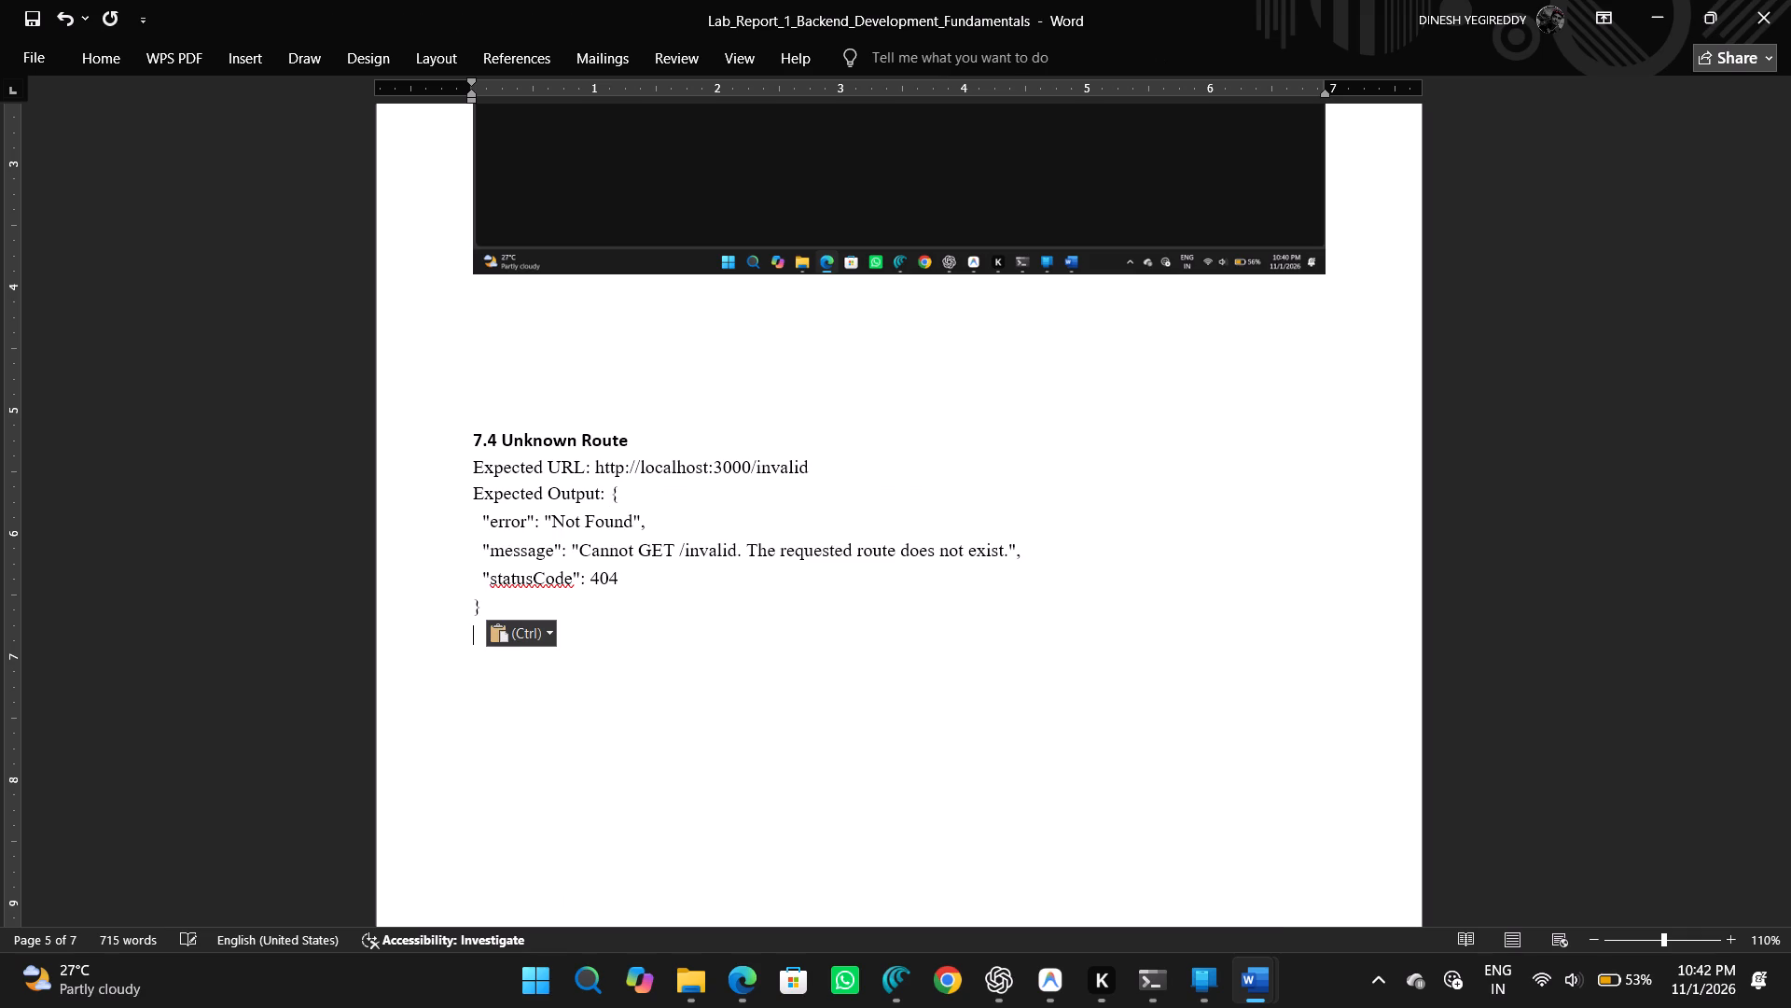
# Join the pasted JSON lines in section 7.4 into one continuous Expected Output paragraph, removing line breaks and indents and keeping a space before "statusCode".
pyautogui.click(479, 525)
pyautogui.press('BackSpace')
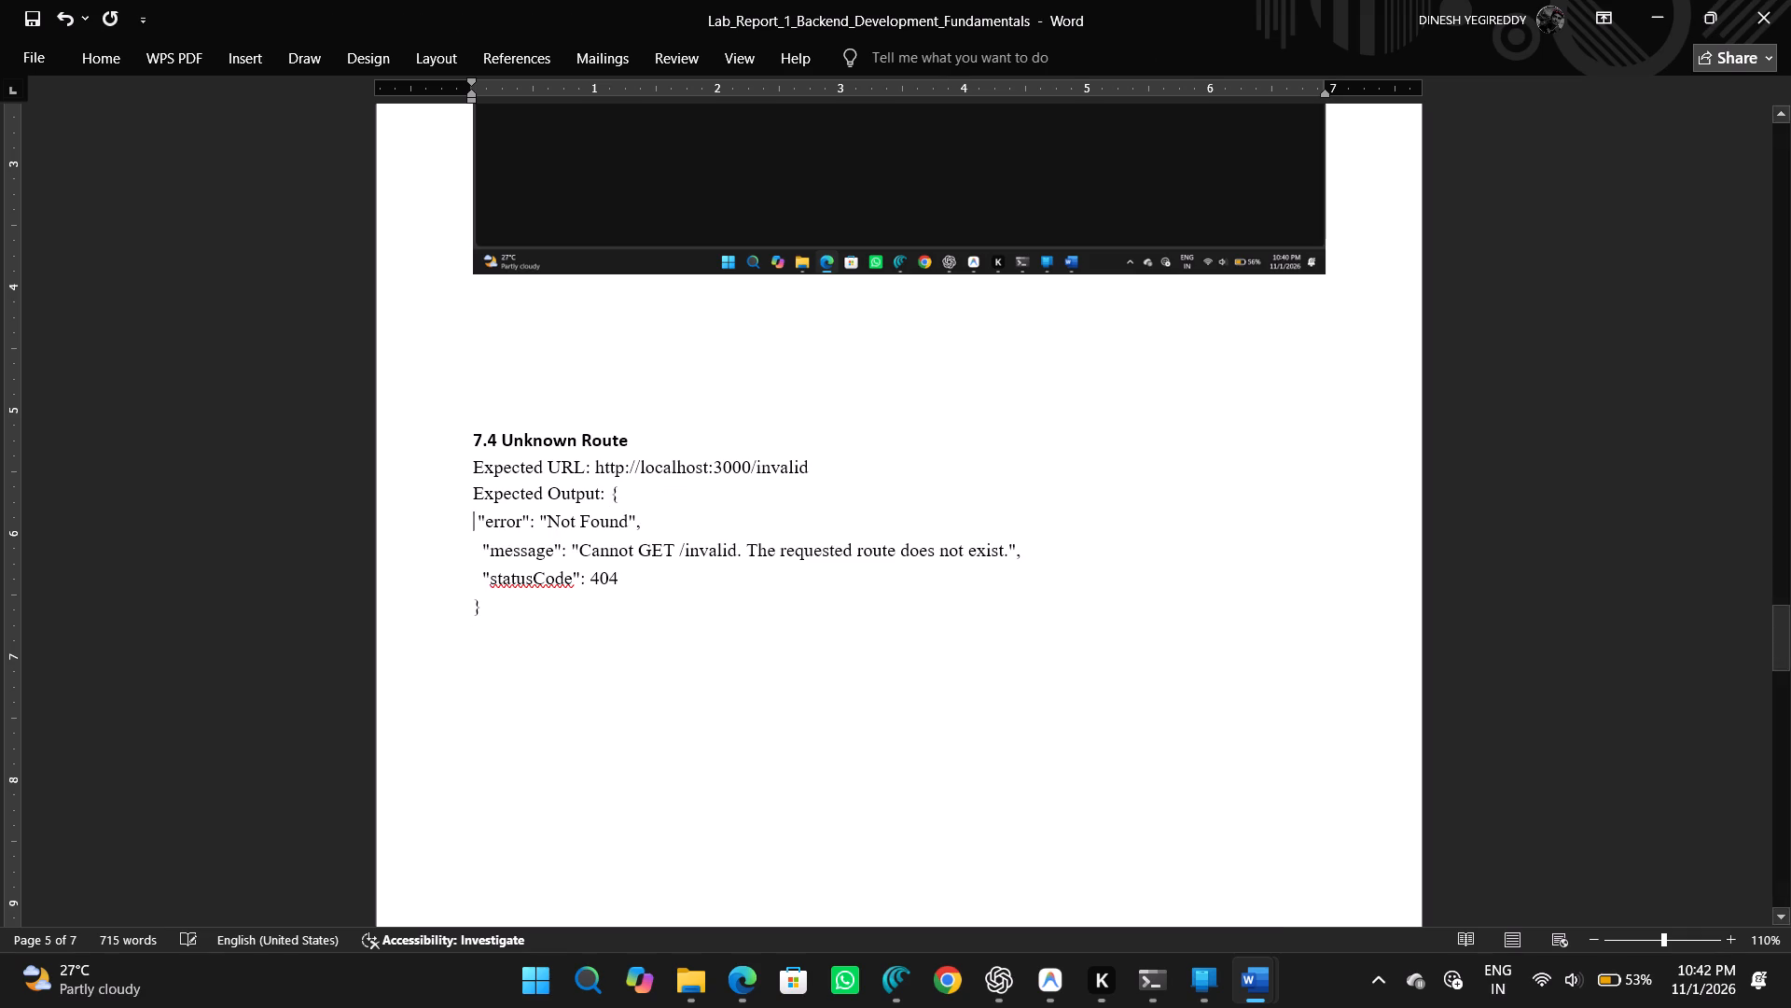
pyautogui.press('BackSpace')
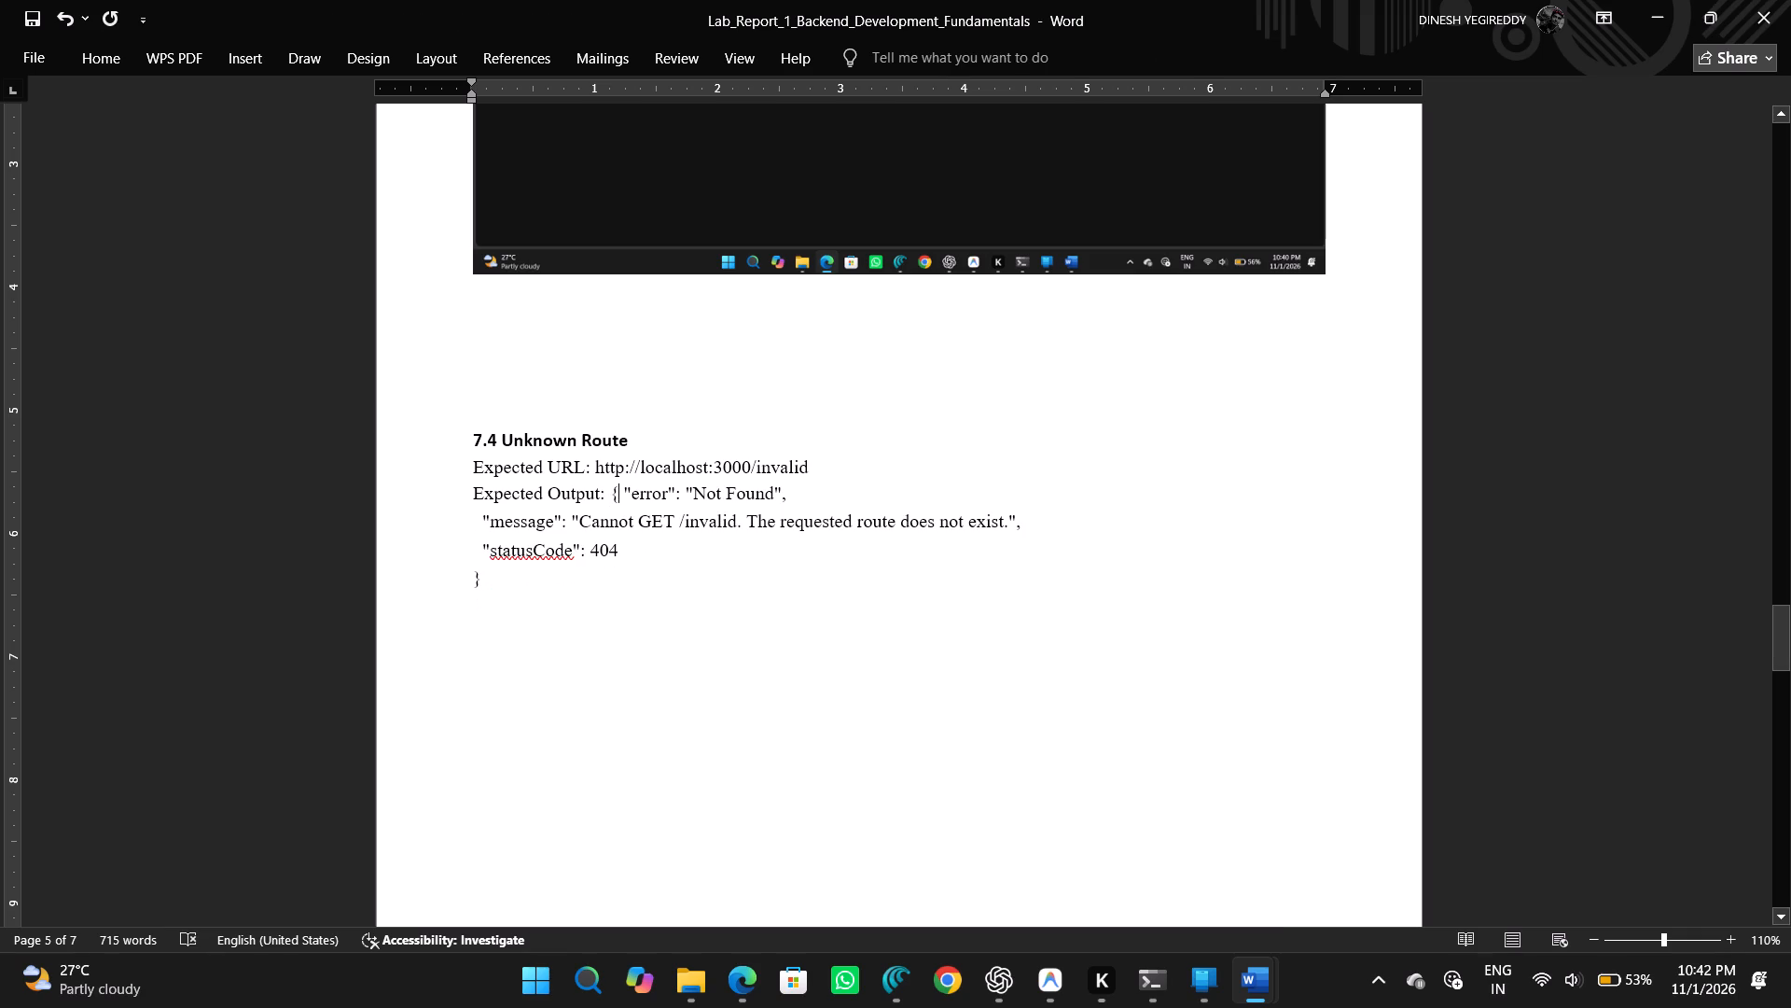
pyautogui.click(484, 511)
pyautogui.press('BackSpace')
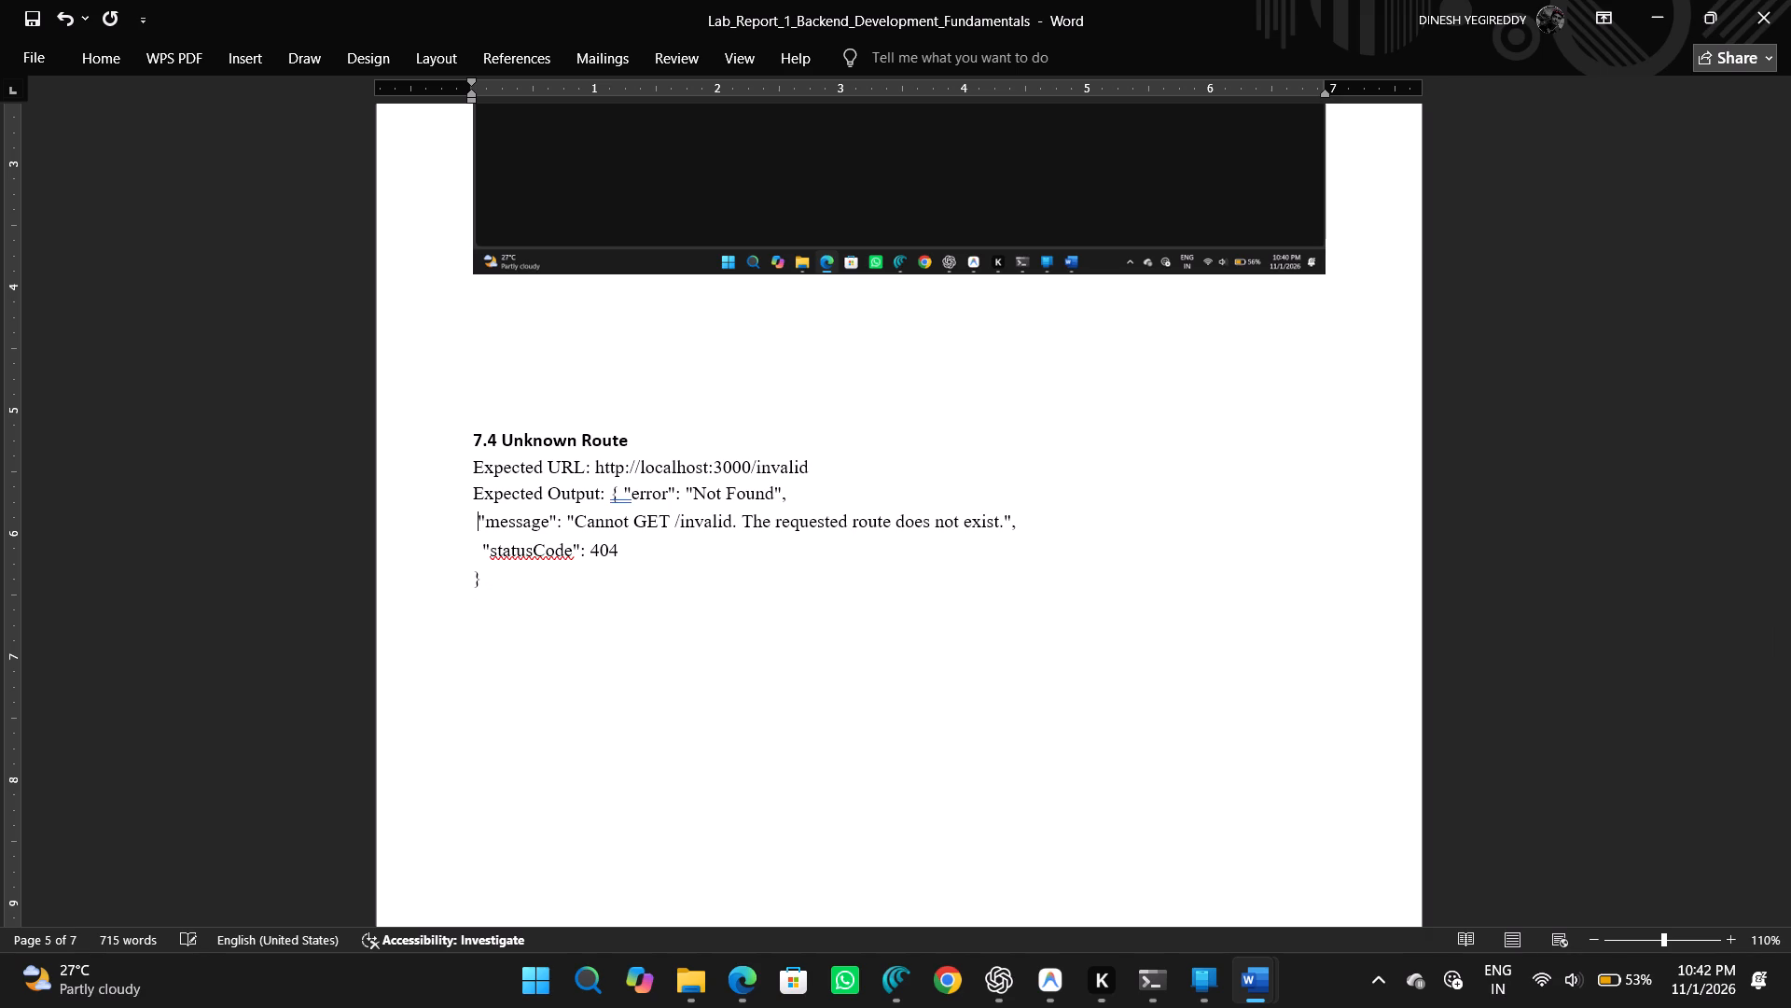
pyautogui.press('BackSpace')
pyautogui.press('BackSpace')
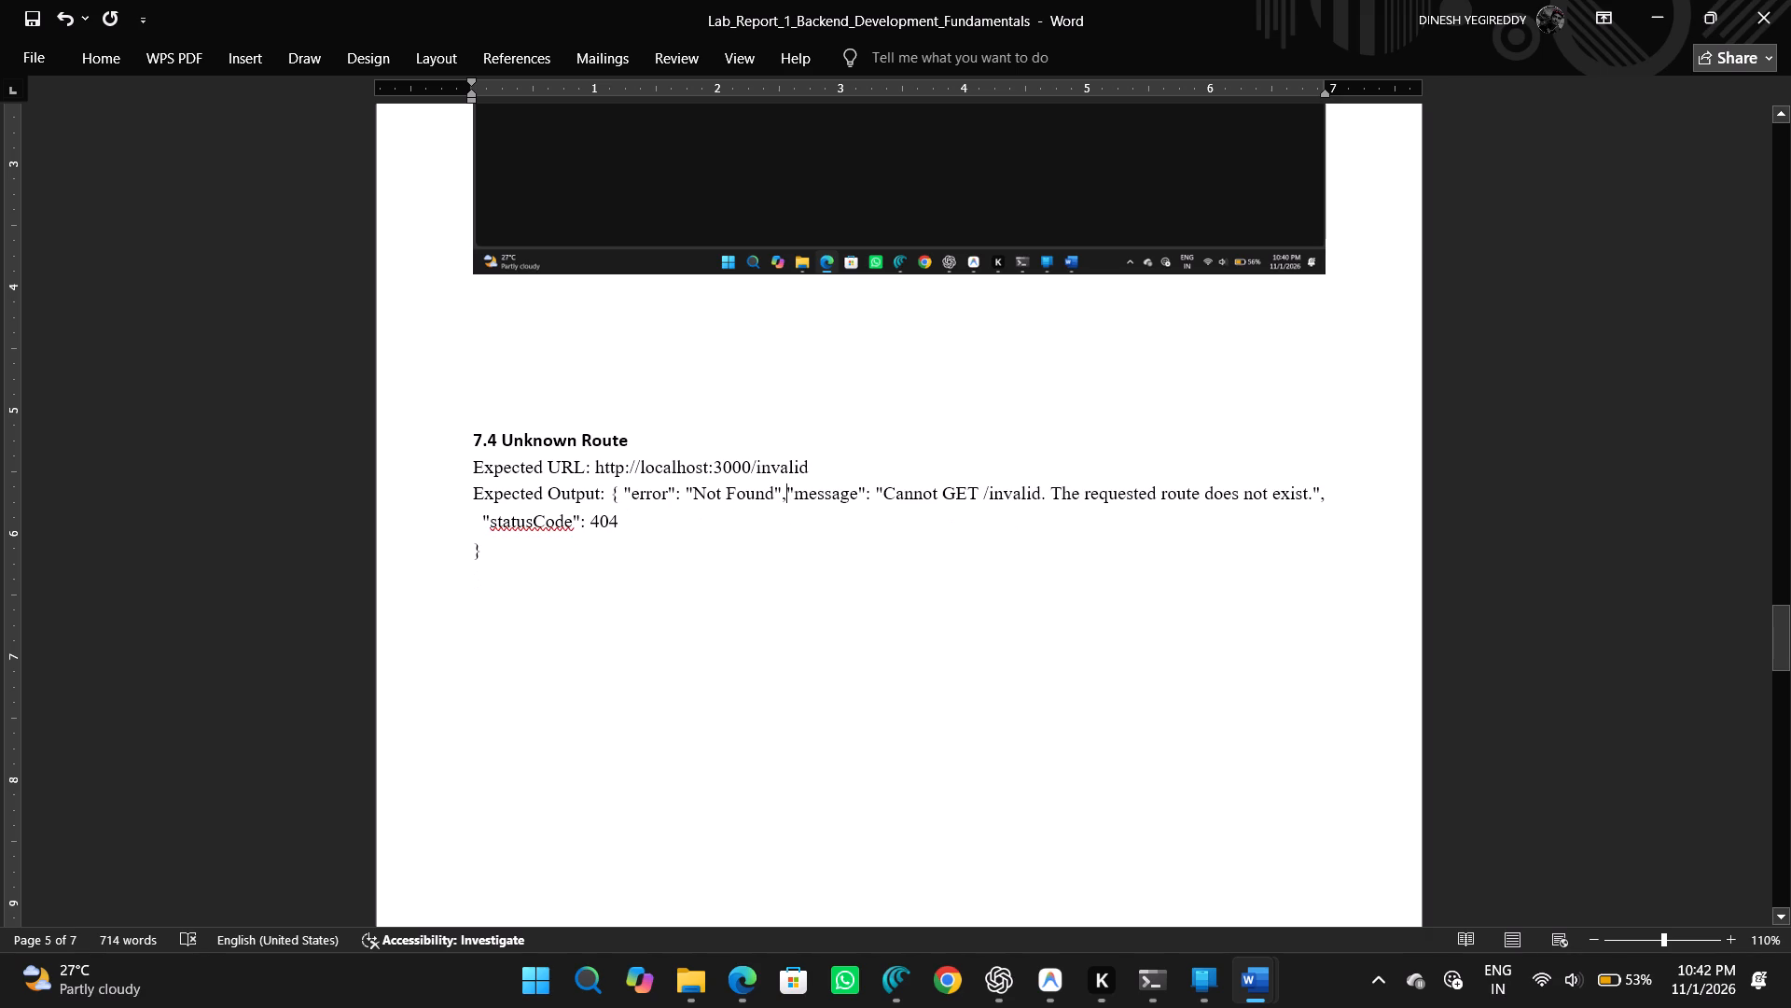
pyautogui.click(481, 514)
pyautogui.press('BackSpace')
pyautogui.press('BackSpace')
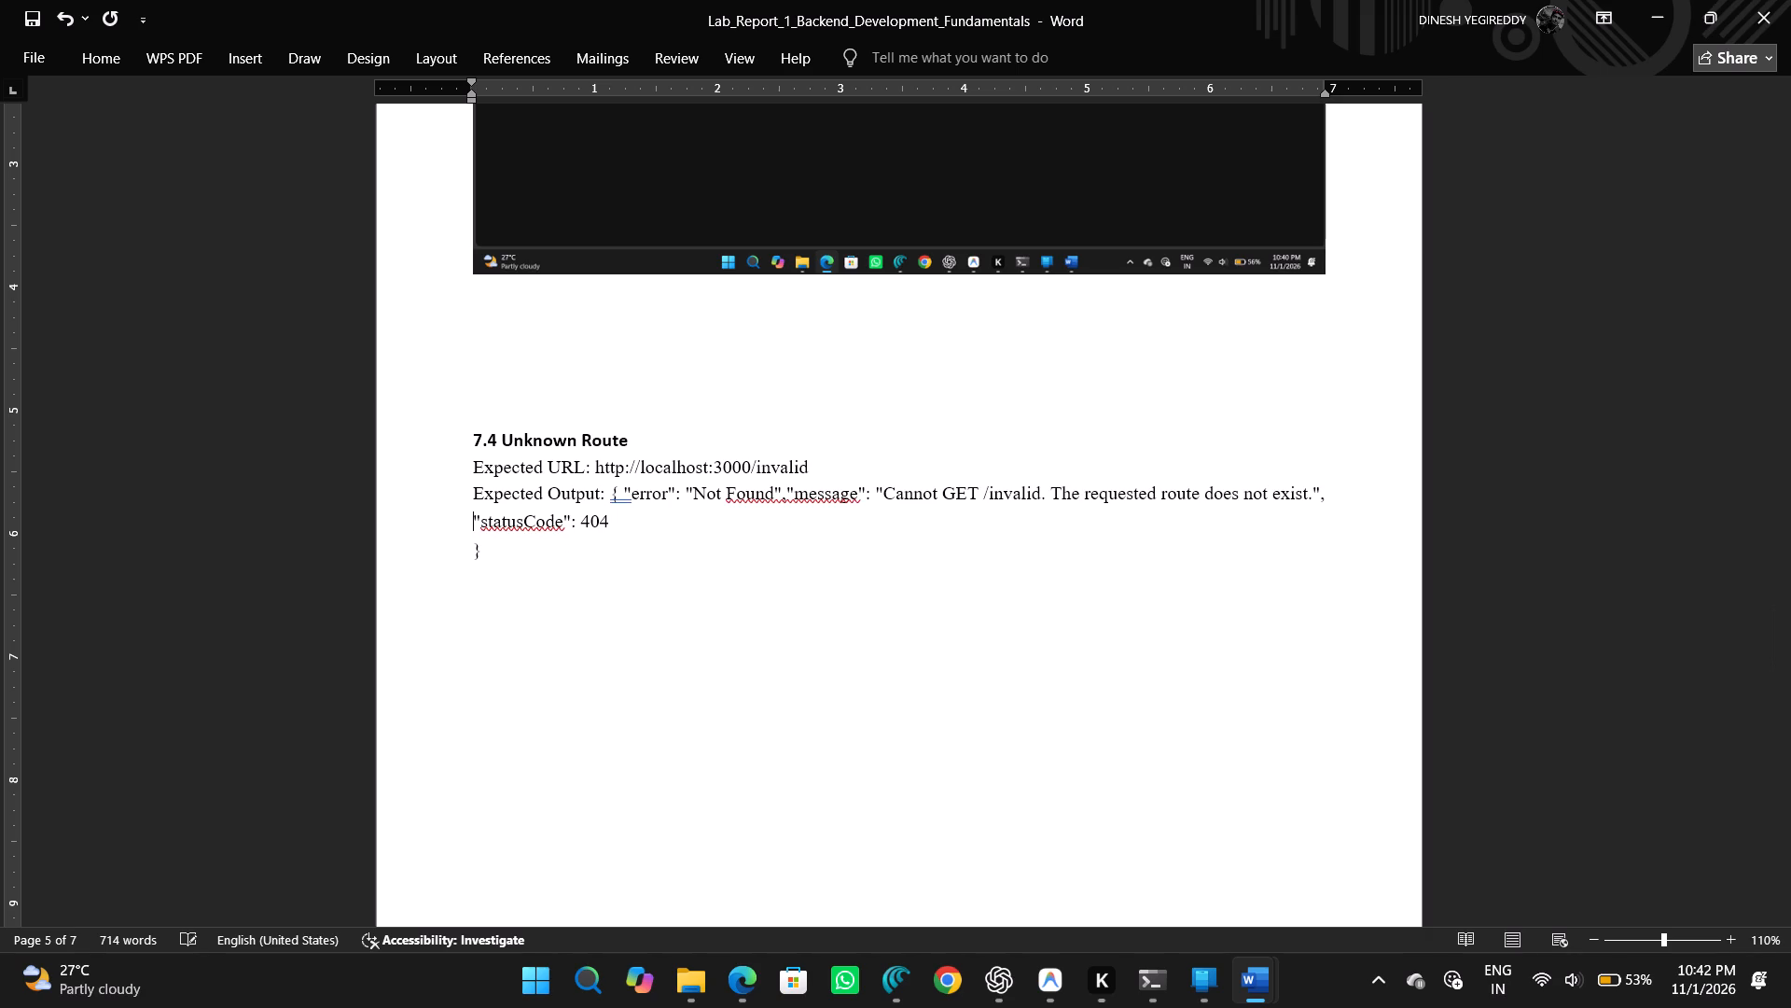
pyautogui.press('BackSpace')
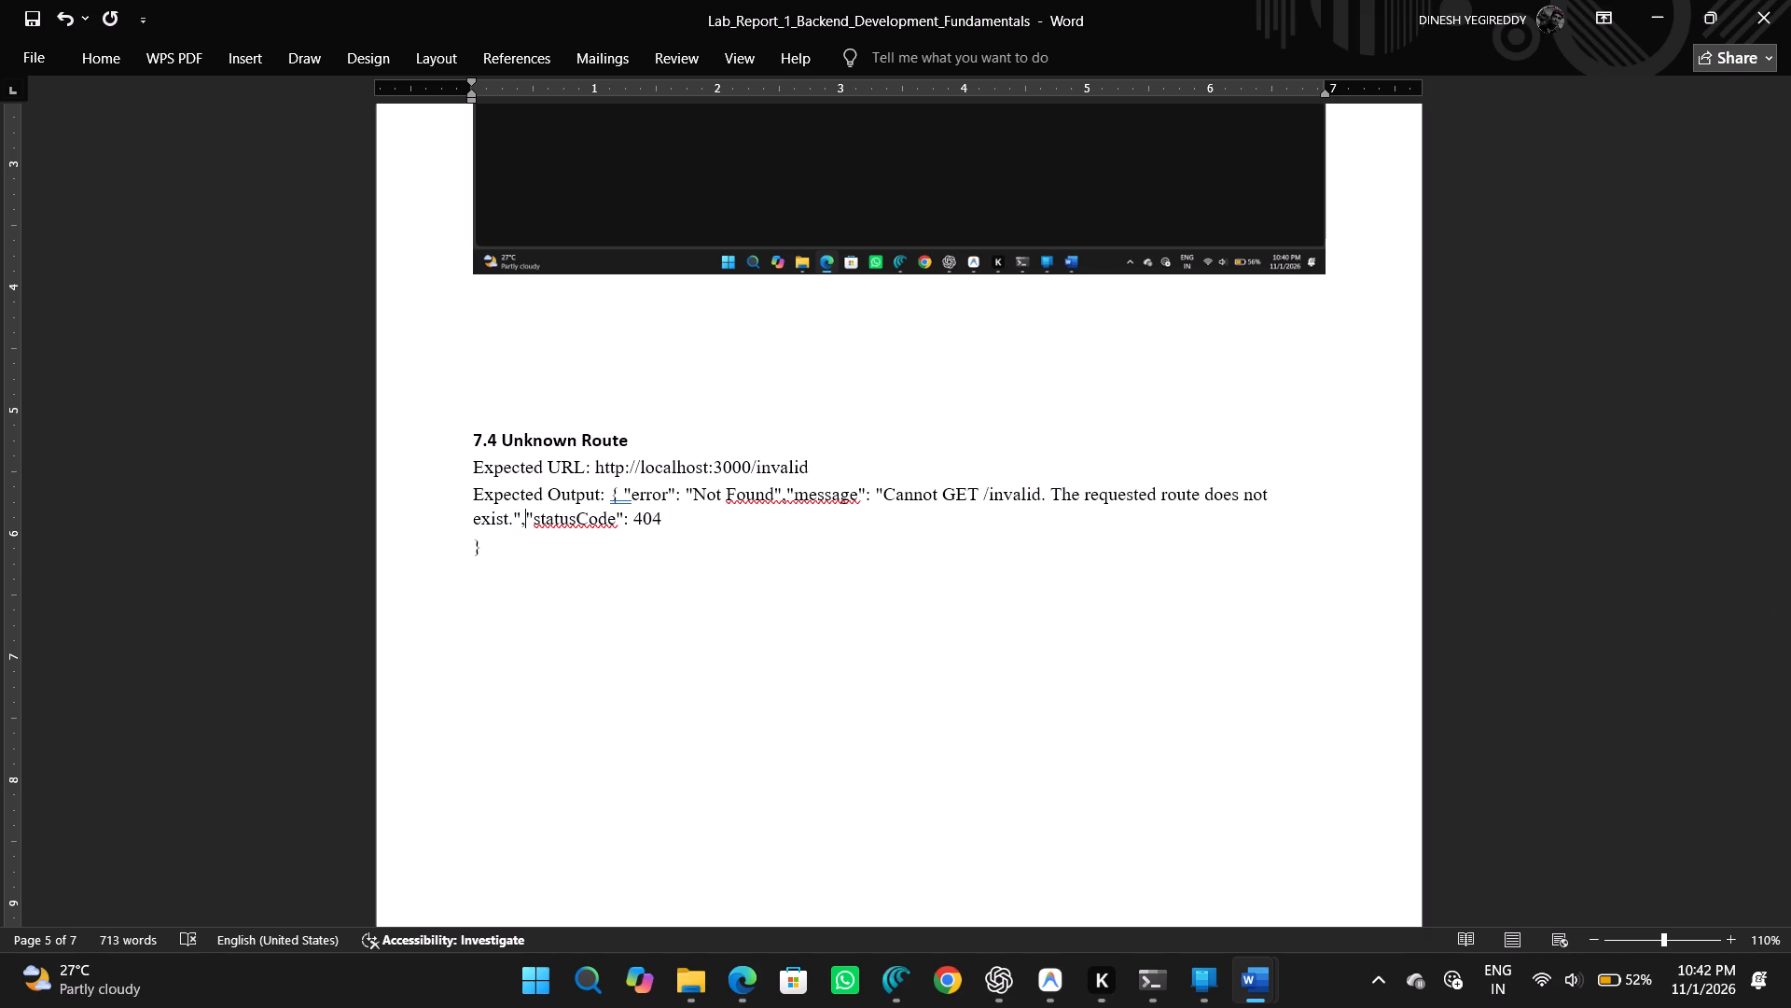
pyautogui.press('space')
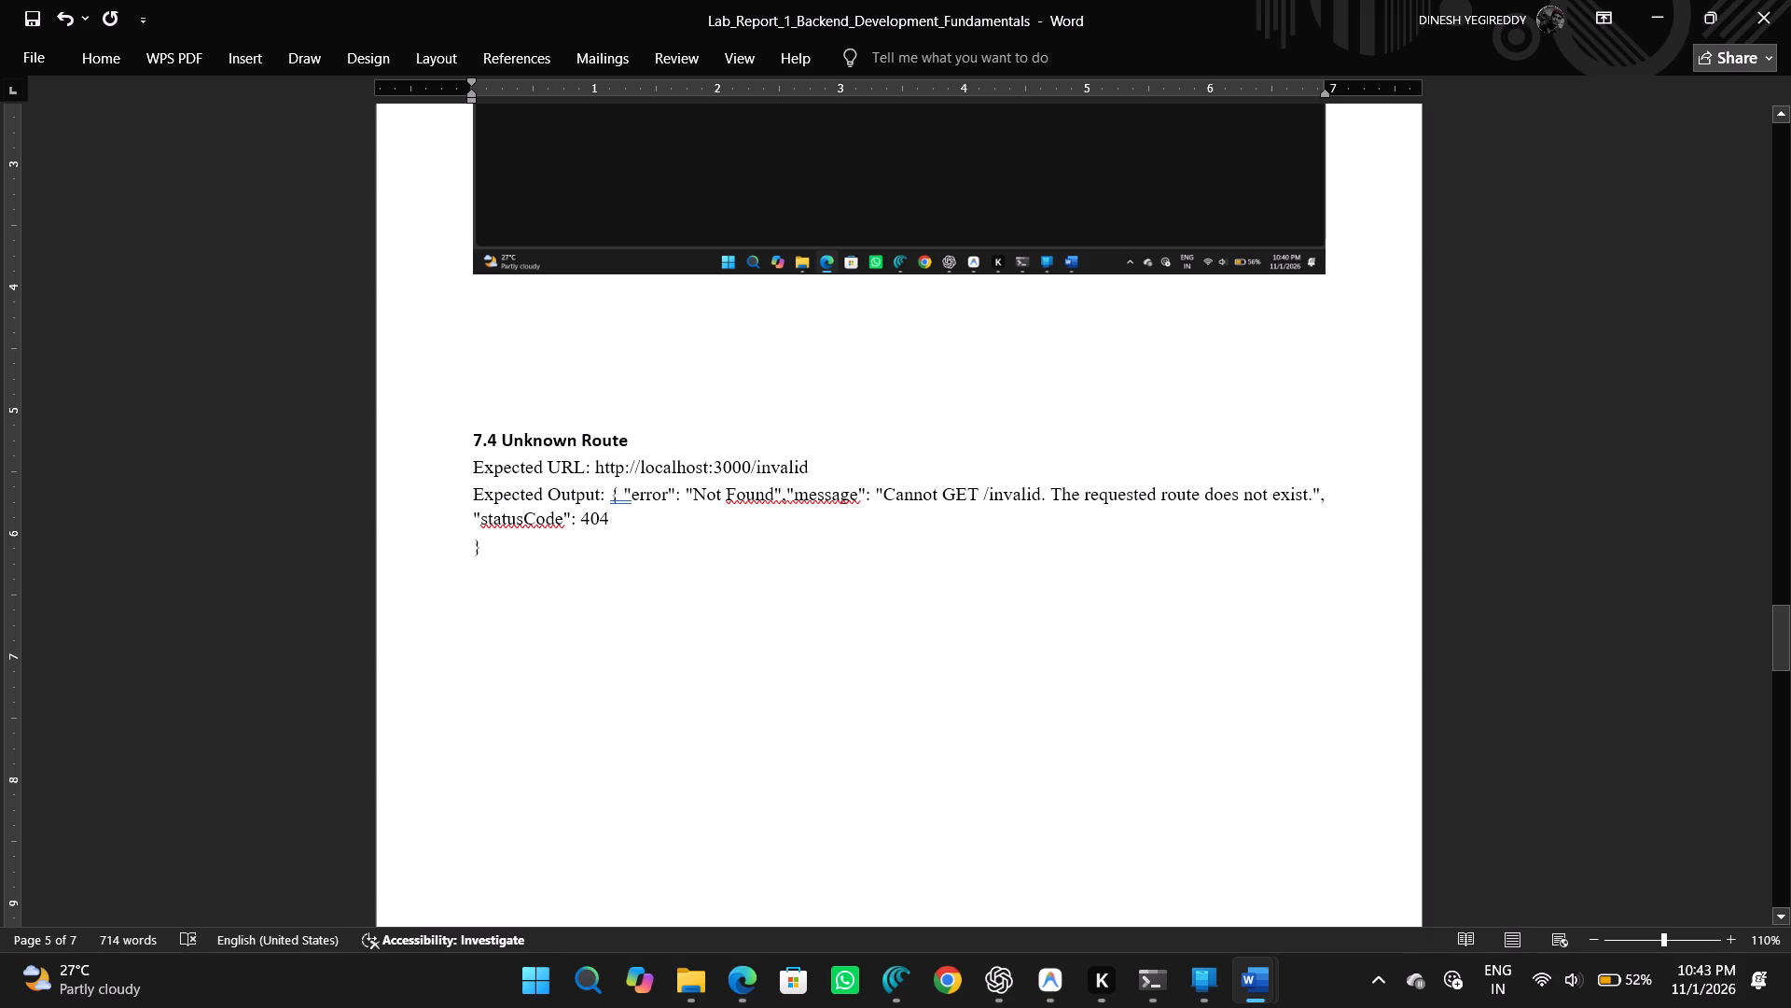
pyautogui.click(471, 550)
pyautogui.press('BackSpace')
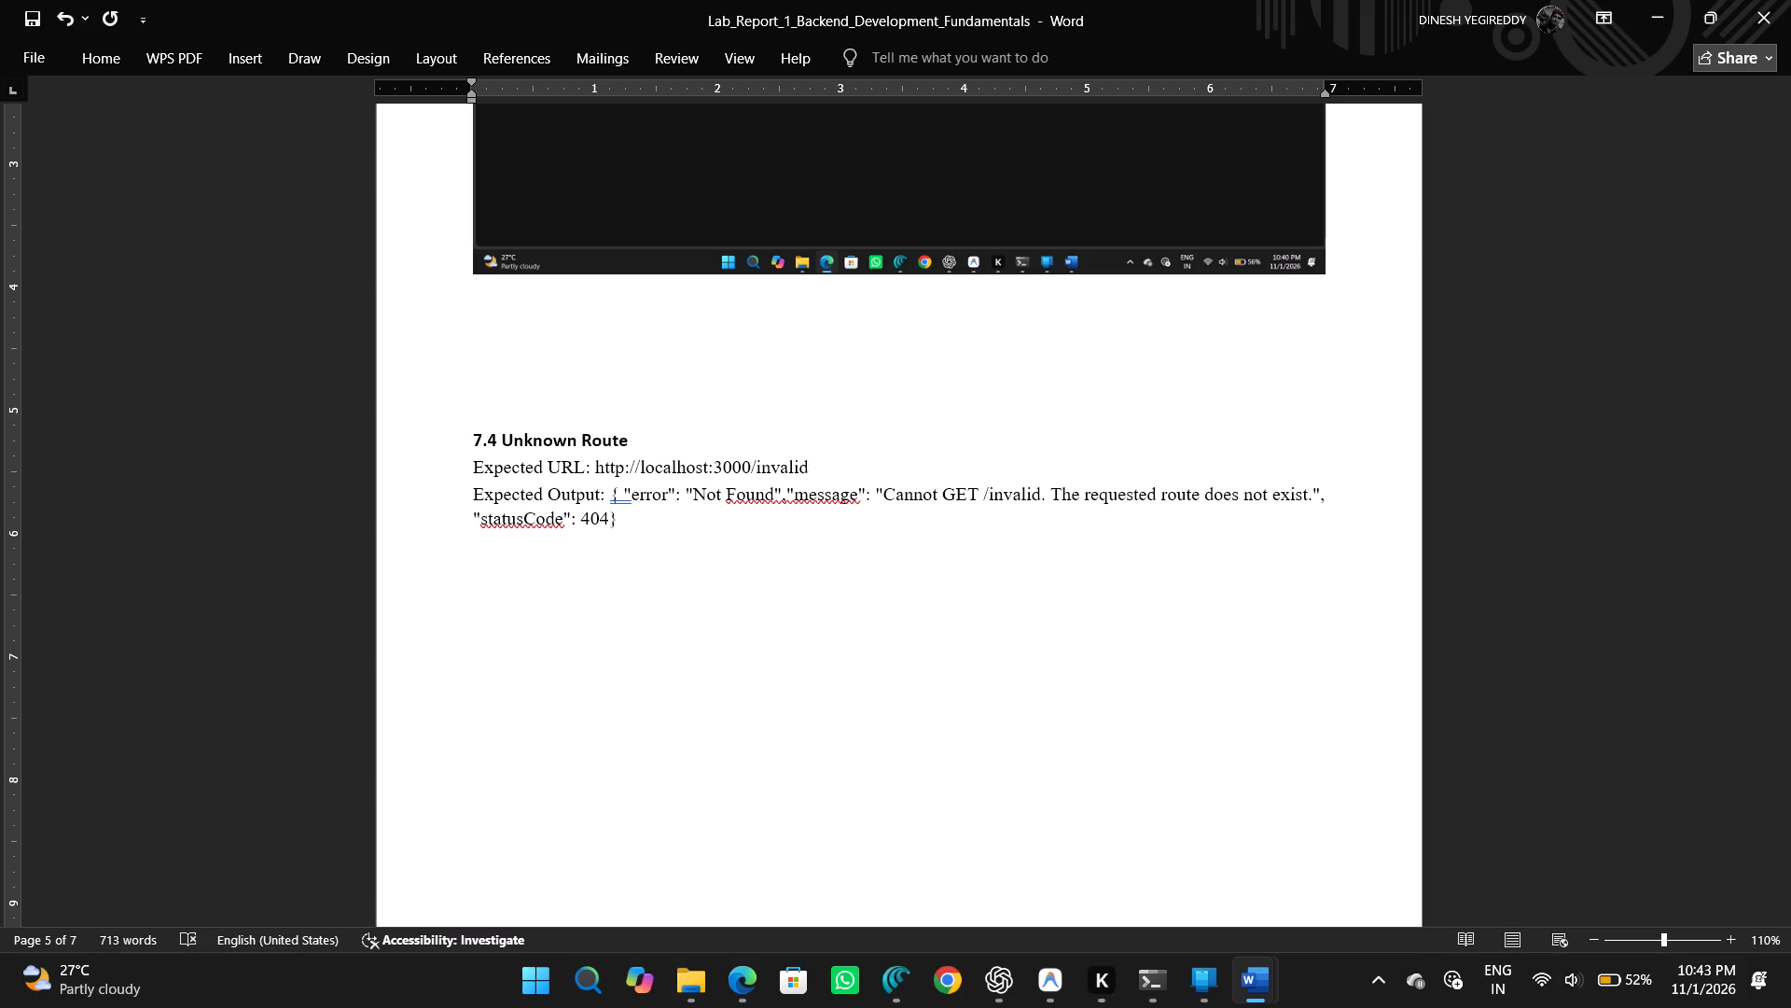
# Shrink the /invalid screenshot proportionally to about 5.75 inches wide so it fits on section 7.4's page.
pyautogui.scroll(-4, 563, 586)
pyautogui.click(563, 586)
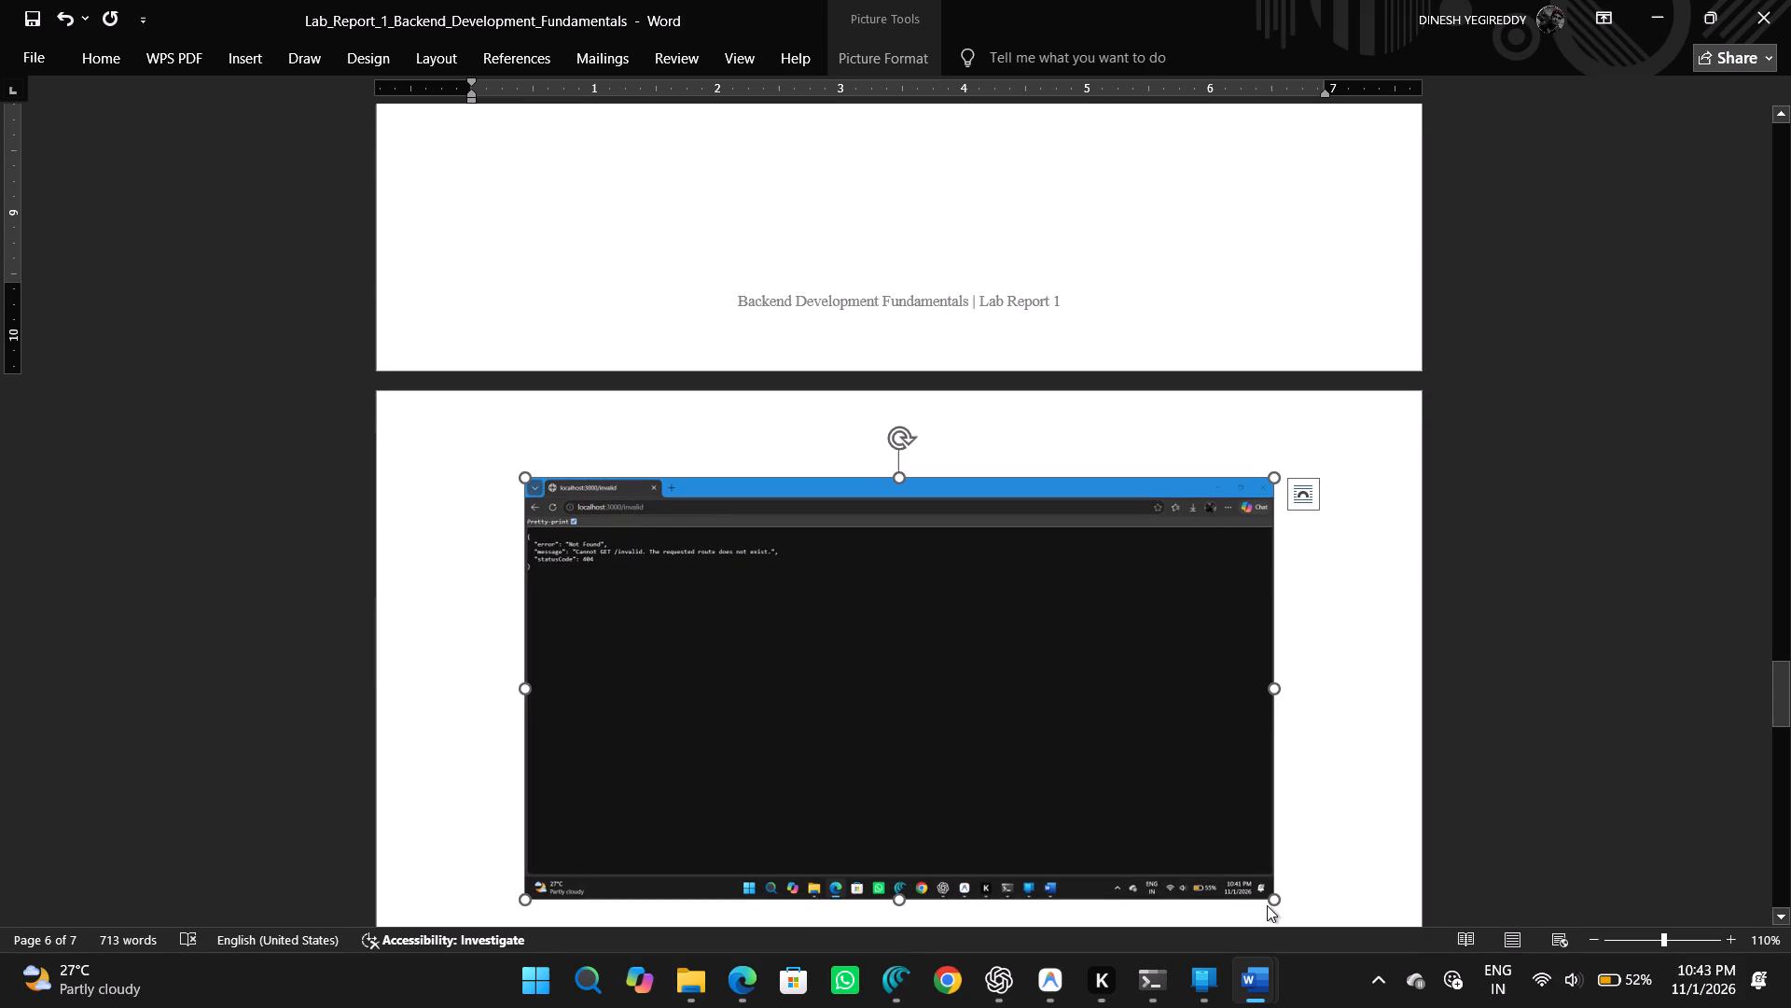
pyautogui.moveTo(1275, 899); pyautogui.dragTo(1228, 863)
pyautogui.moveTo(1228, 863); pyautogui.dragTo(1209, 848)
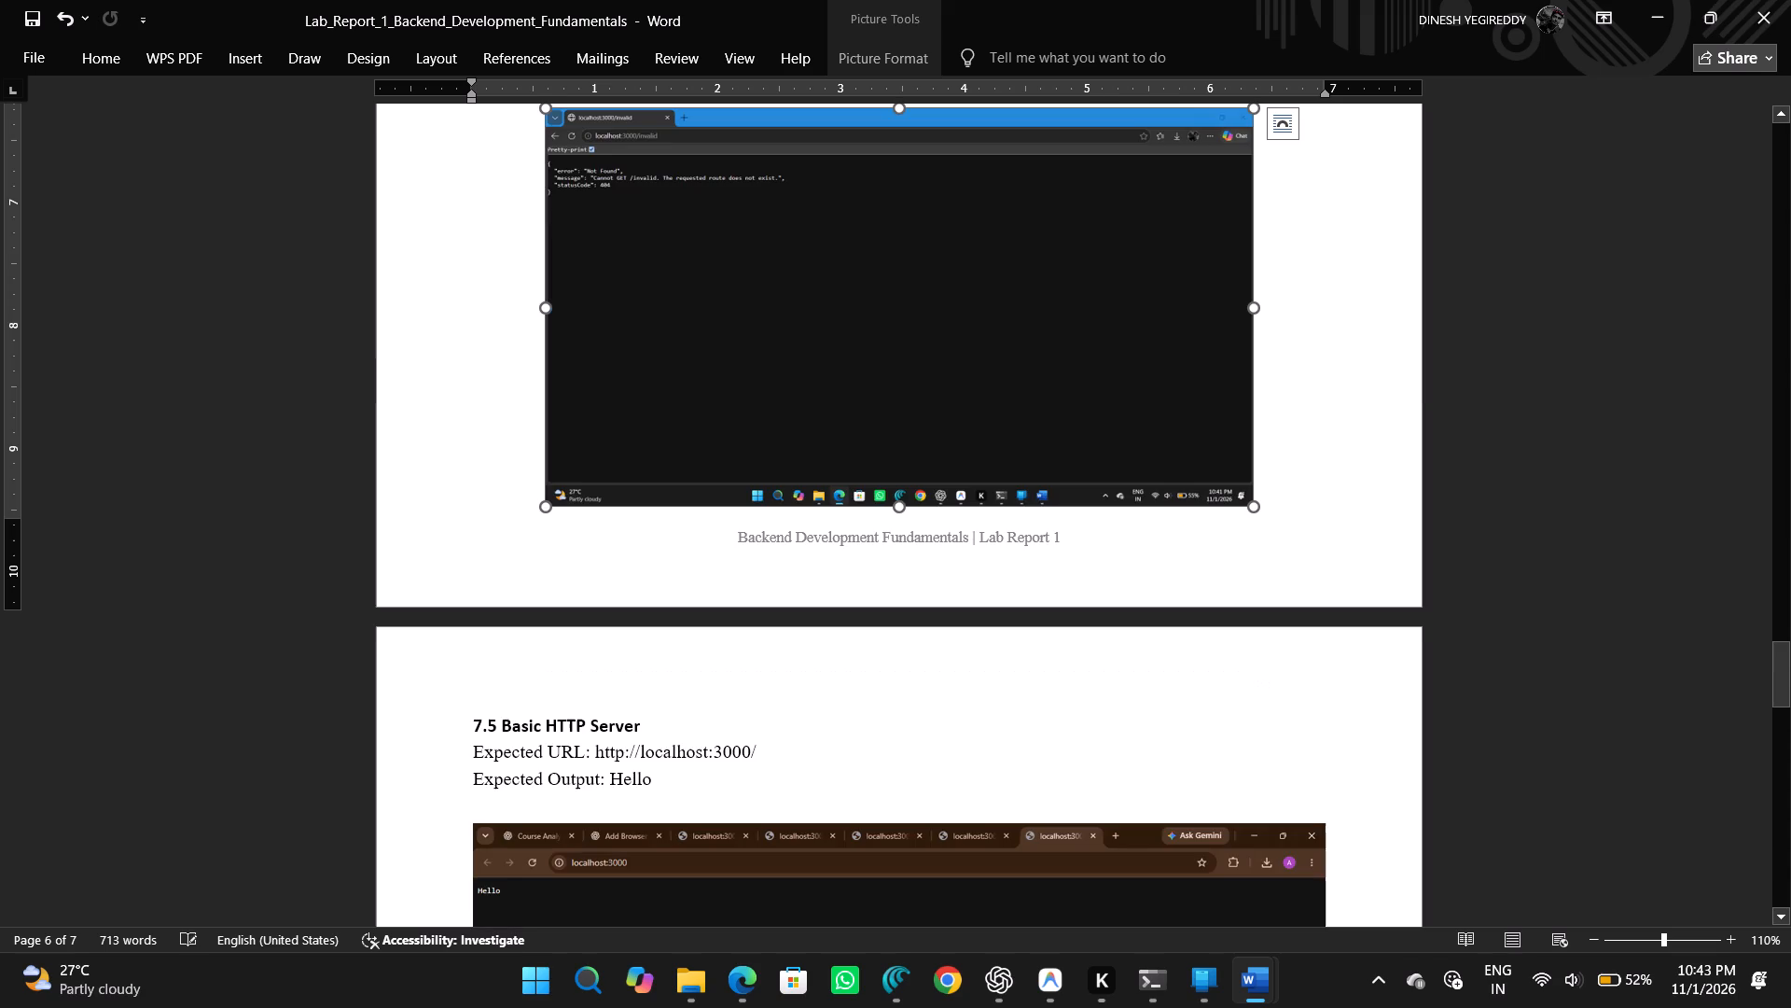
# For section 7.5 Basic HTTP Server, switch to Edge and open localhost:3000/.
pyautogui.scroll(-3, 917, 666)
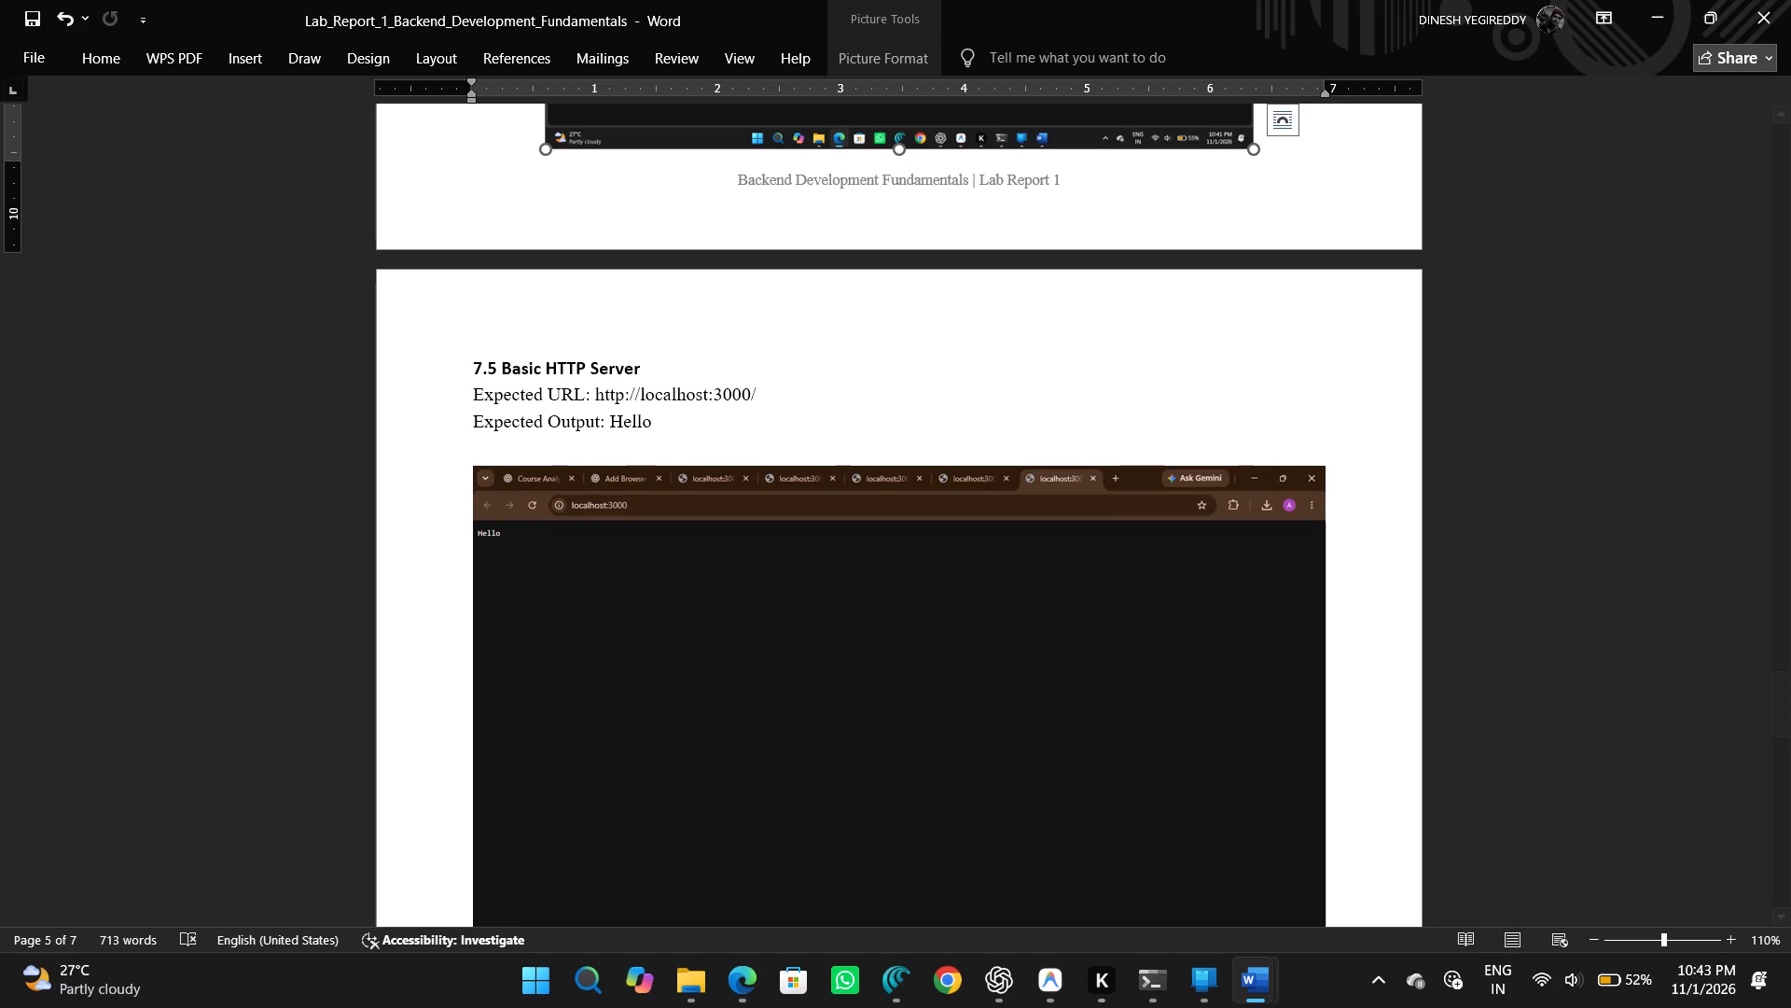
pyautogui.hotkey('alt', 'Tab')
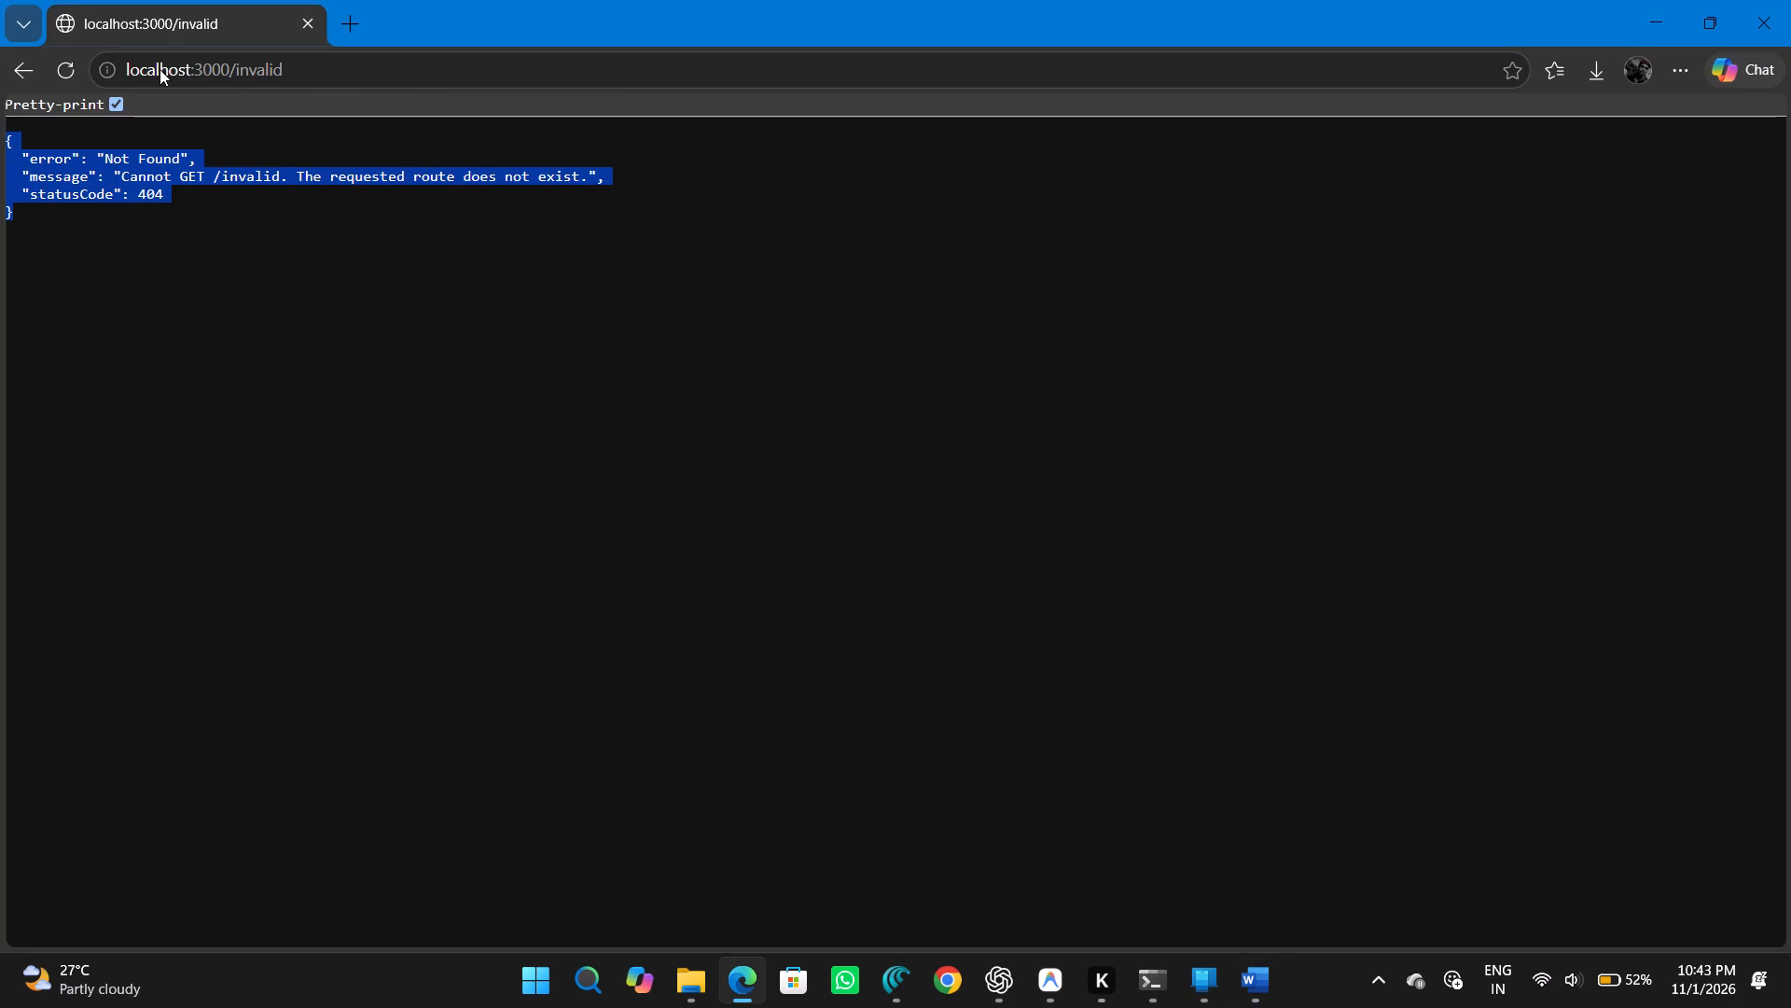
pyautogui.click(412, 55)
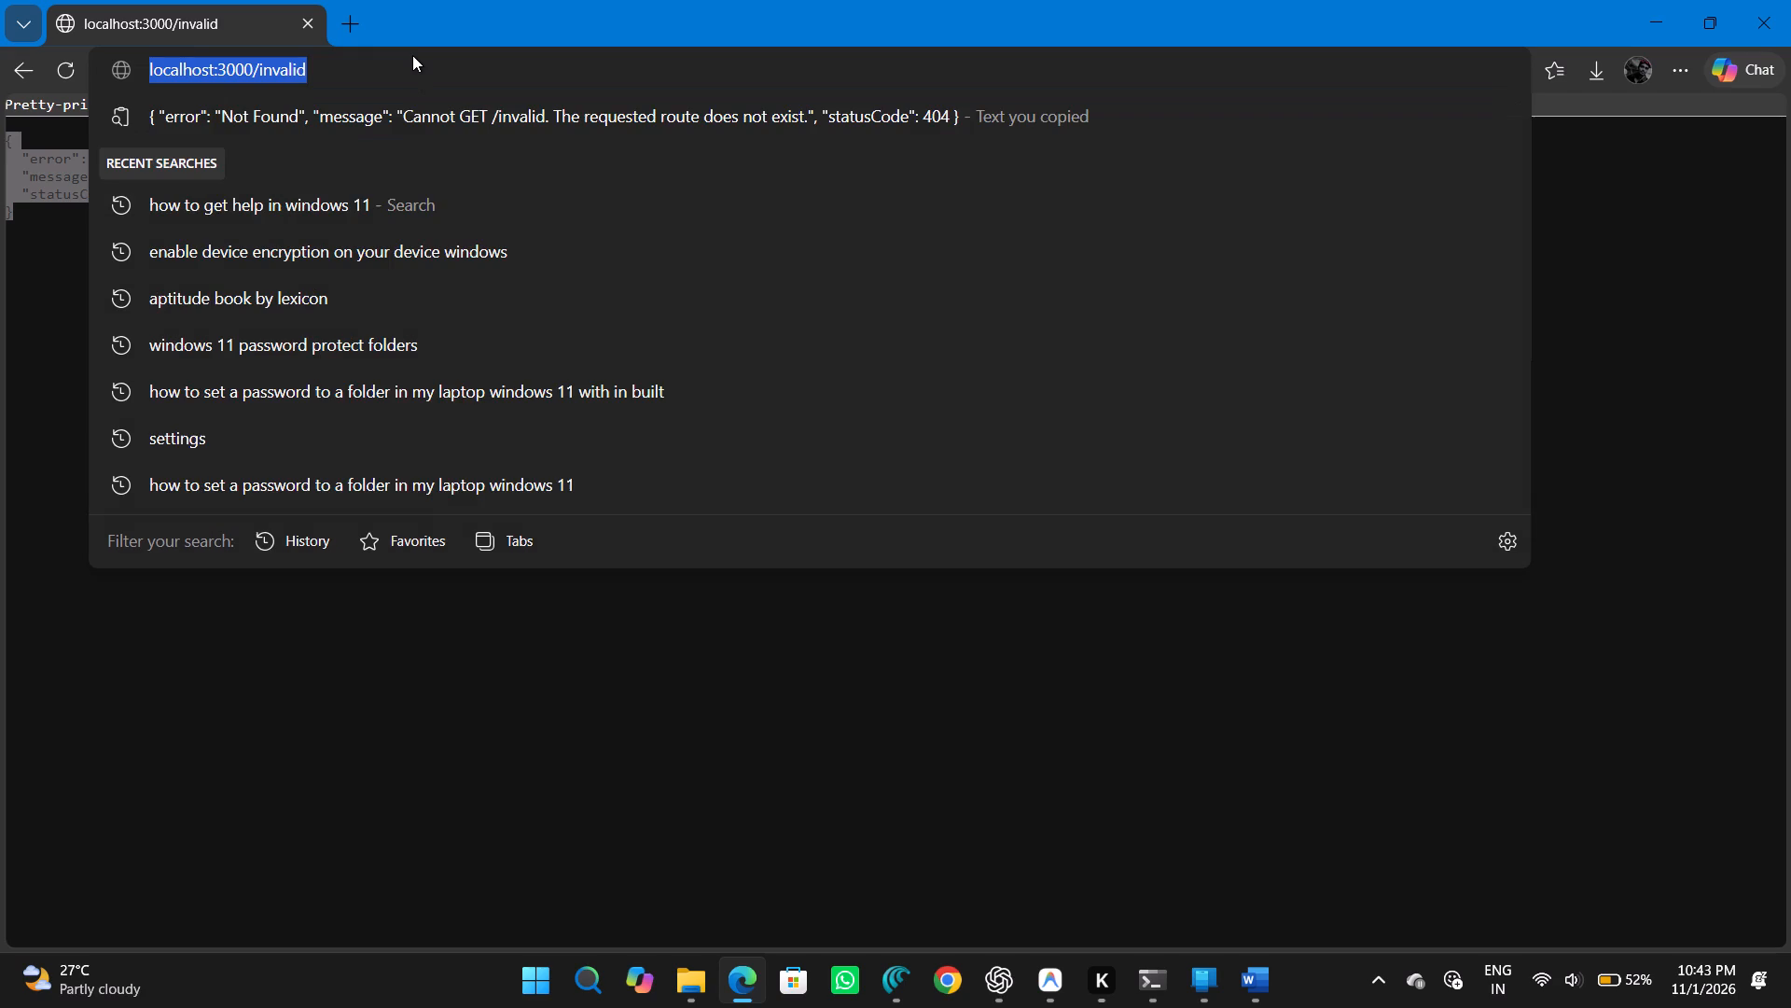
pyautogui.press('Right')
pyautogui.press('BackSpace')
pyautogui.press('BackSpace')
pyautogui.press('BackSpace')
pyautogui.press('BackSpace')
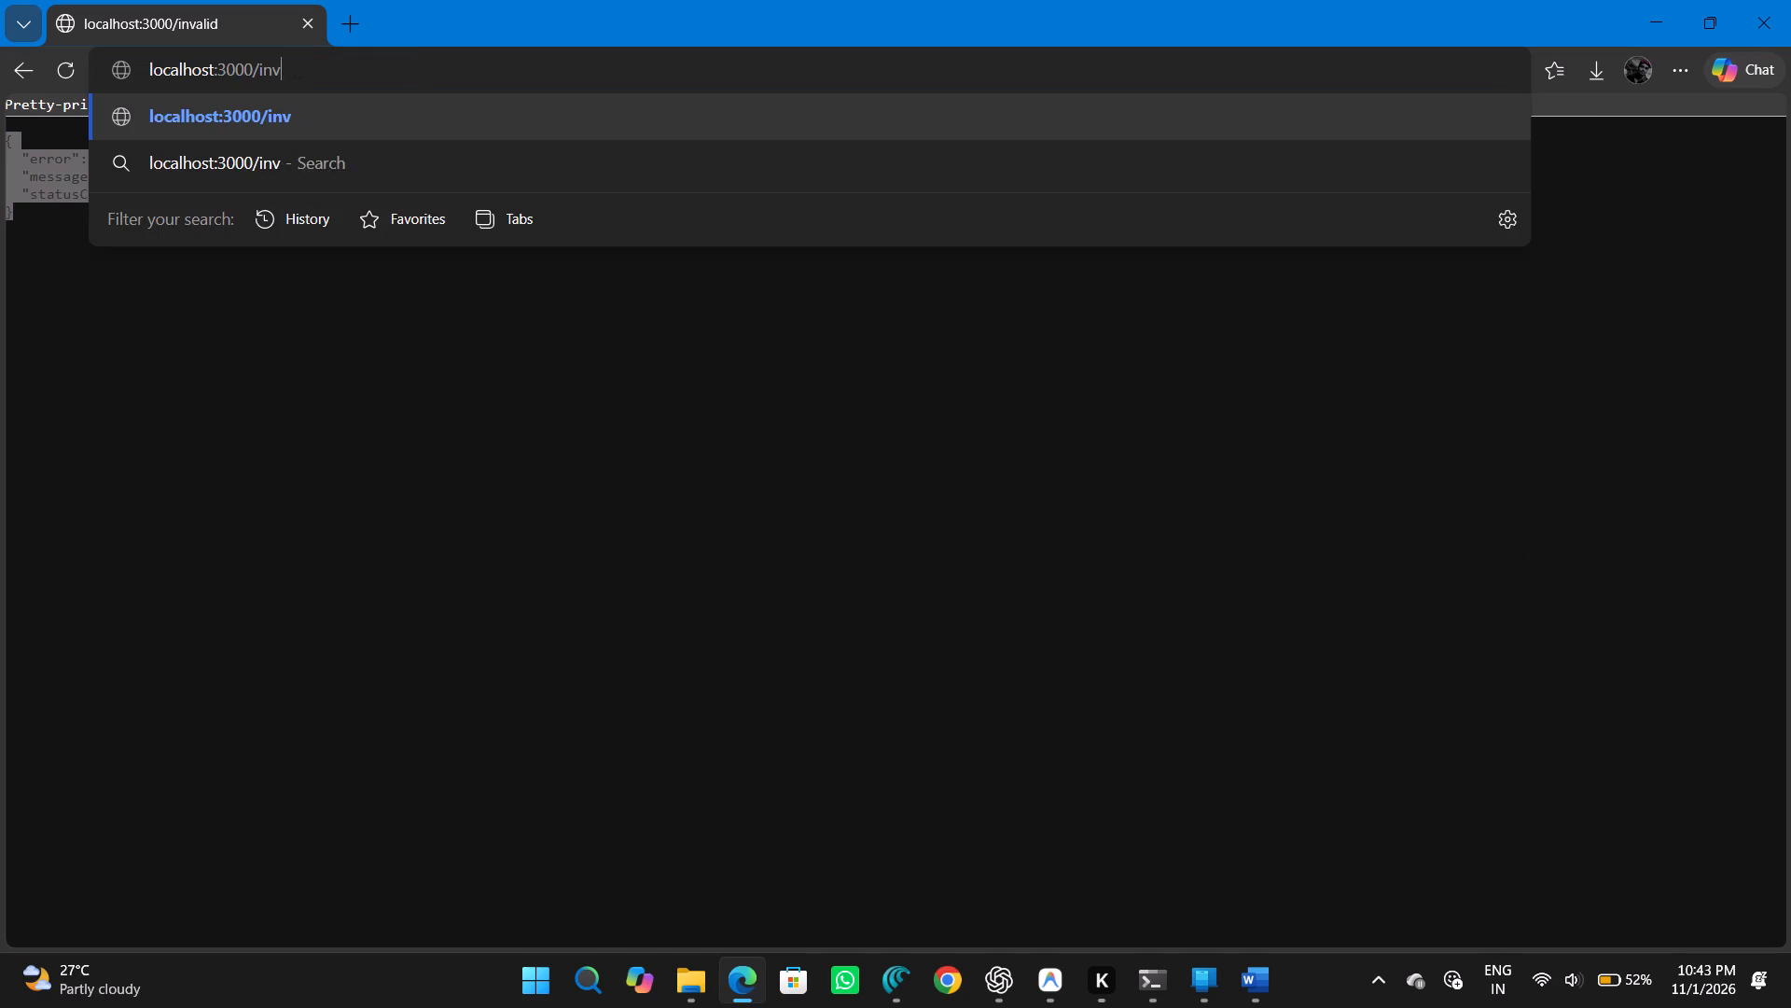
pyautogui.press('BackSpace')
pyautogui.press('BackSpace')
pyautogui.press('BackSpace')
pyautogui.press('Return')
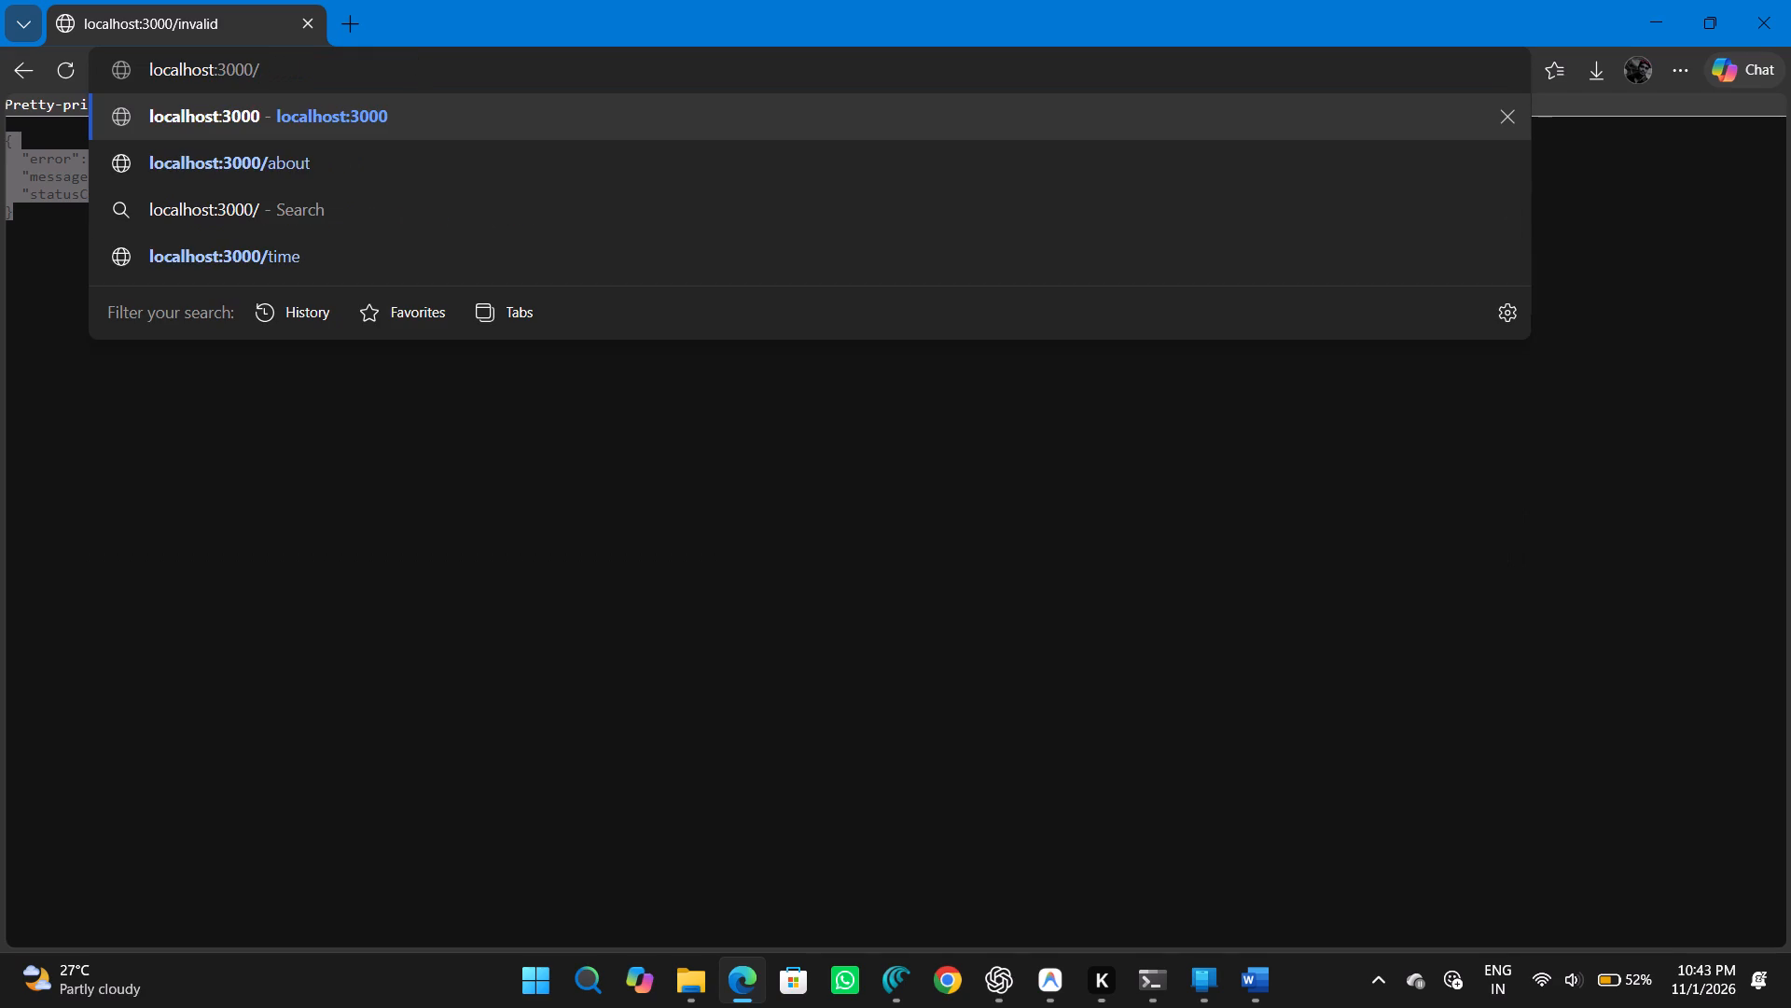
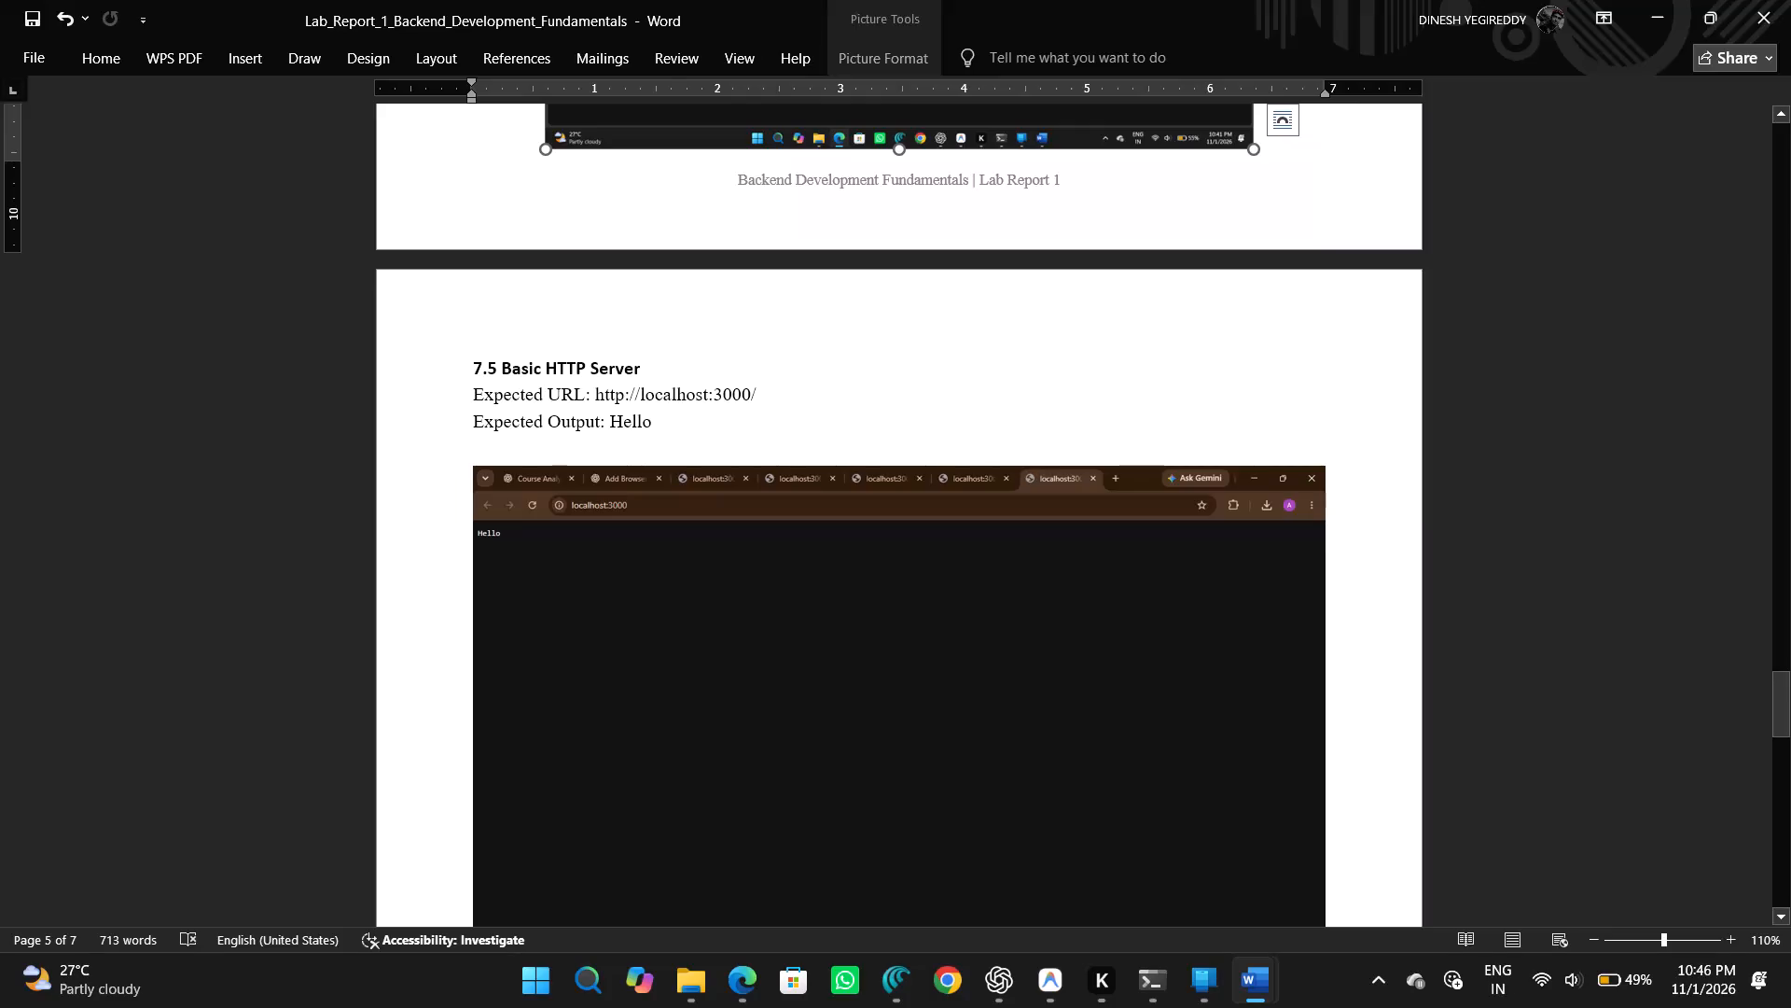
# Delete the old browser screenshot under section 7.5 Basic HTTP Server in the Word lab report.
pyautogui.scroll(3, 748, 582)
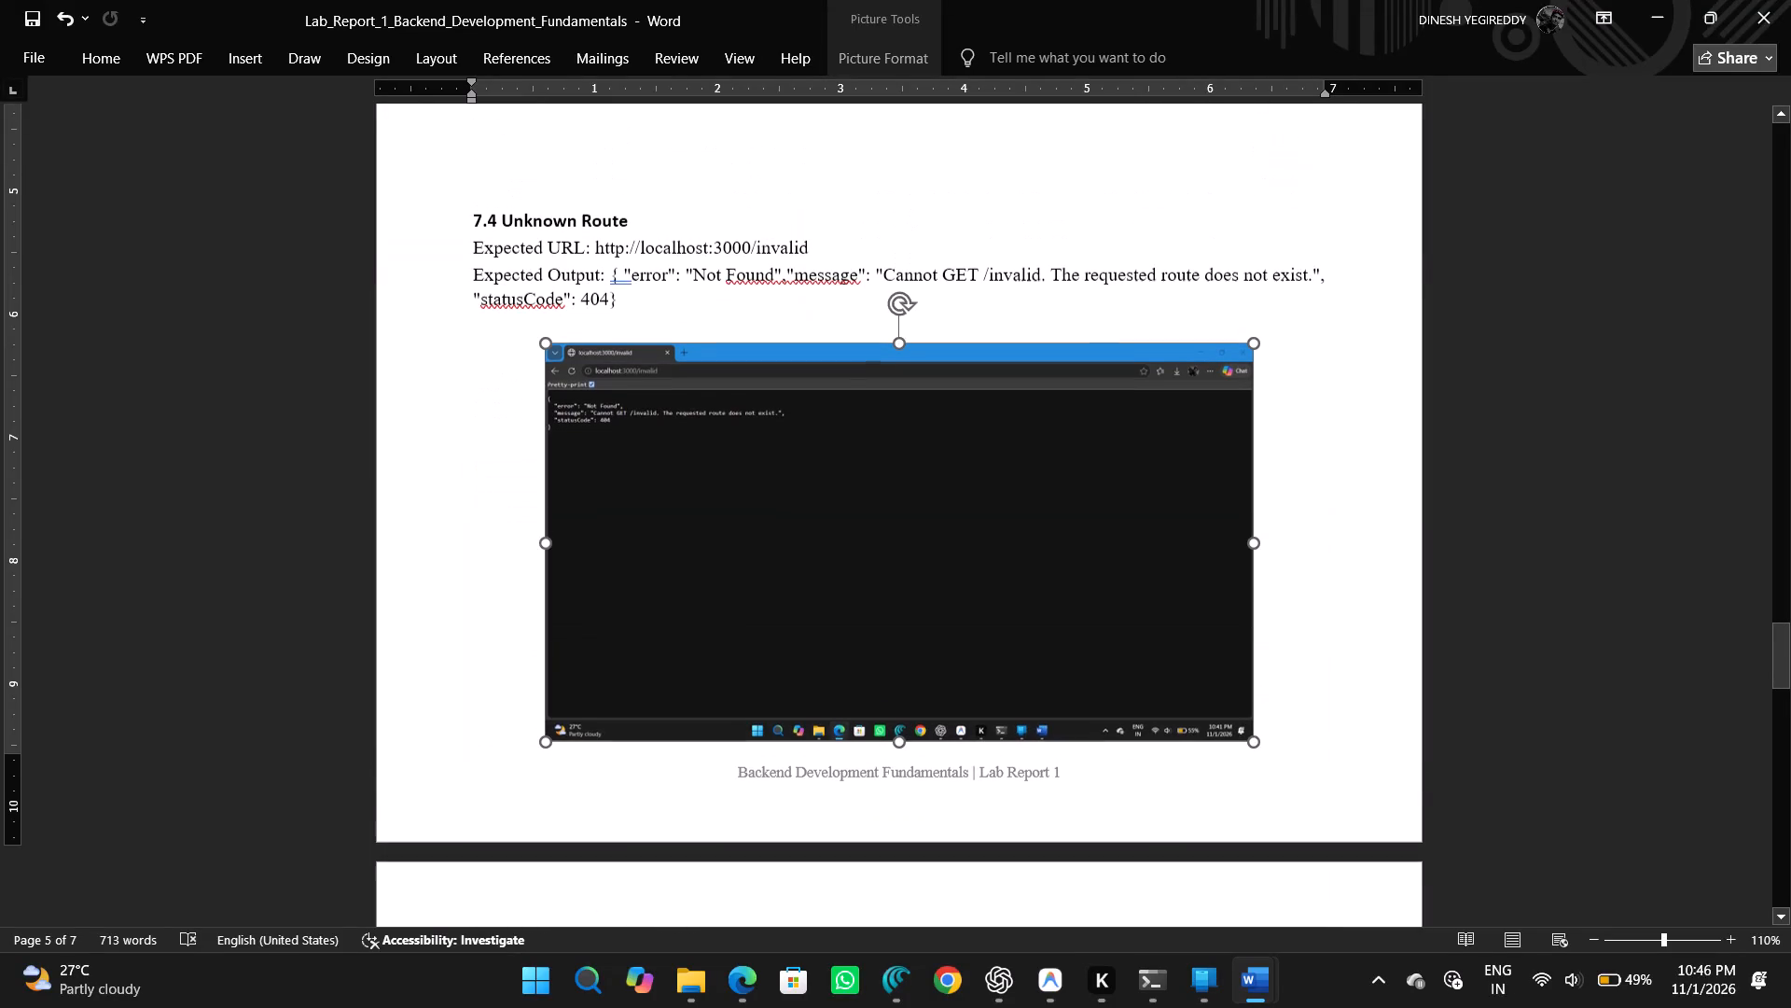
pyautogui.scroll(-2, 748, 582)
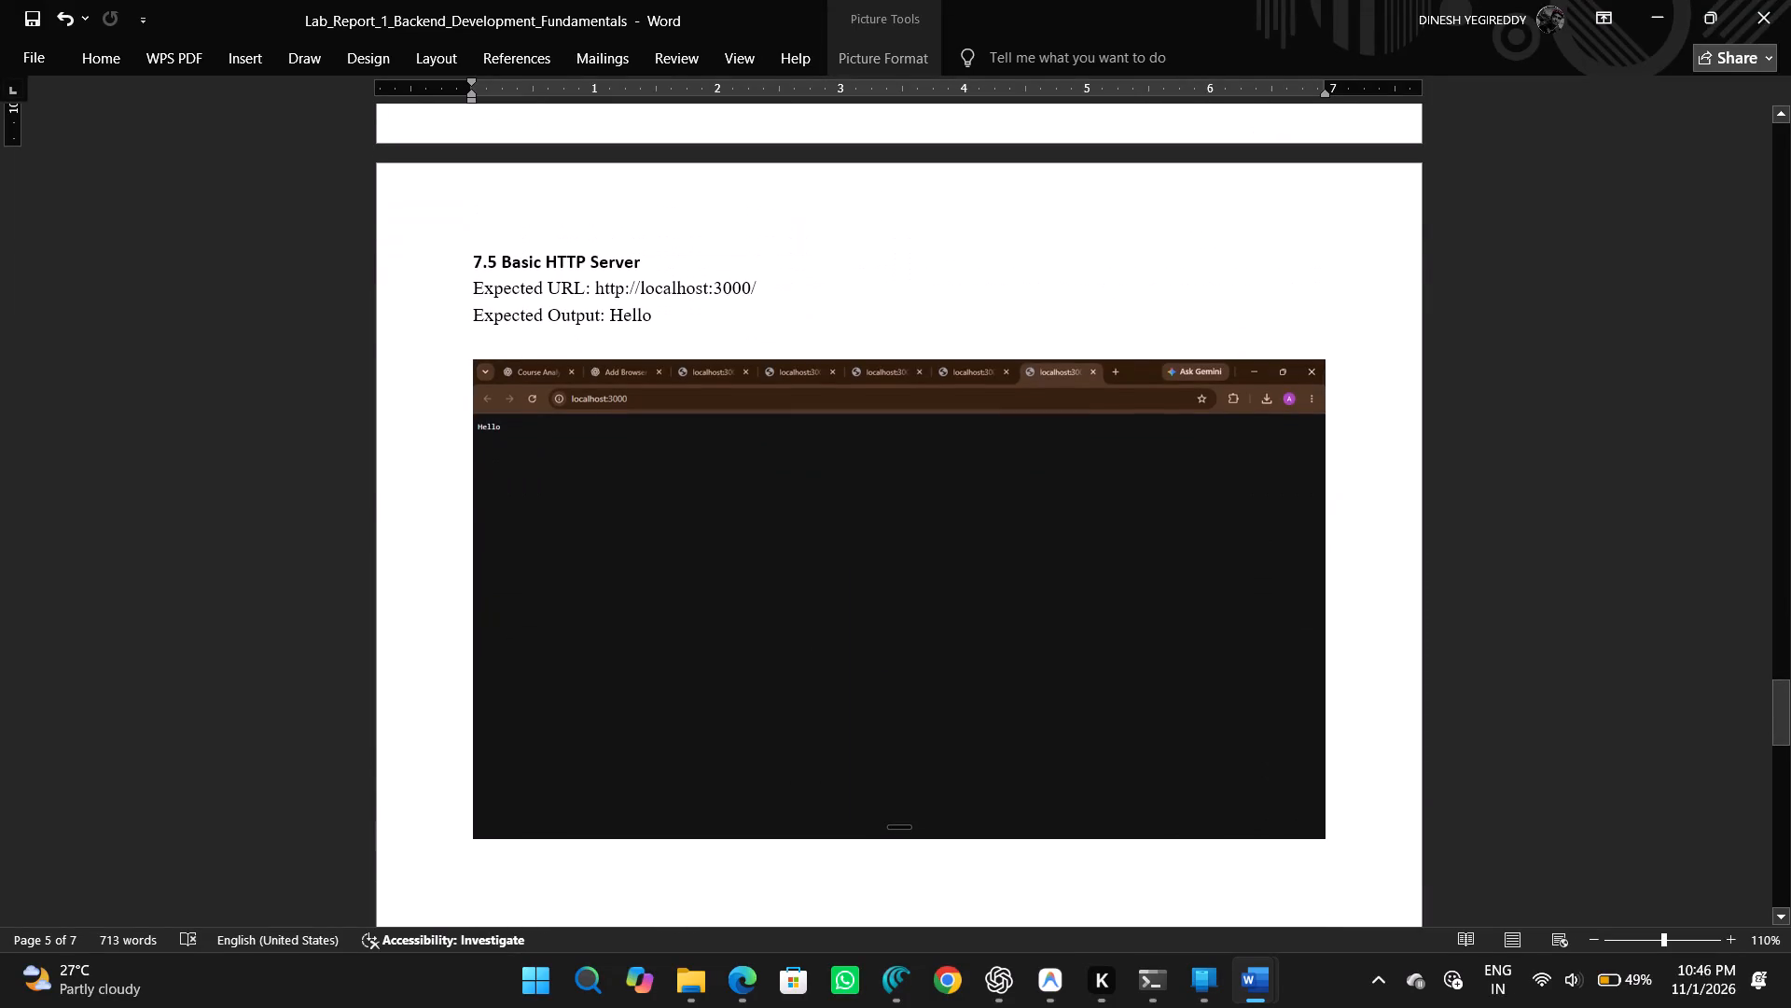
pyautogui.scroll(-3, 748, 582)
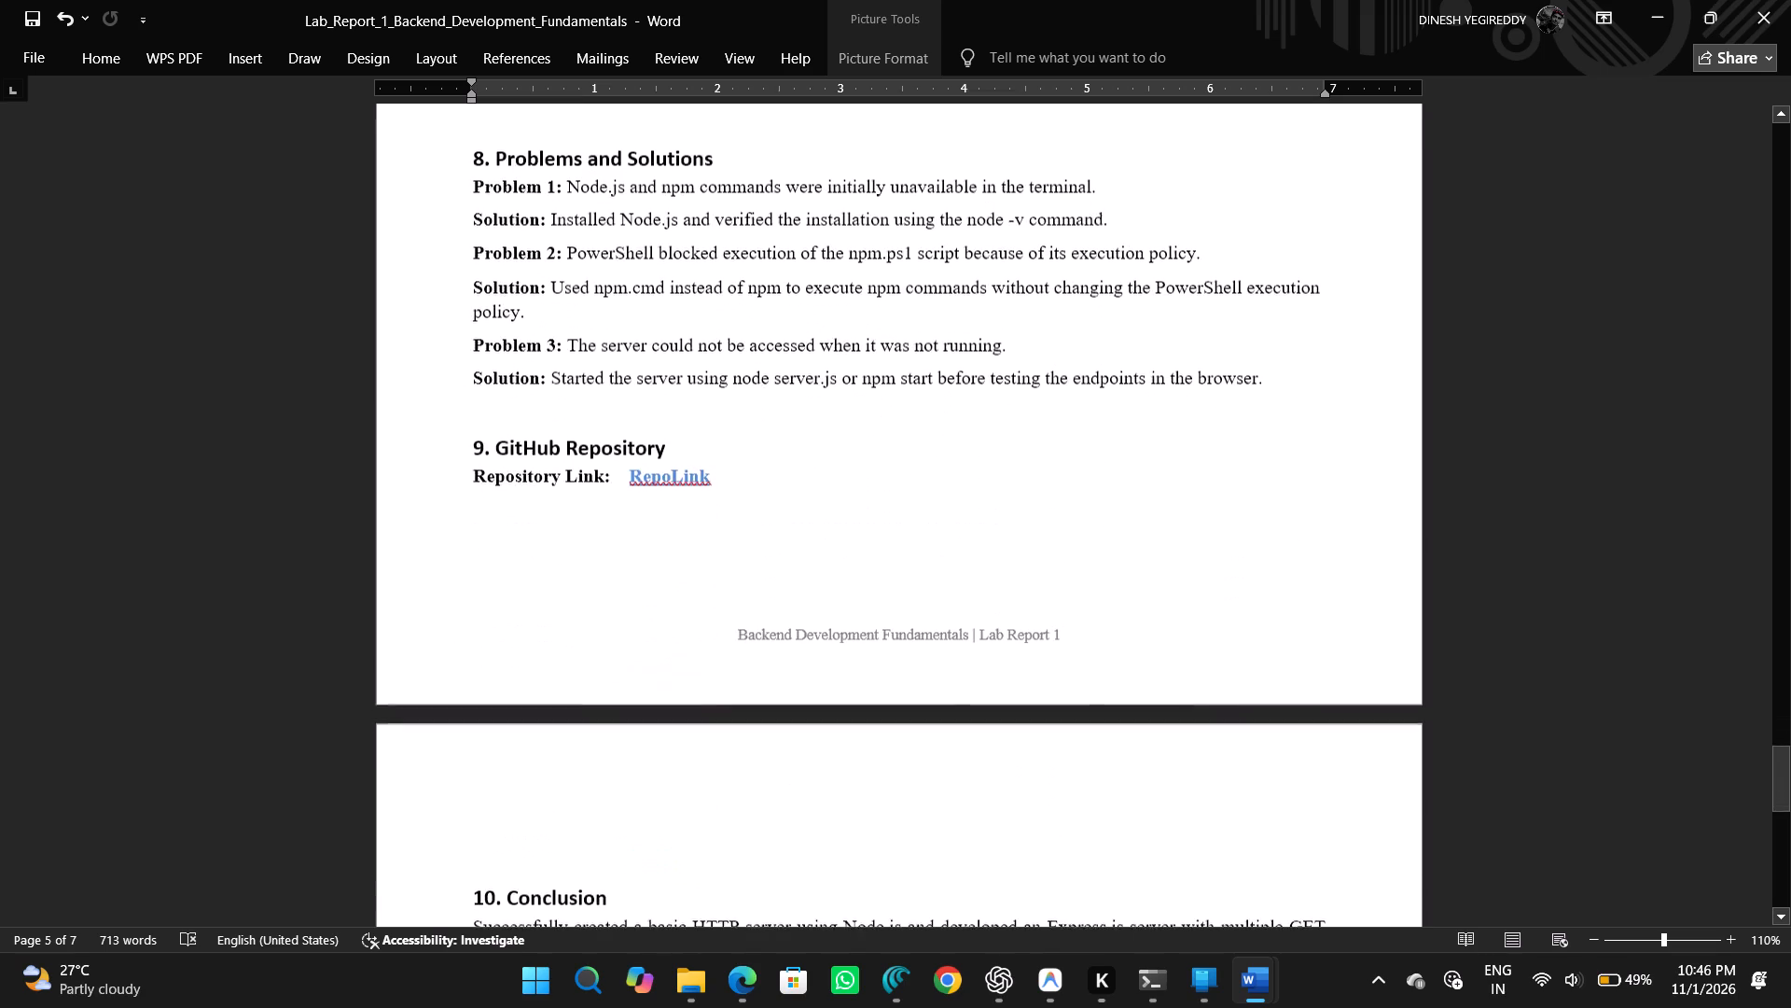
pyautogui.scroll(-1, 748, 582)
pyautogui.scroll(1, 748, 582)
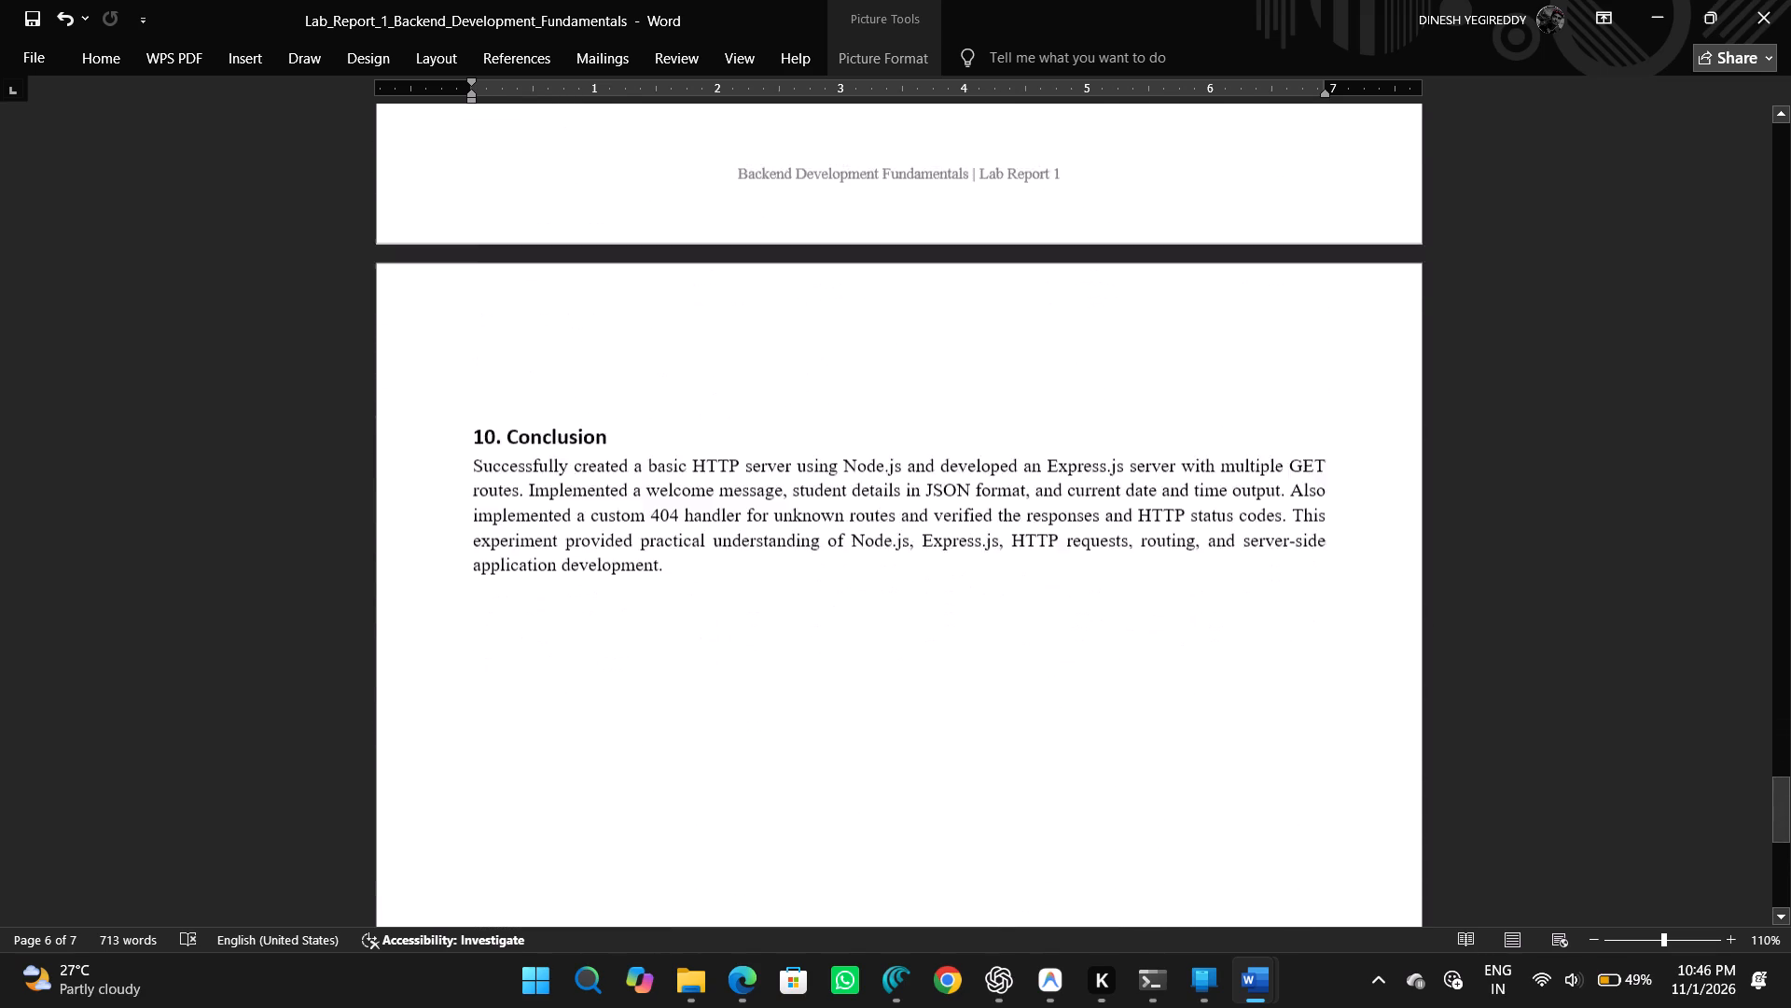
pyautogui.scroll(1, 748, 582)
pyautogui.click(748, 582)
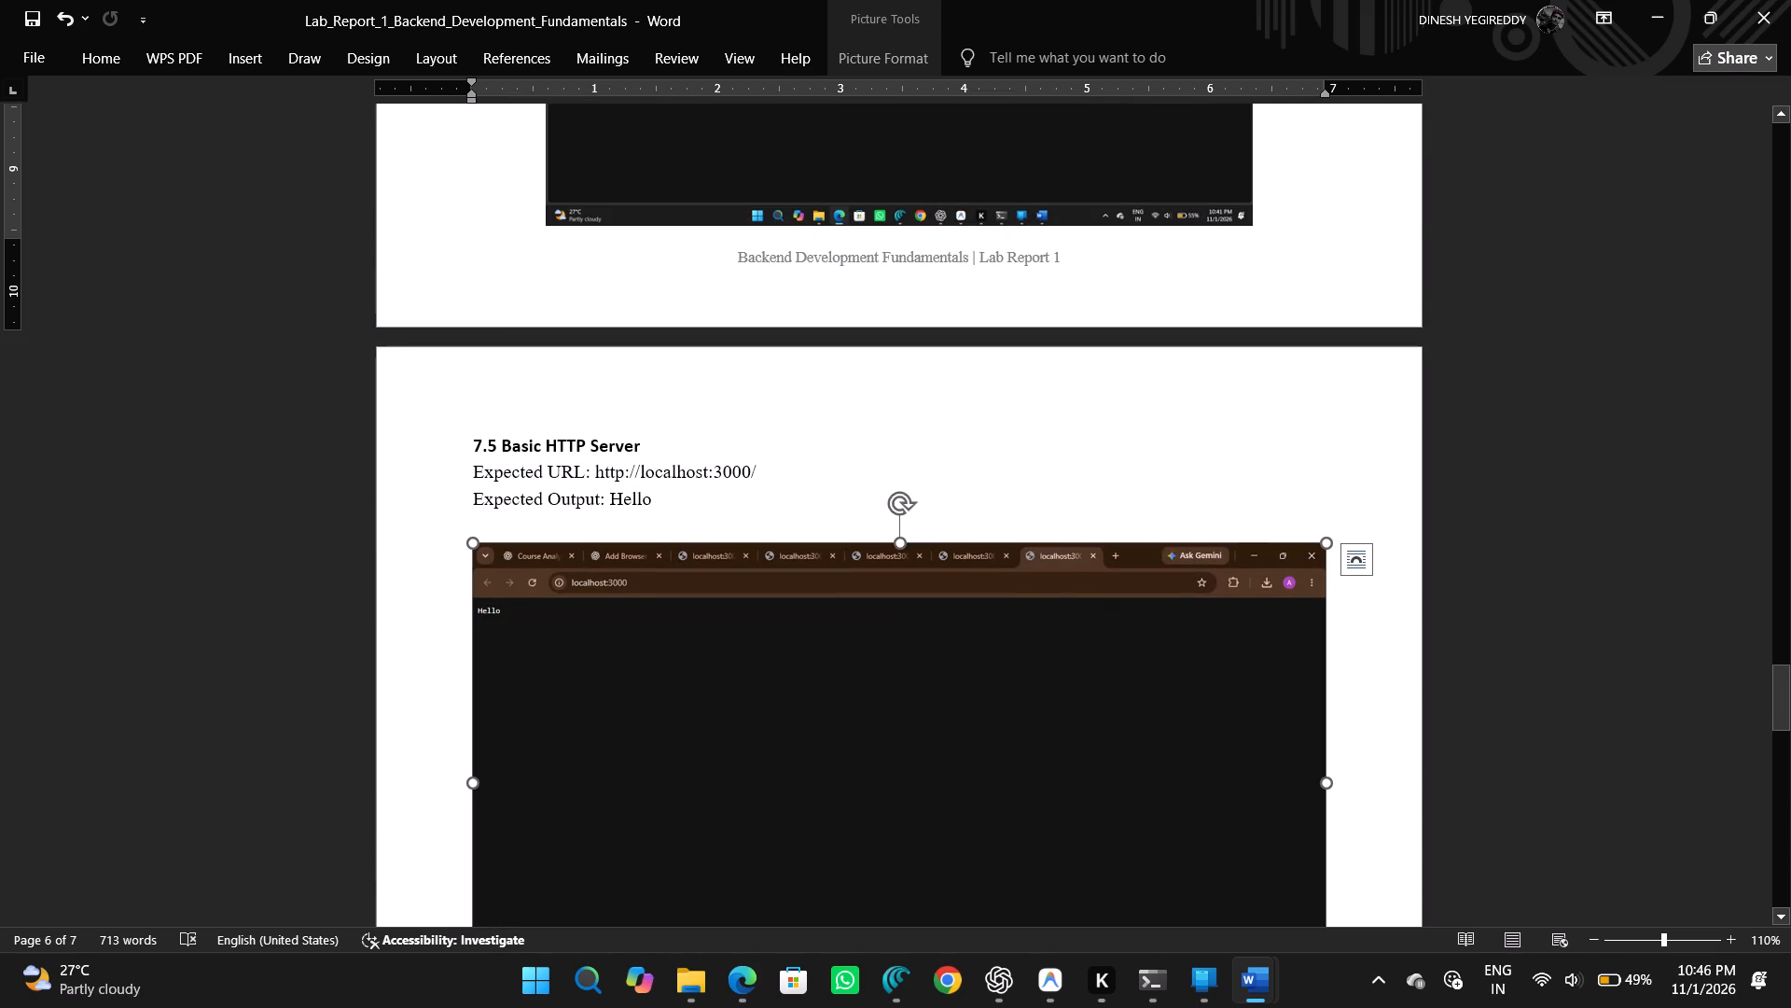
pyautogui.press('BackSpace')
# Capture the full screen showing the localhost:3000 page in Edge and paste it into Word under section 7.5's Expected Output line.
pyautogui.hotkey('alt', 'Tab')
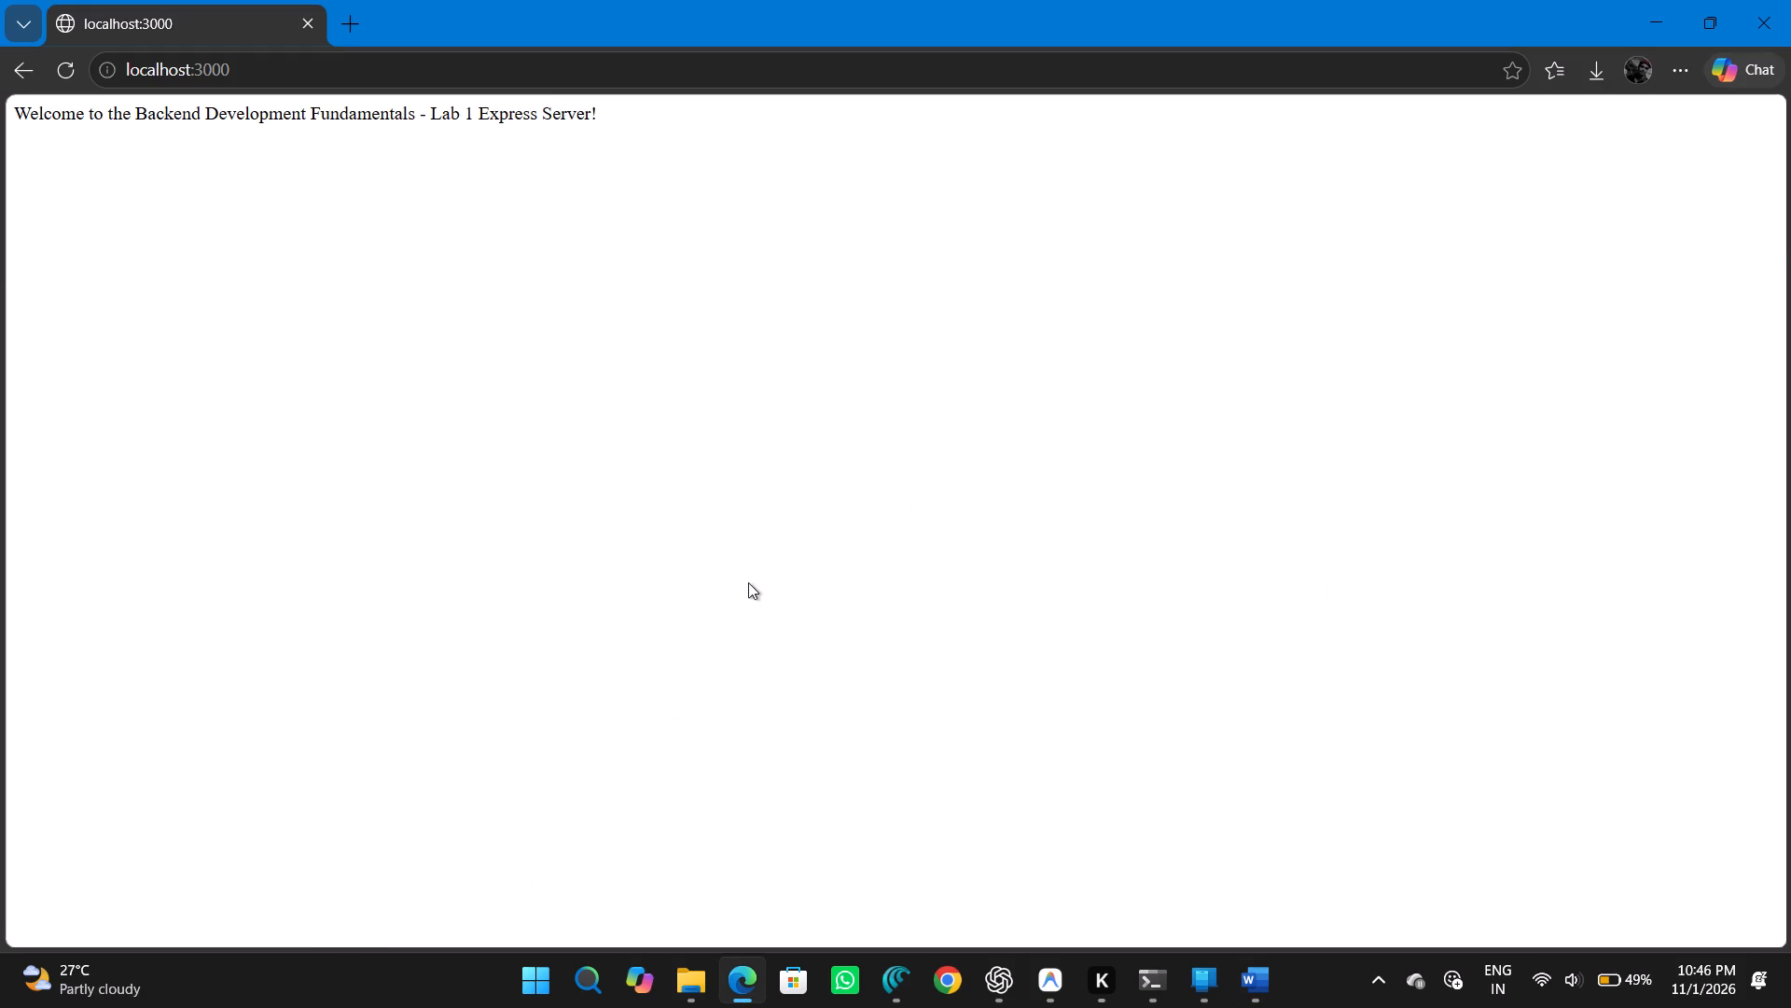
pyautogui.press('Print')
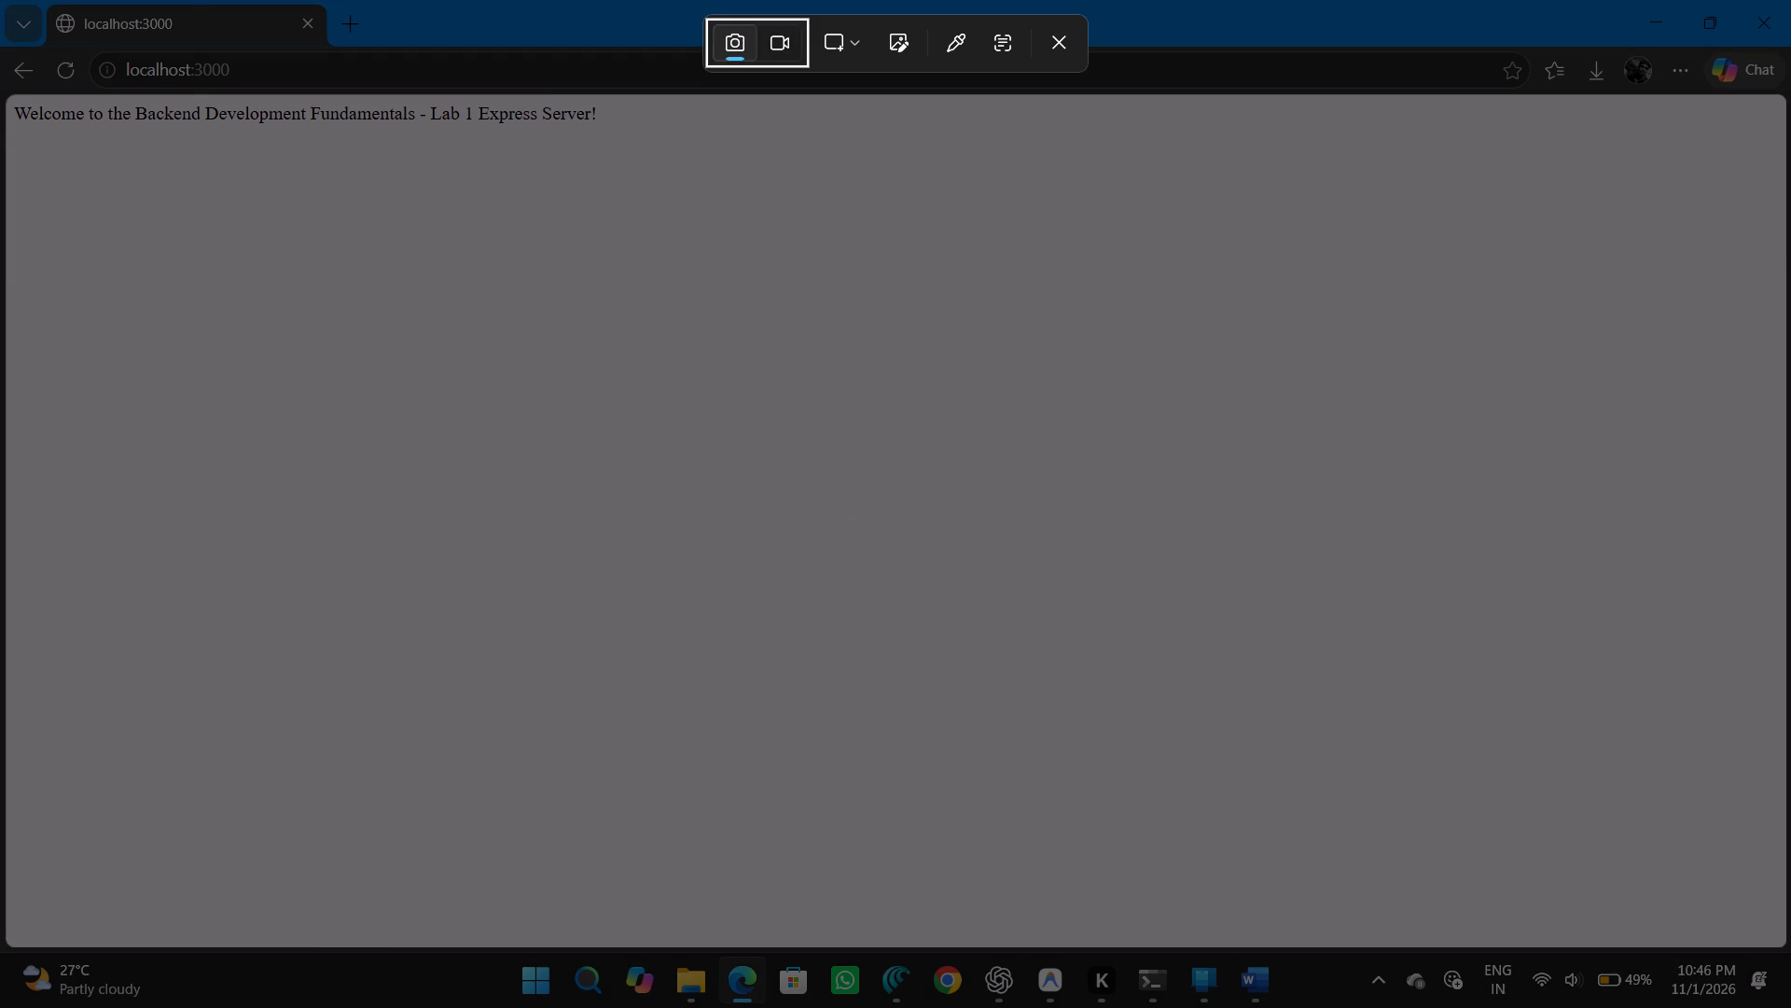
pyautogui.moveTo(0, 0); pyautogui.dragTo(1790, 1006)
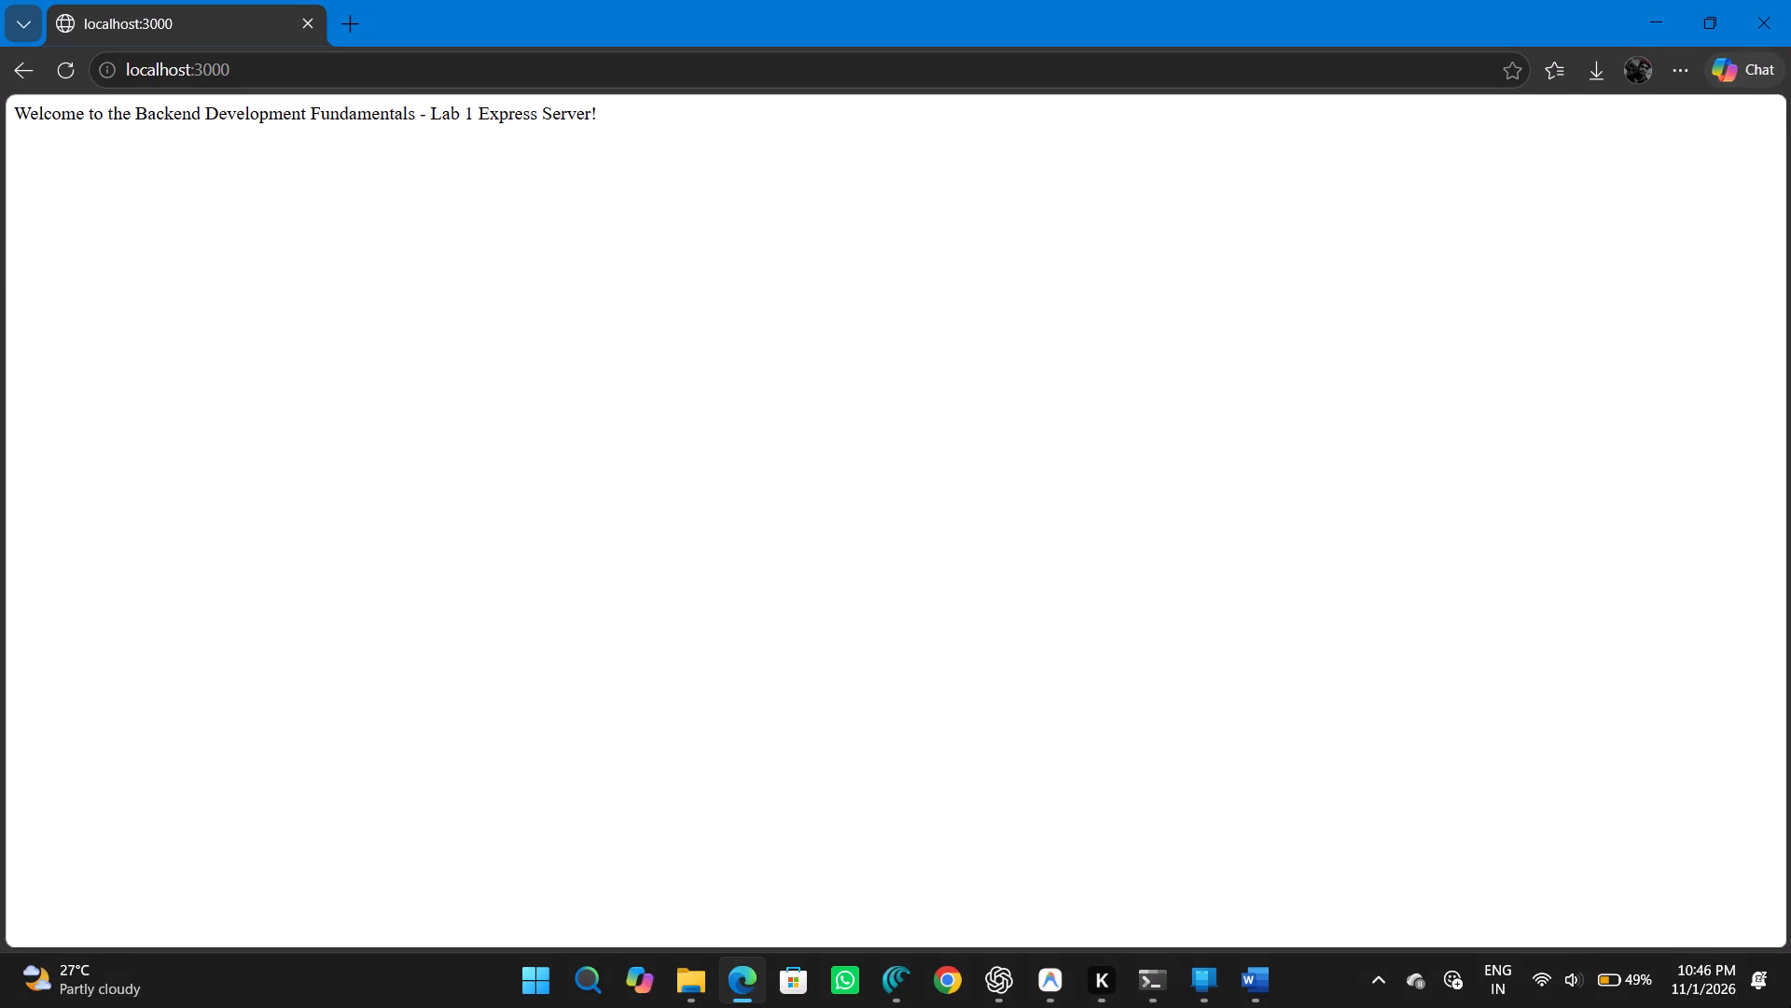
pyautogui.hotkey('alt', 'Tab')
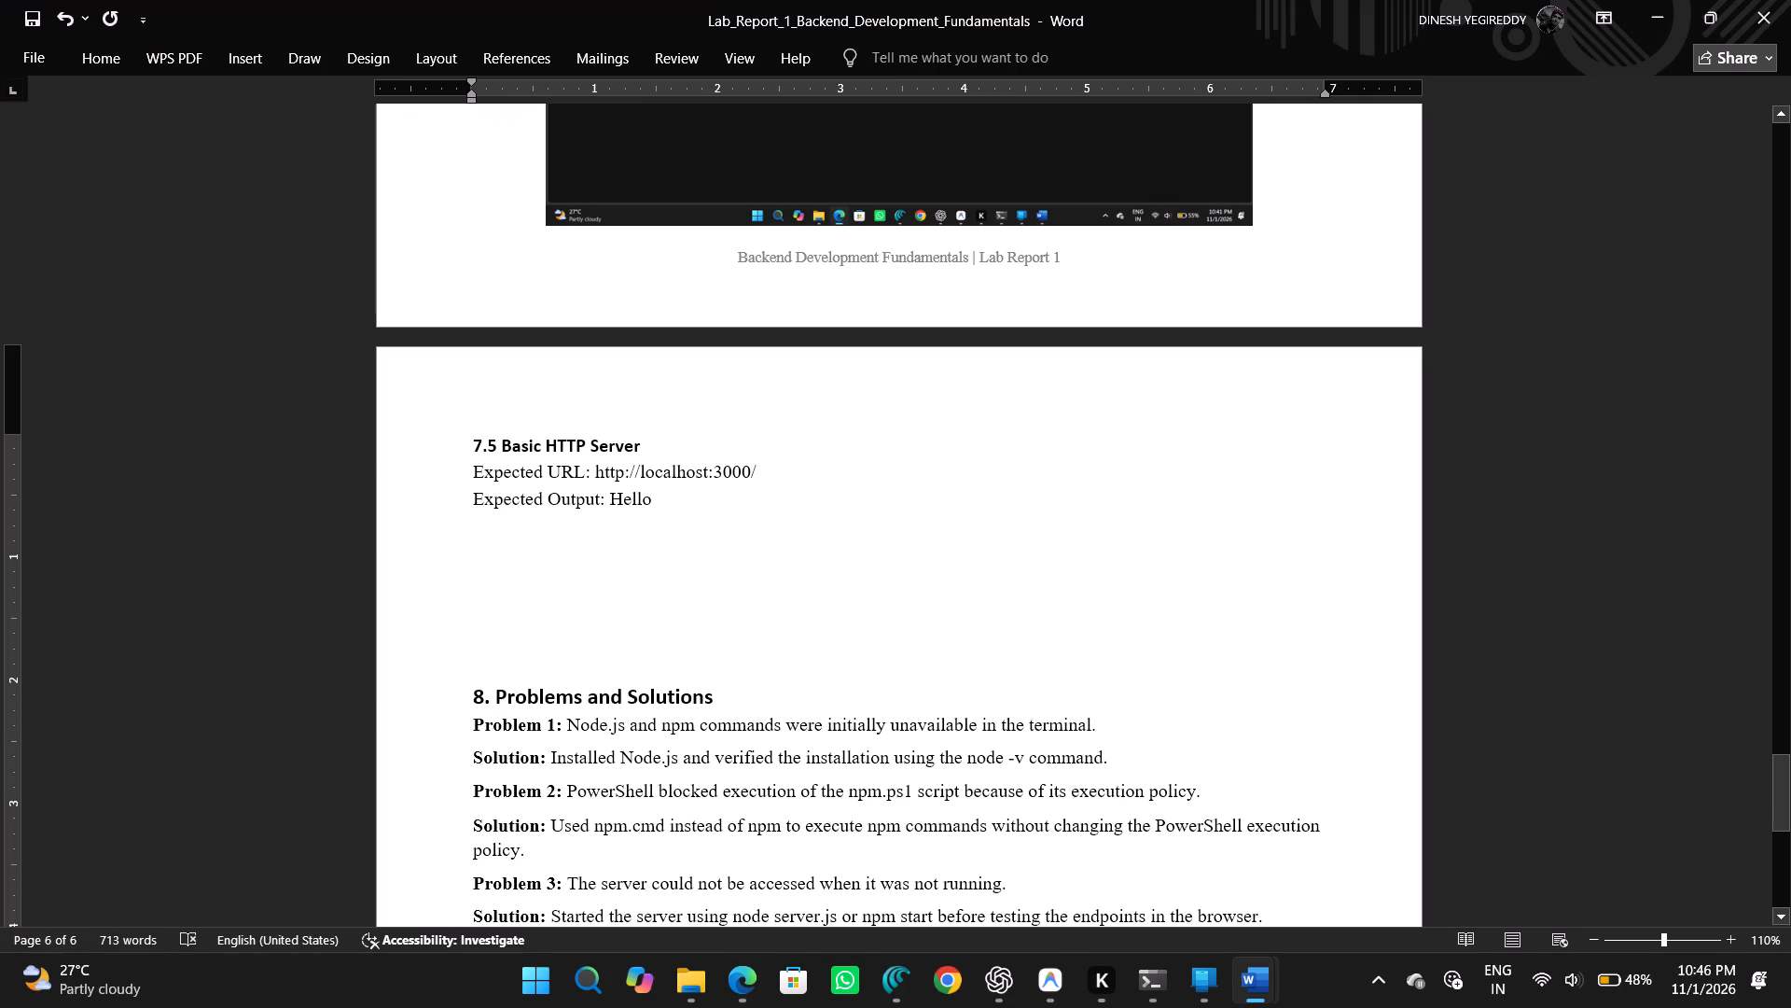
pyautogui.hotkey('ctrl', 'b')
pyautogui.hotkey('ctrl', 'v')
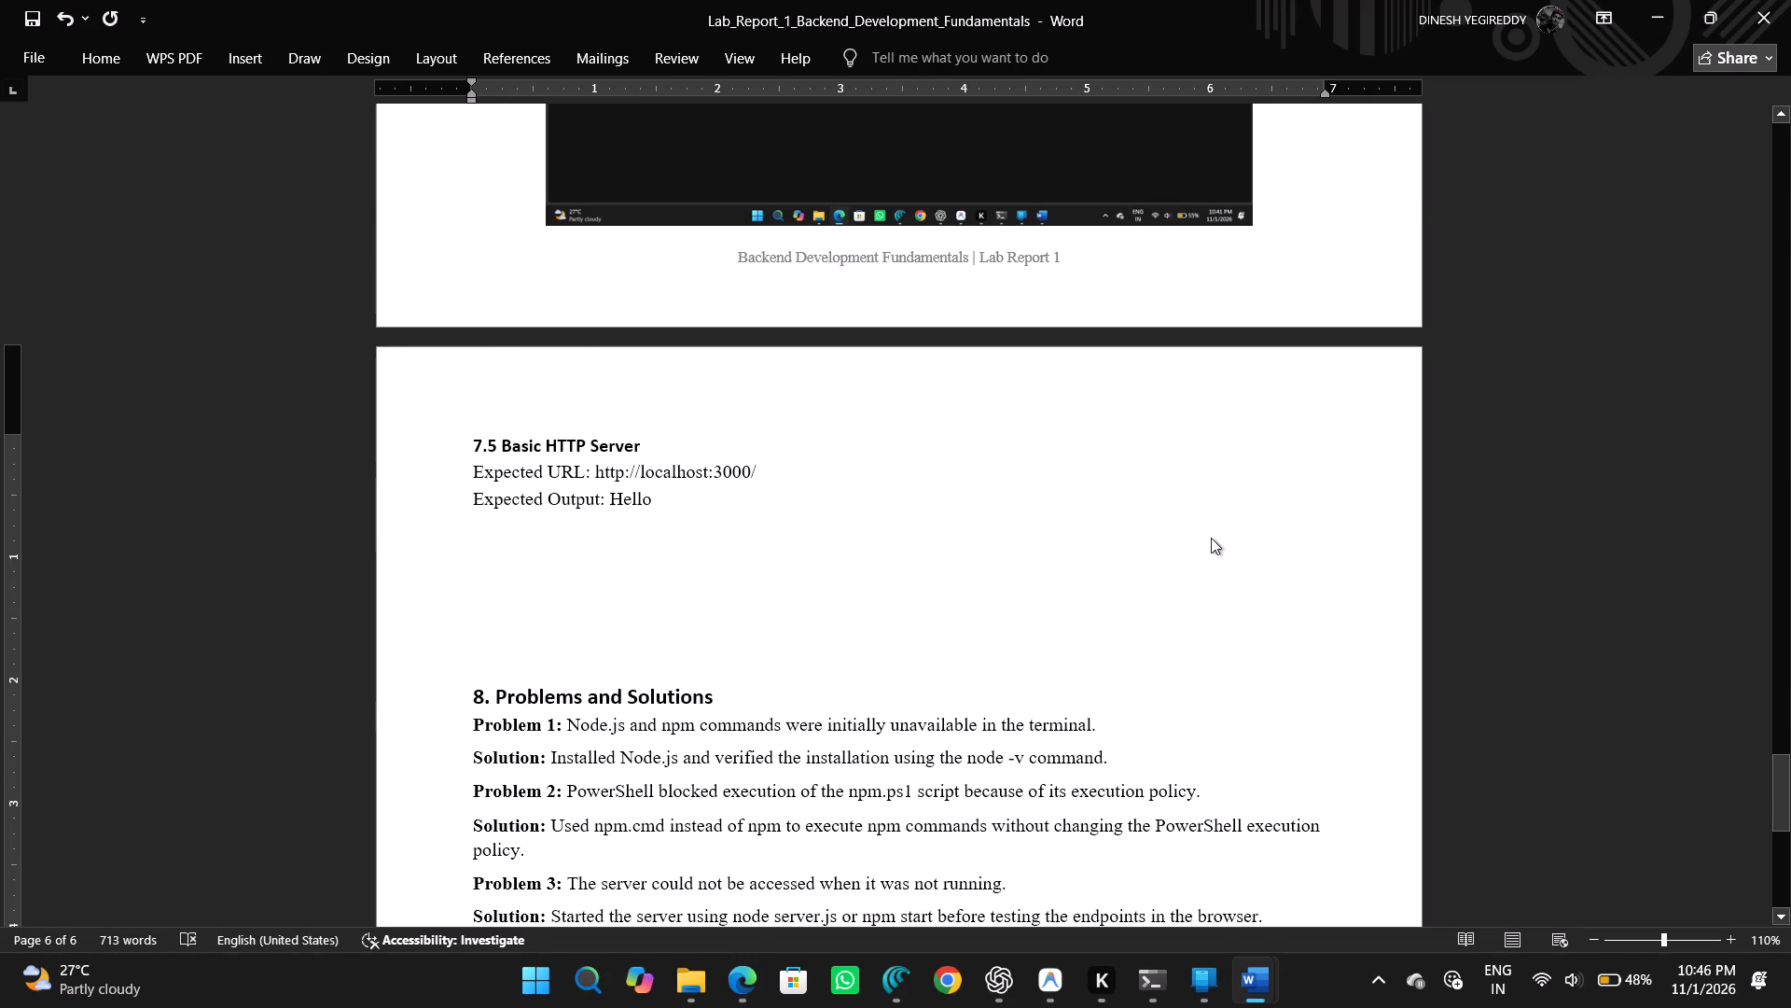
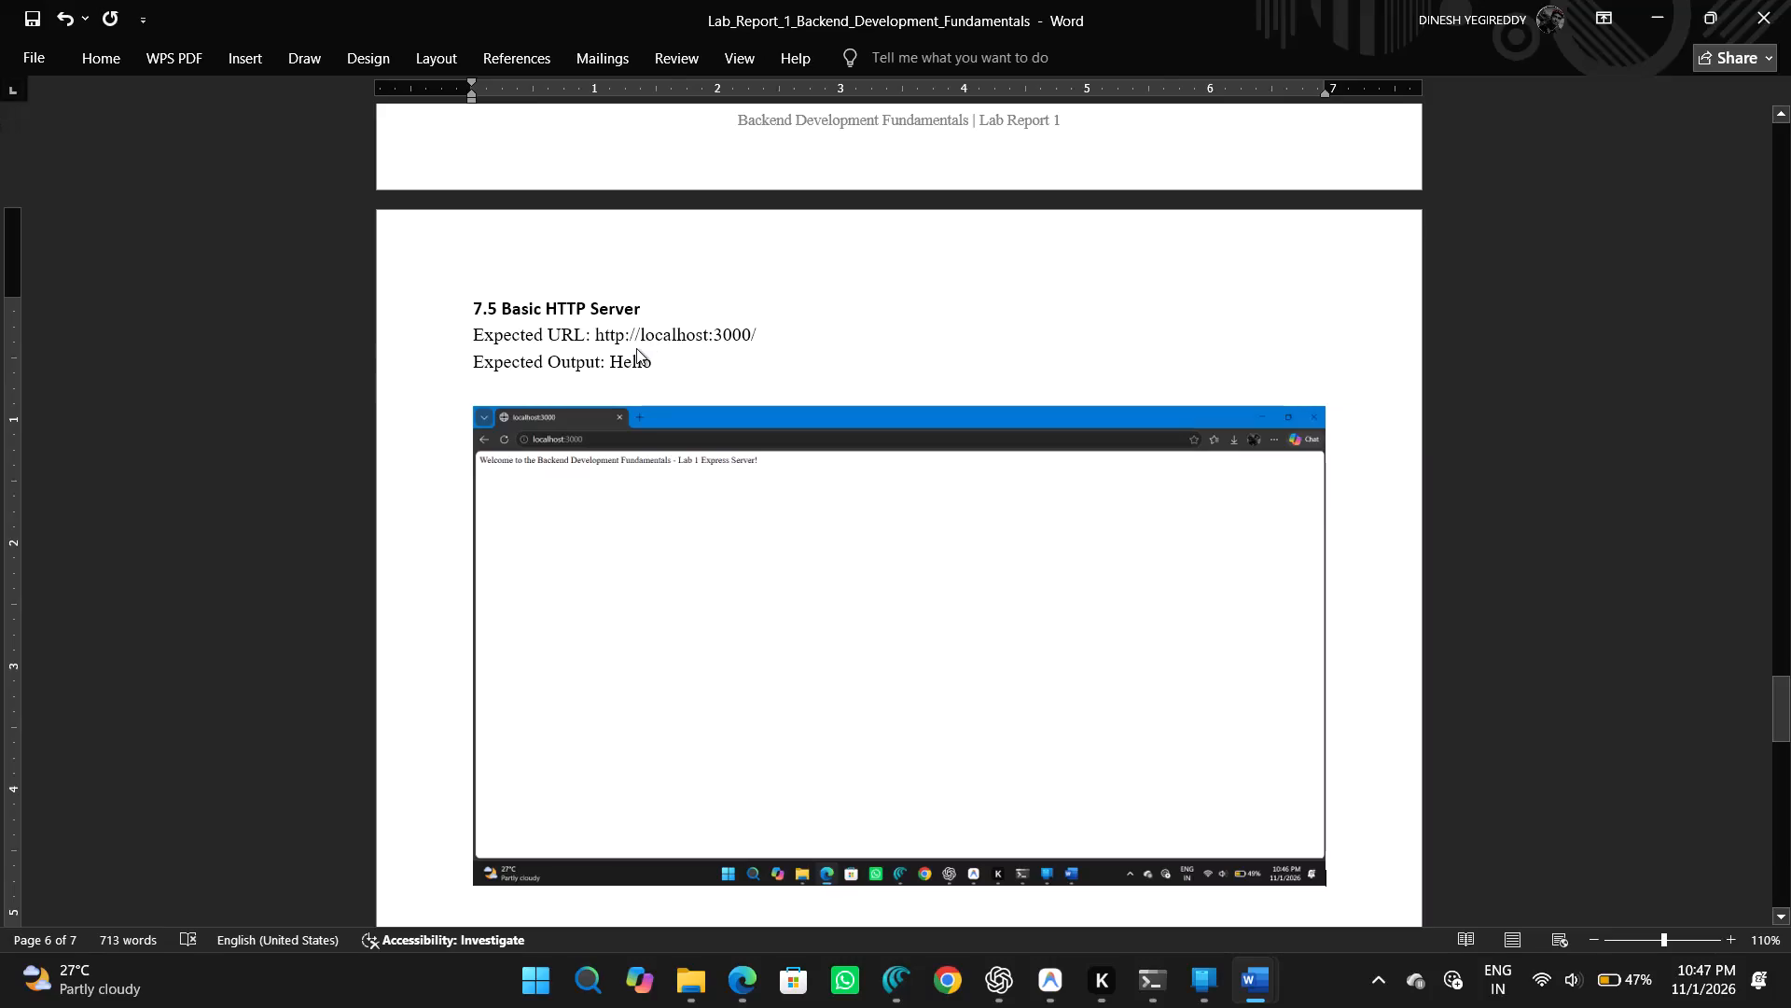
# Replace the Expected Output text in section 7.5 with "Welcome to the Backend Development Fundamentals - Lab 1 Express Server!".
pyautogui.moveTo(661, 366); pyautogui.dragTo(646, 366)
pyautogui.moveTo(646, 366); pyautogui.dragTo(604, 366)
pyautogui.hotkey('ctrl', 'v')
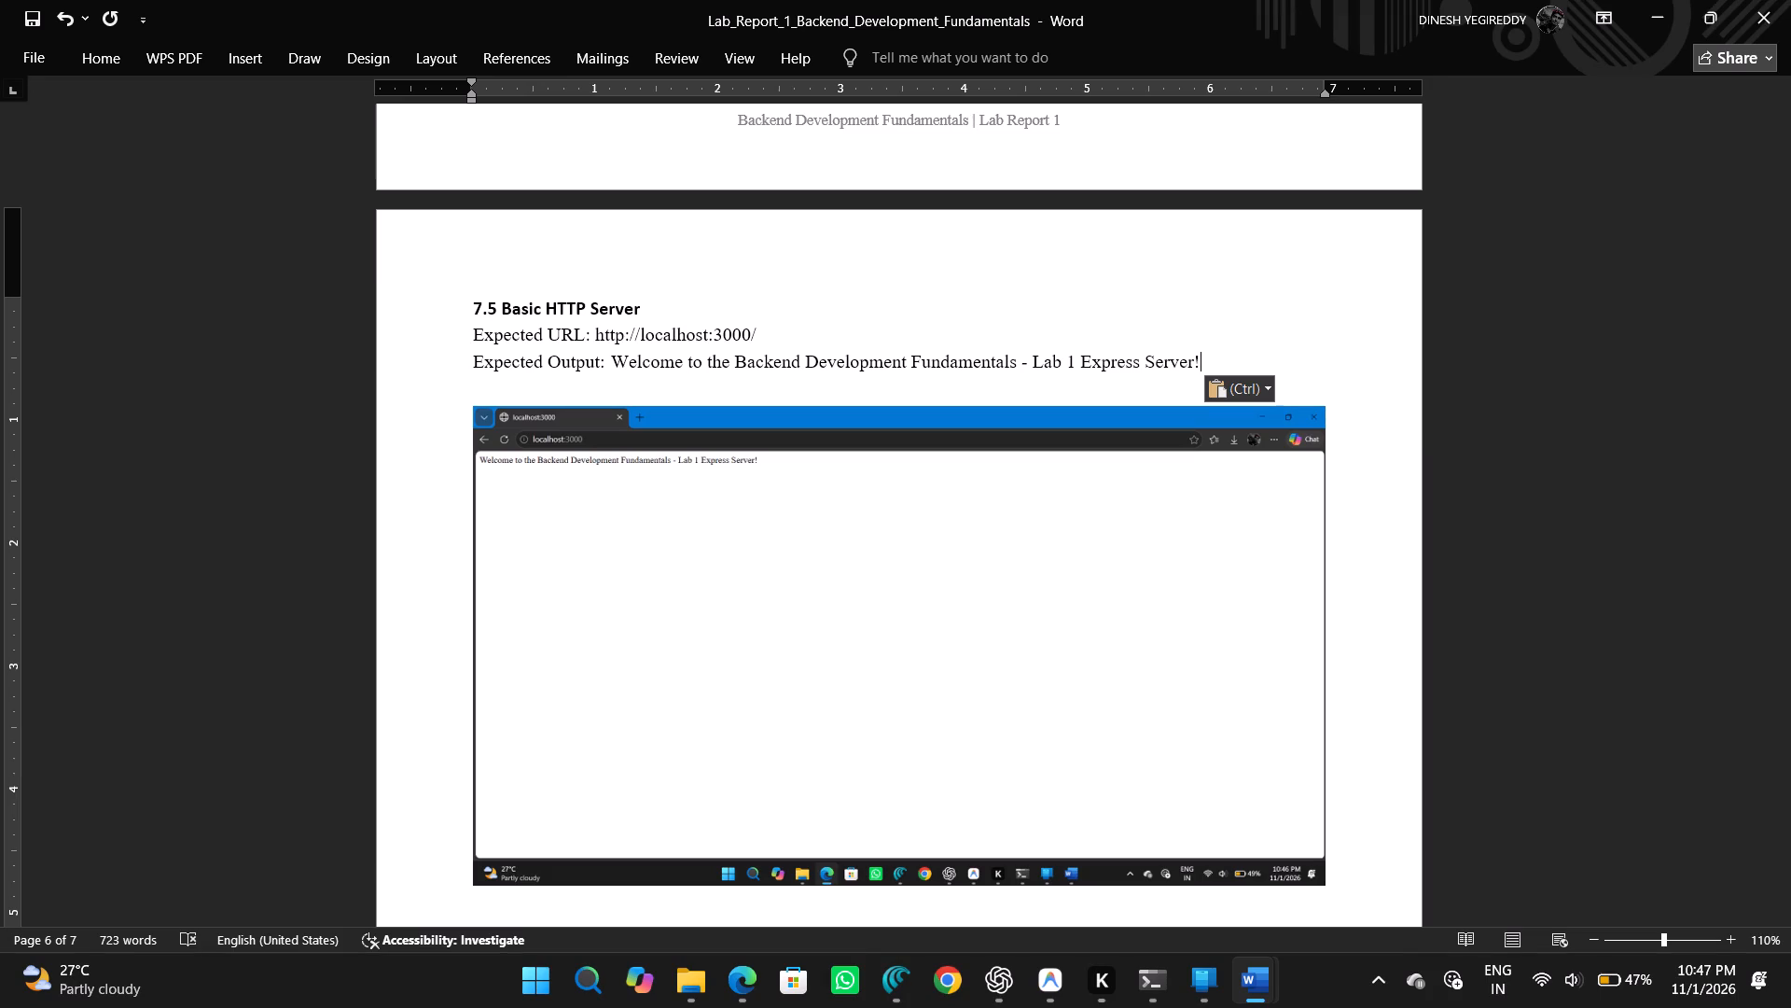
# Review the lab report's earlier sections back to the title page, then the start of the Output Screenshots section.
pyautogui.scroll(8, 604, 366)
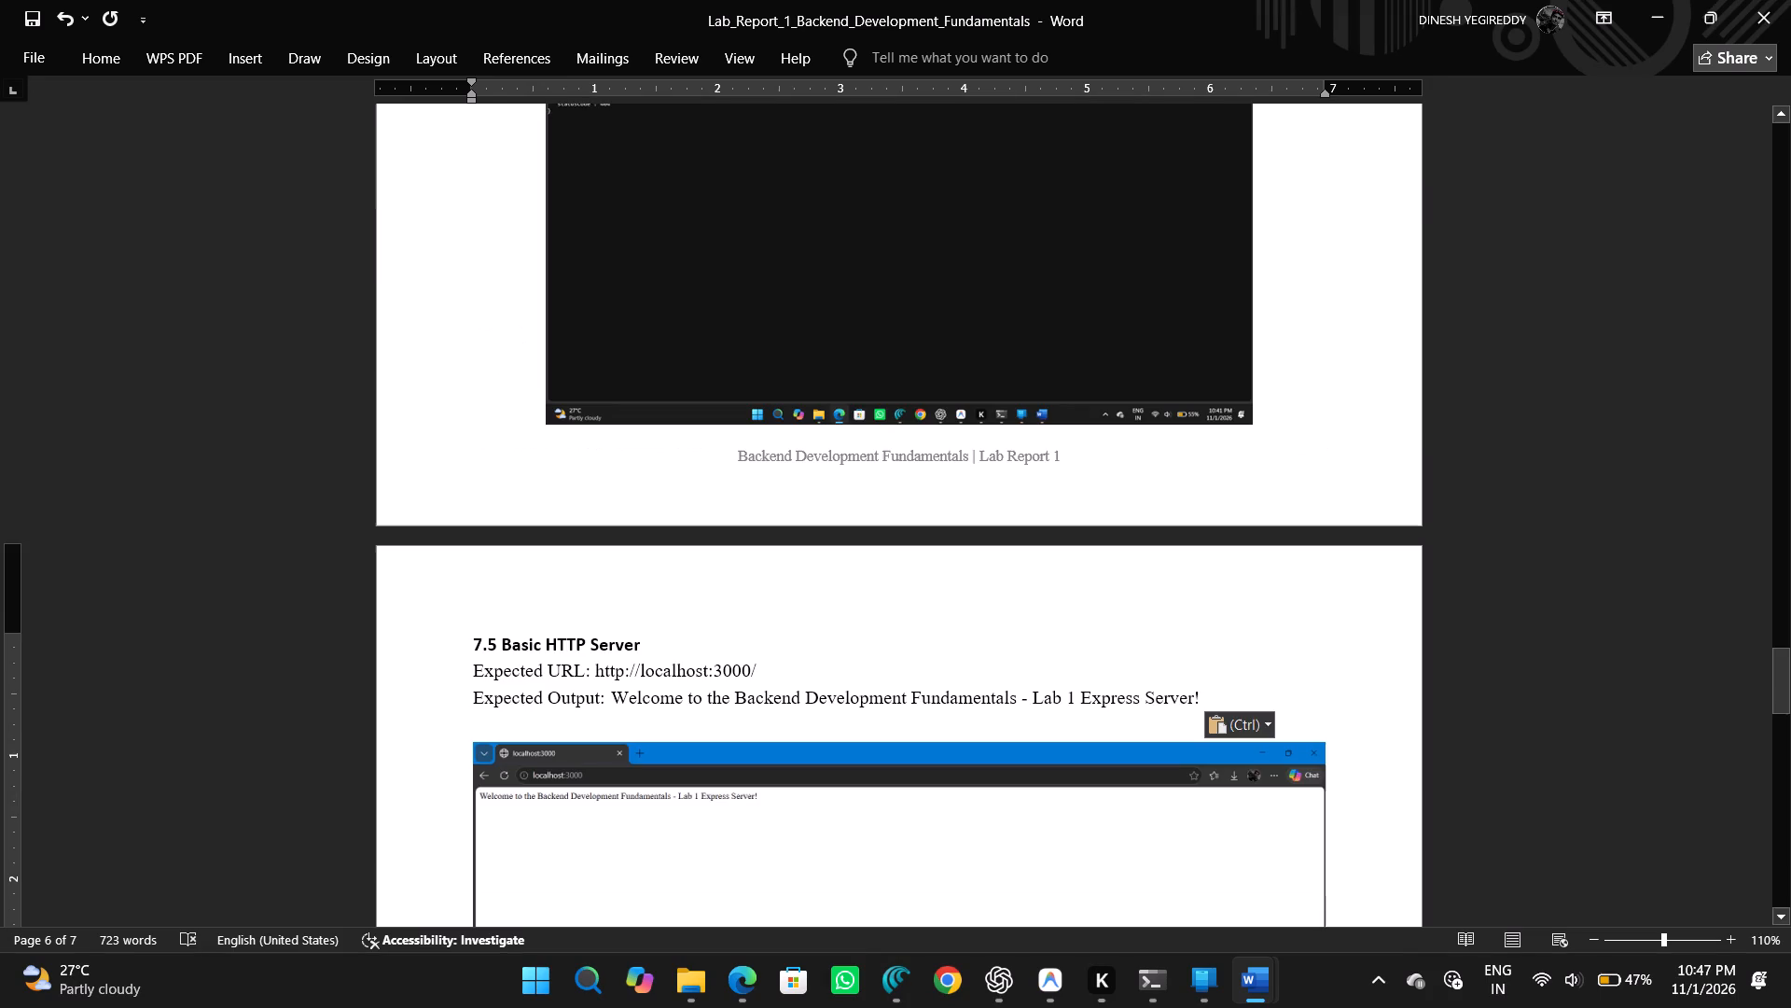
pyautogui.scroll(2, 604, 366)
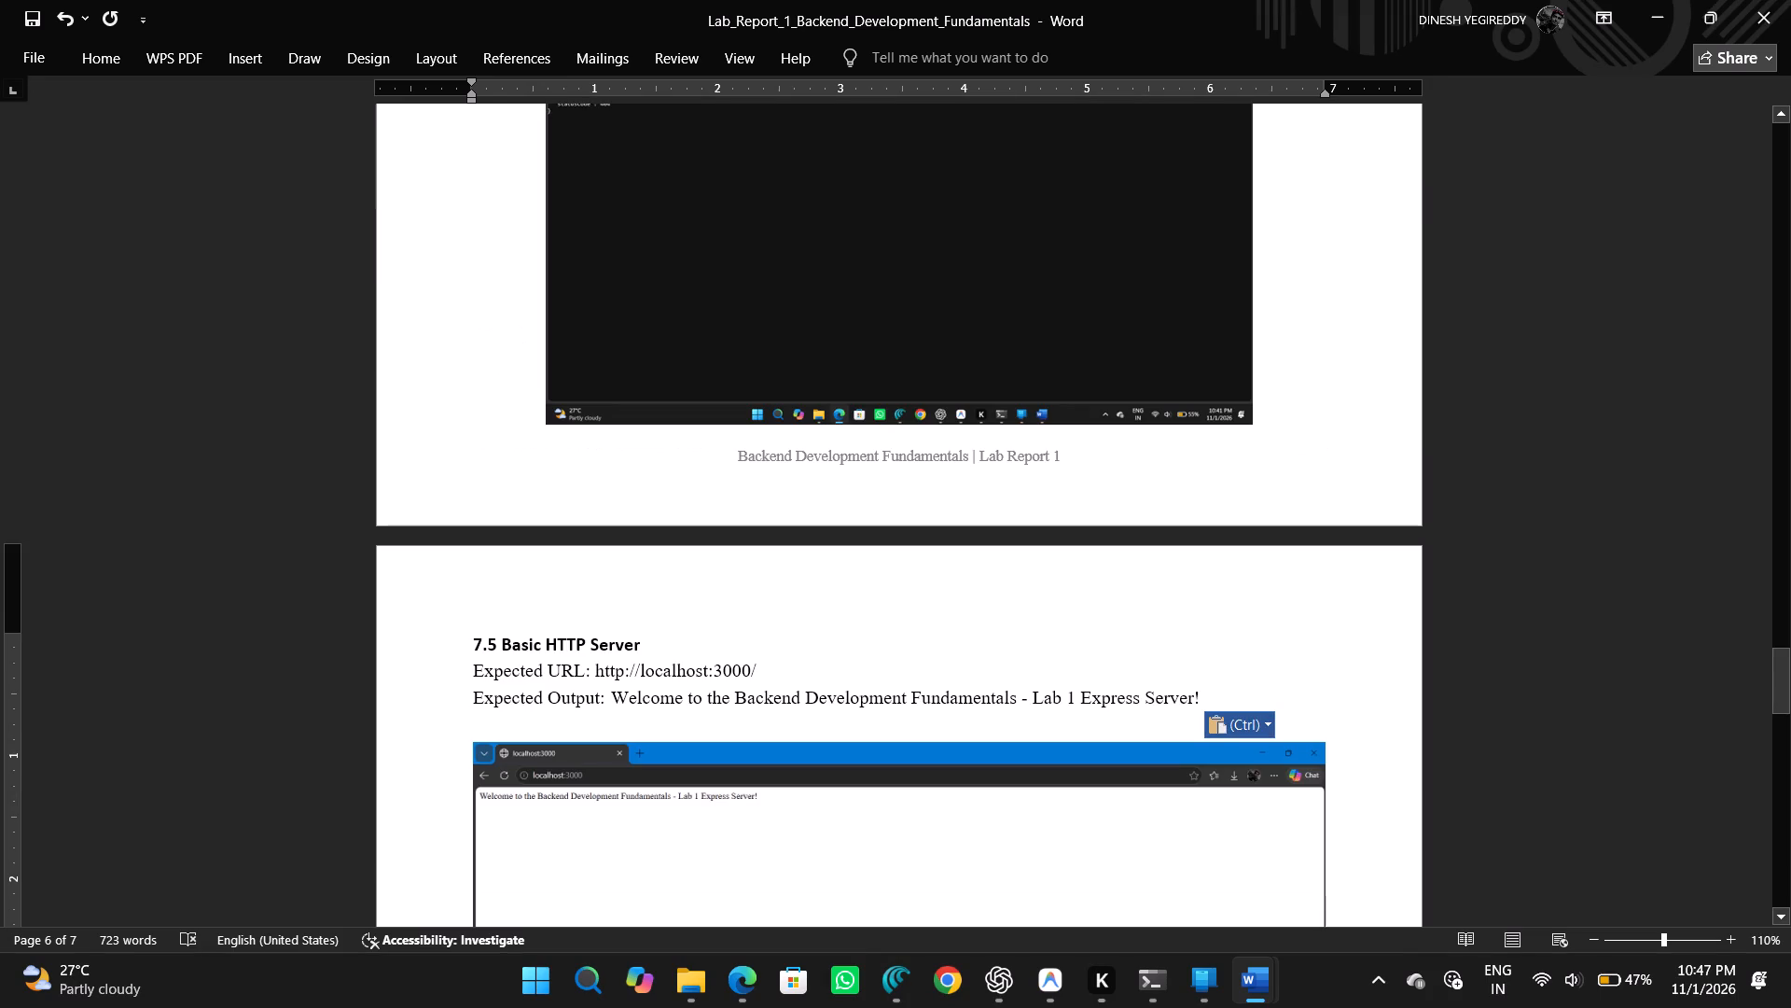
pyautogui.scroll(4, 604, 366)
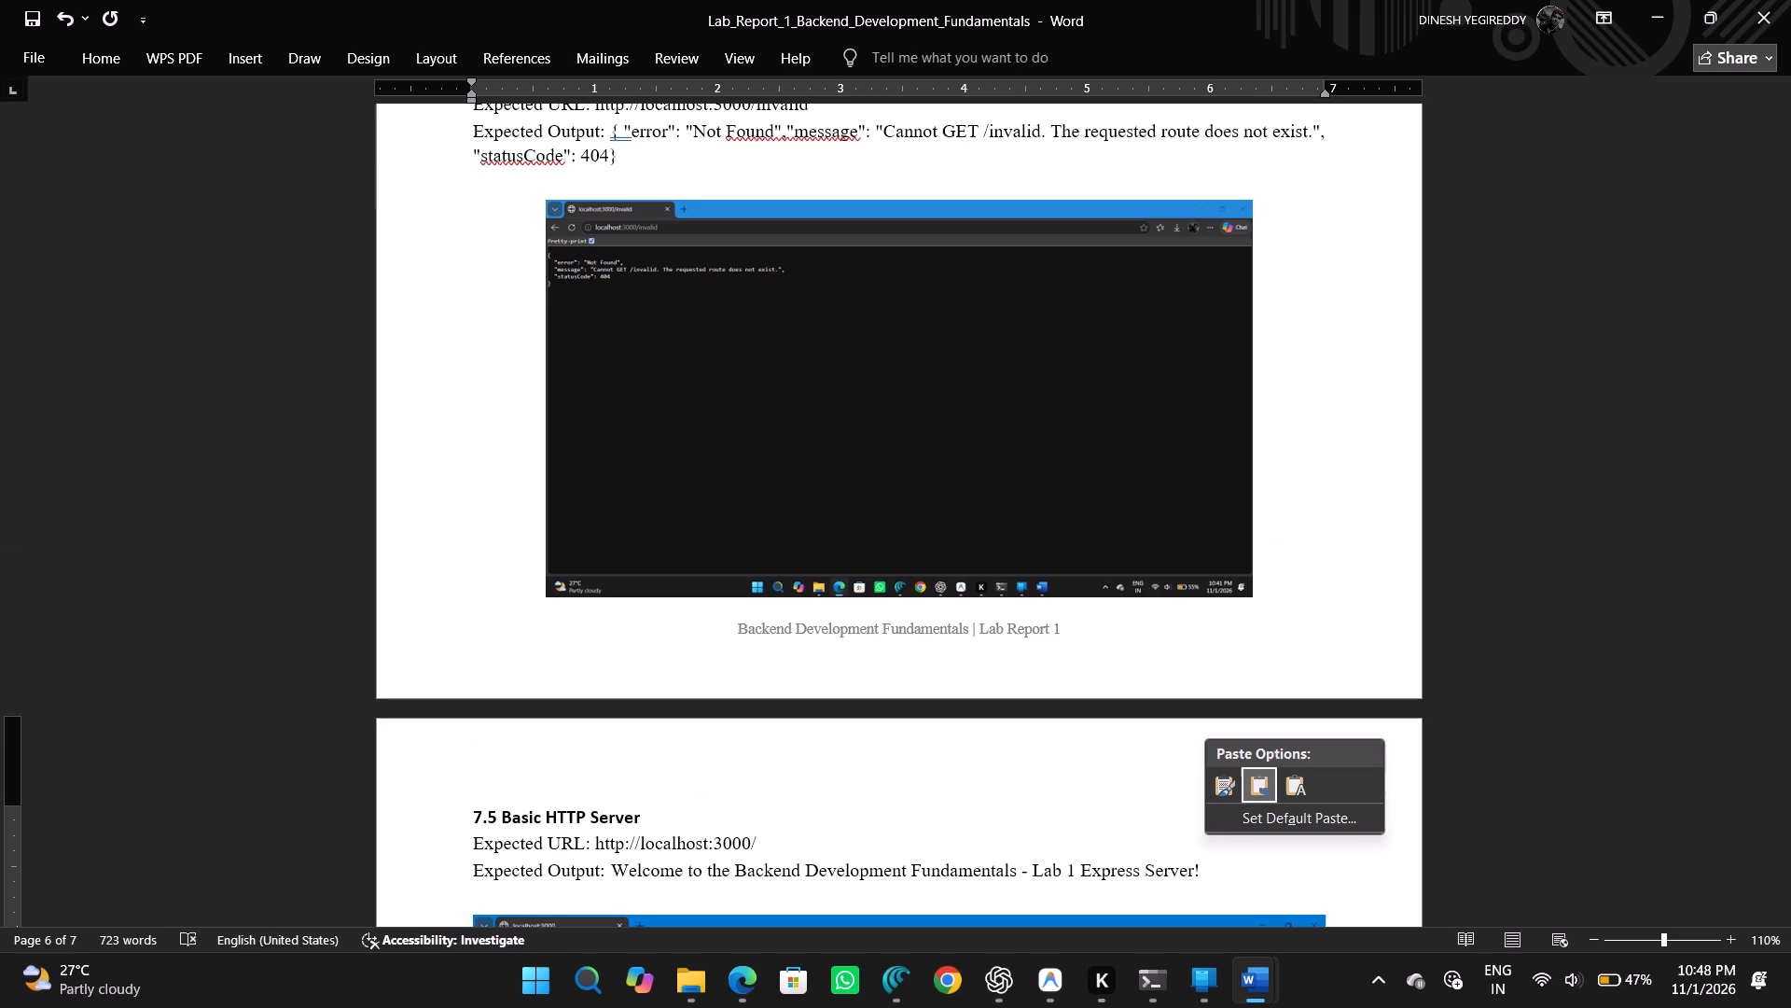
pyautogui.scroll(1, 604, 366)
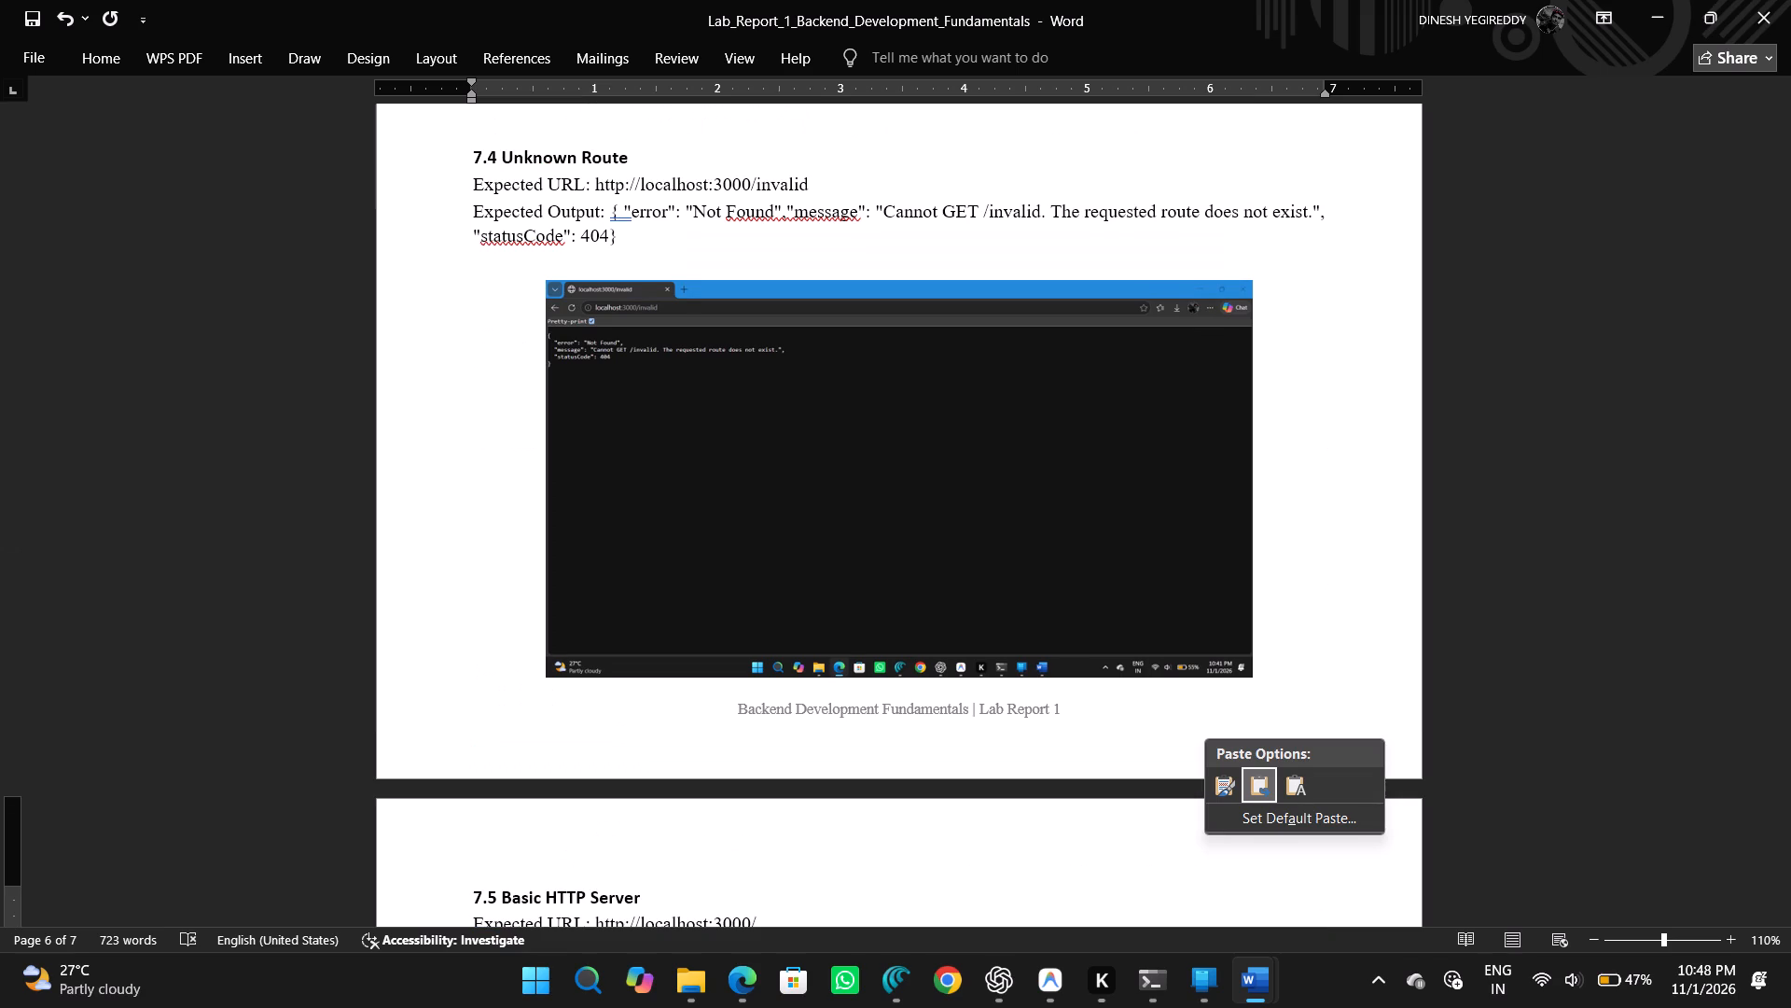
pyautogui.scroll(3, 750, 373)
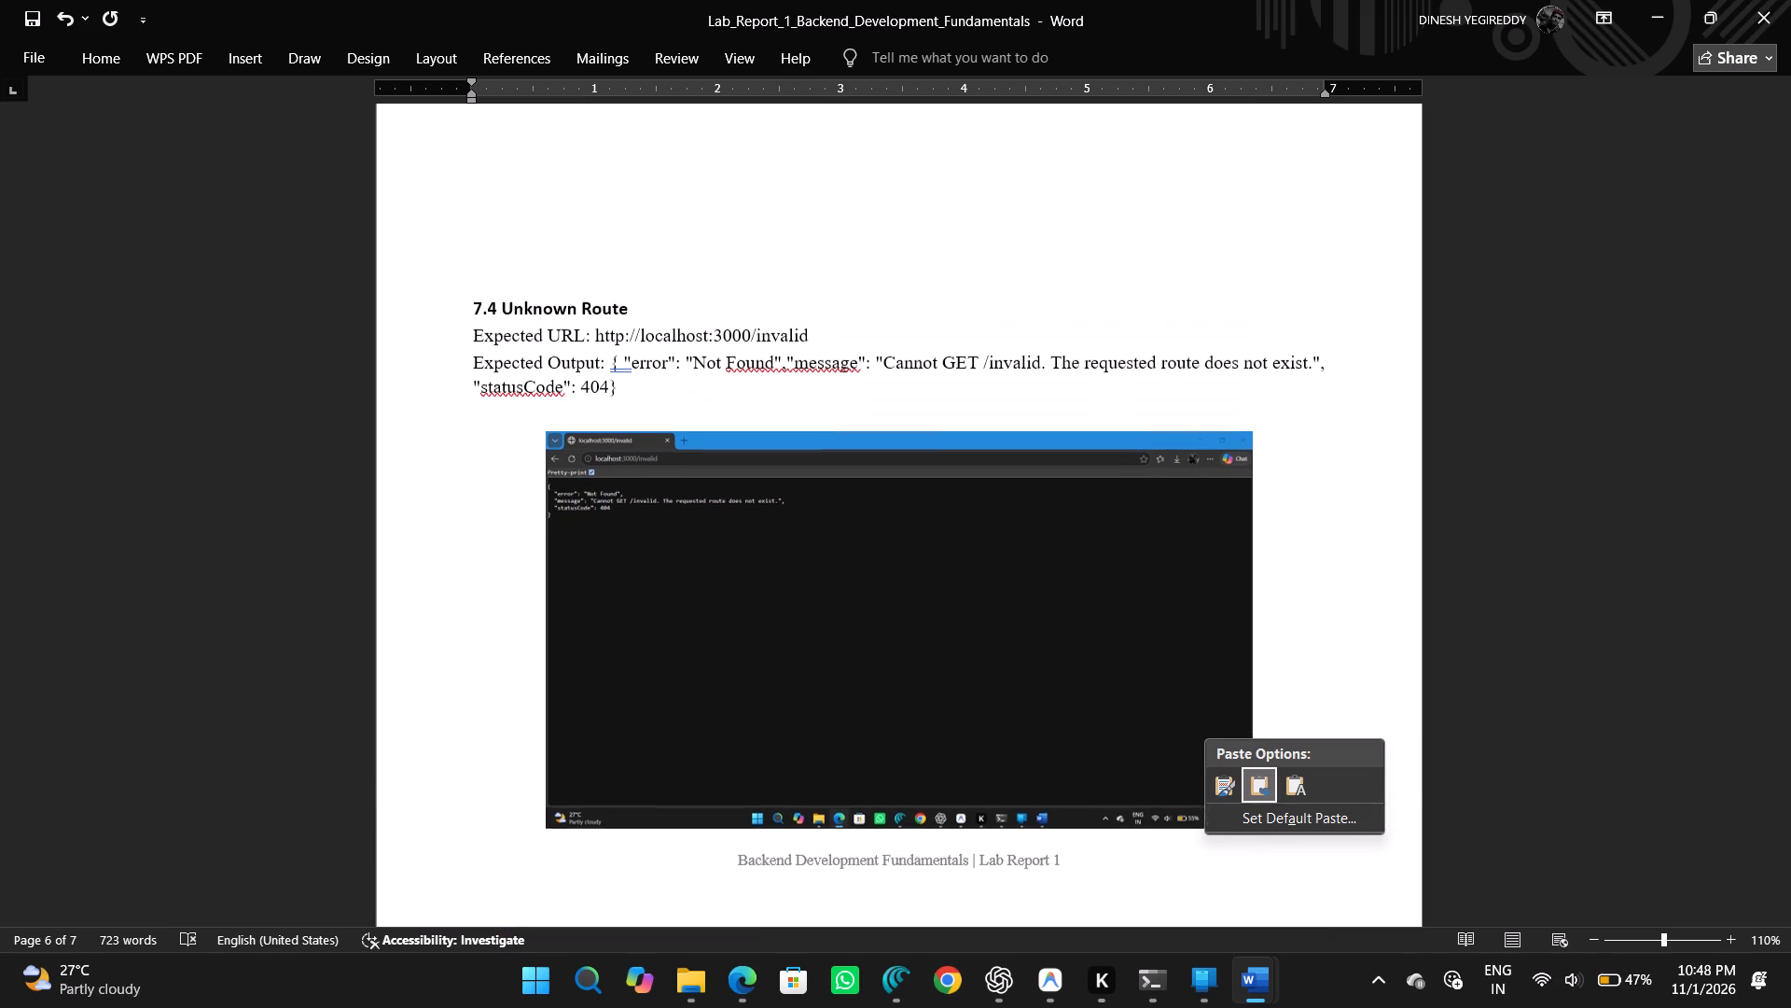
pyautogui.scroll(6, 750, 373)
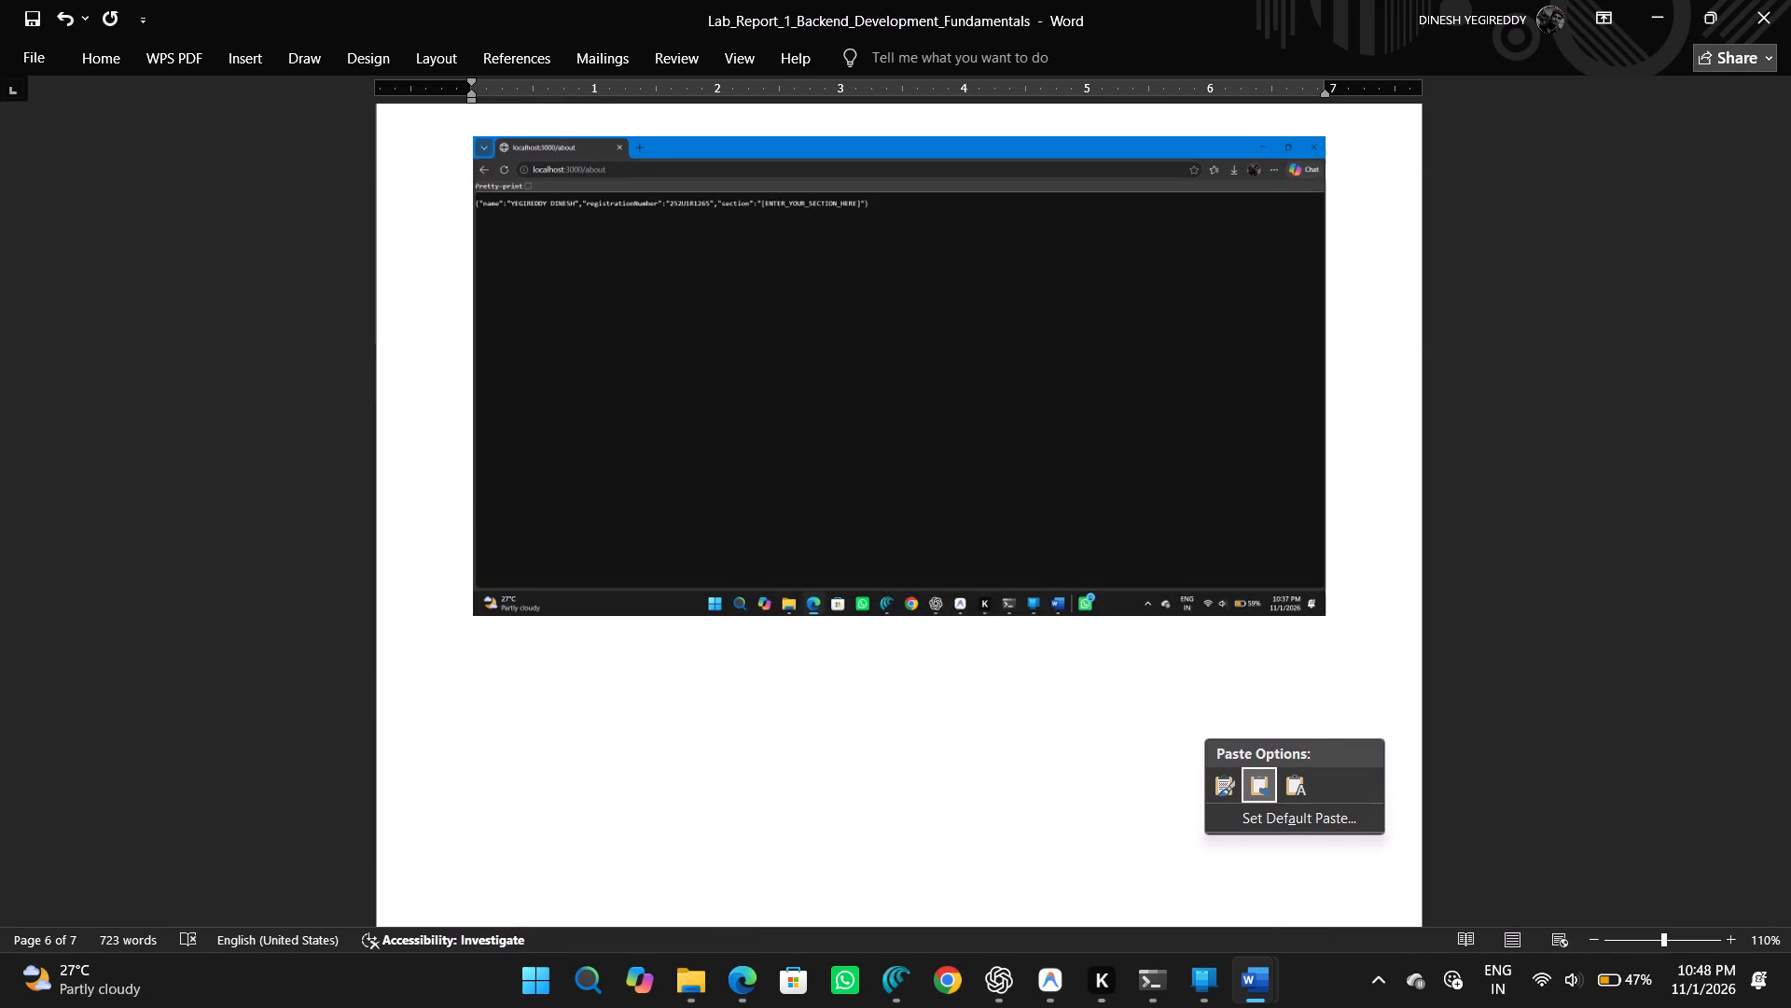
pyautogui.scroll(4, 750, 373)
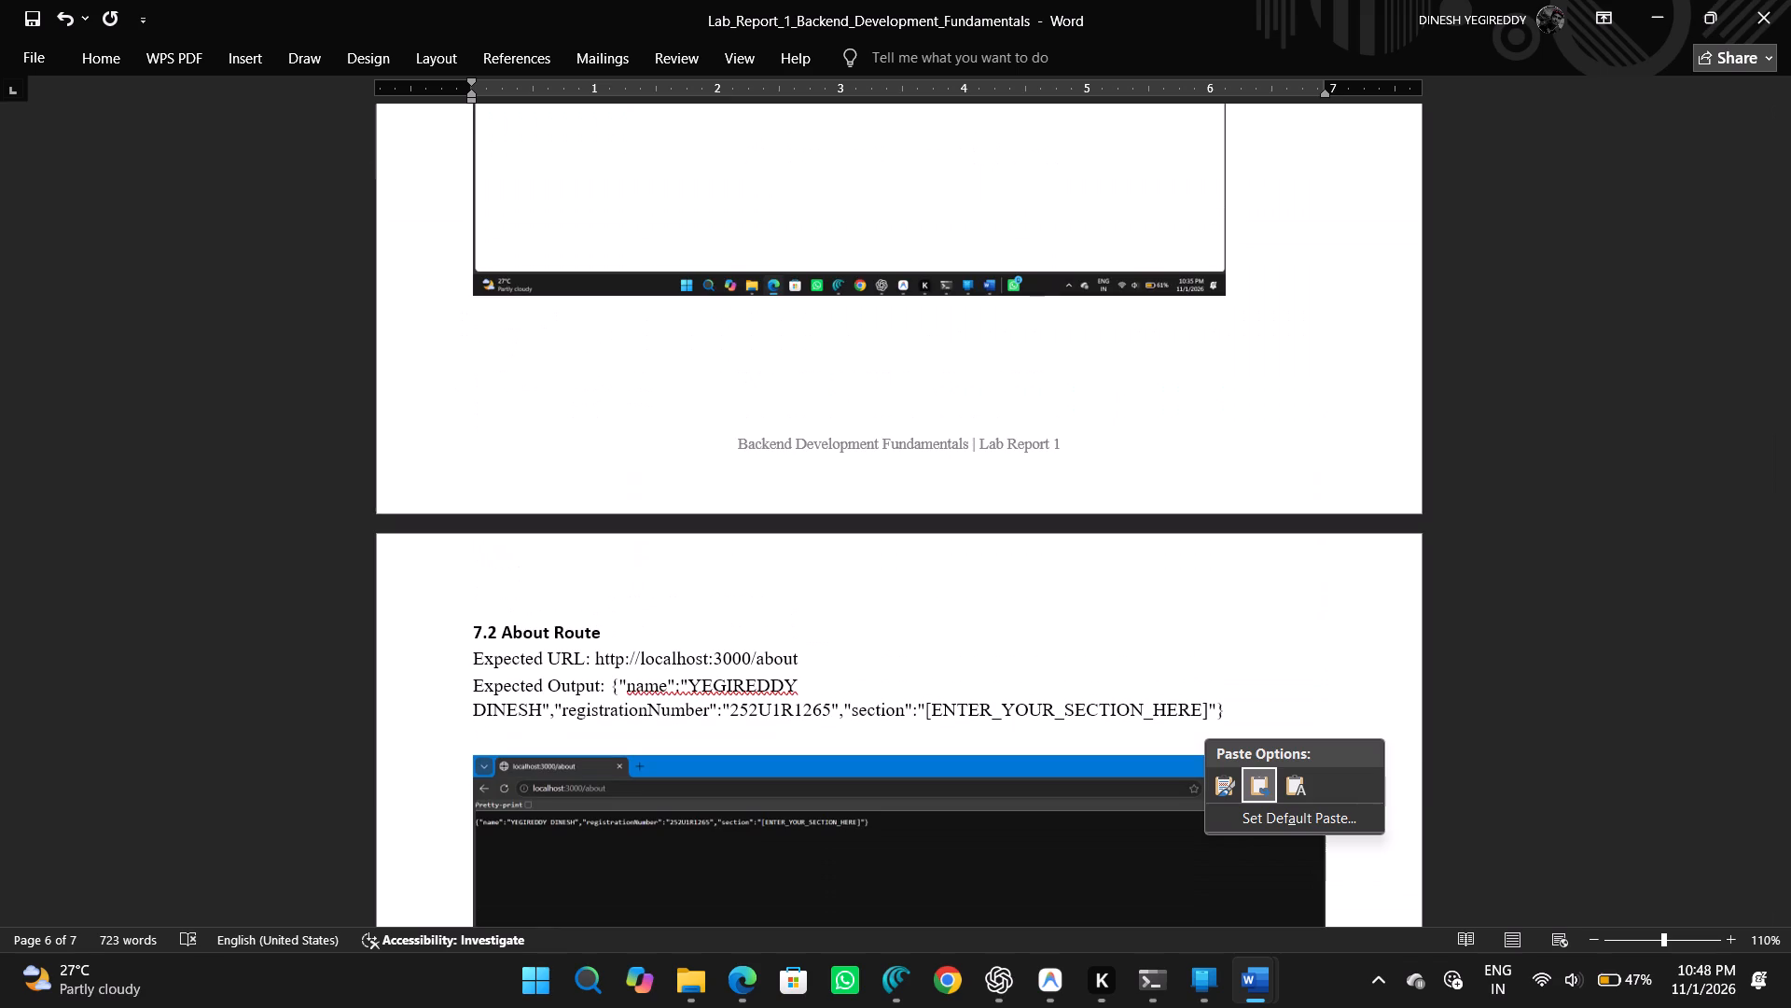
pyautogui.scroll(13, 750, 373)
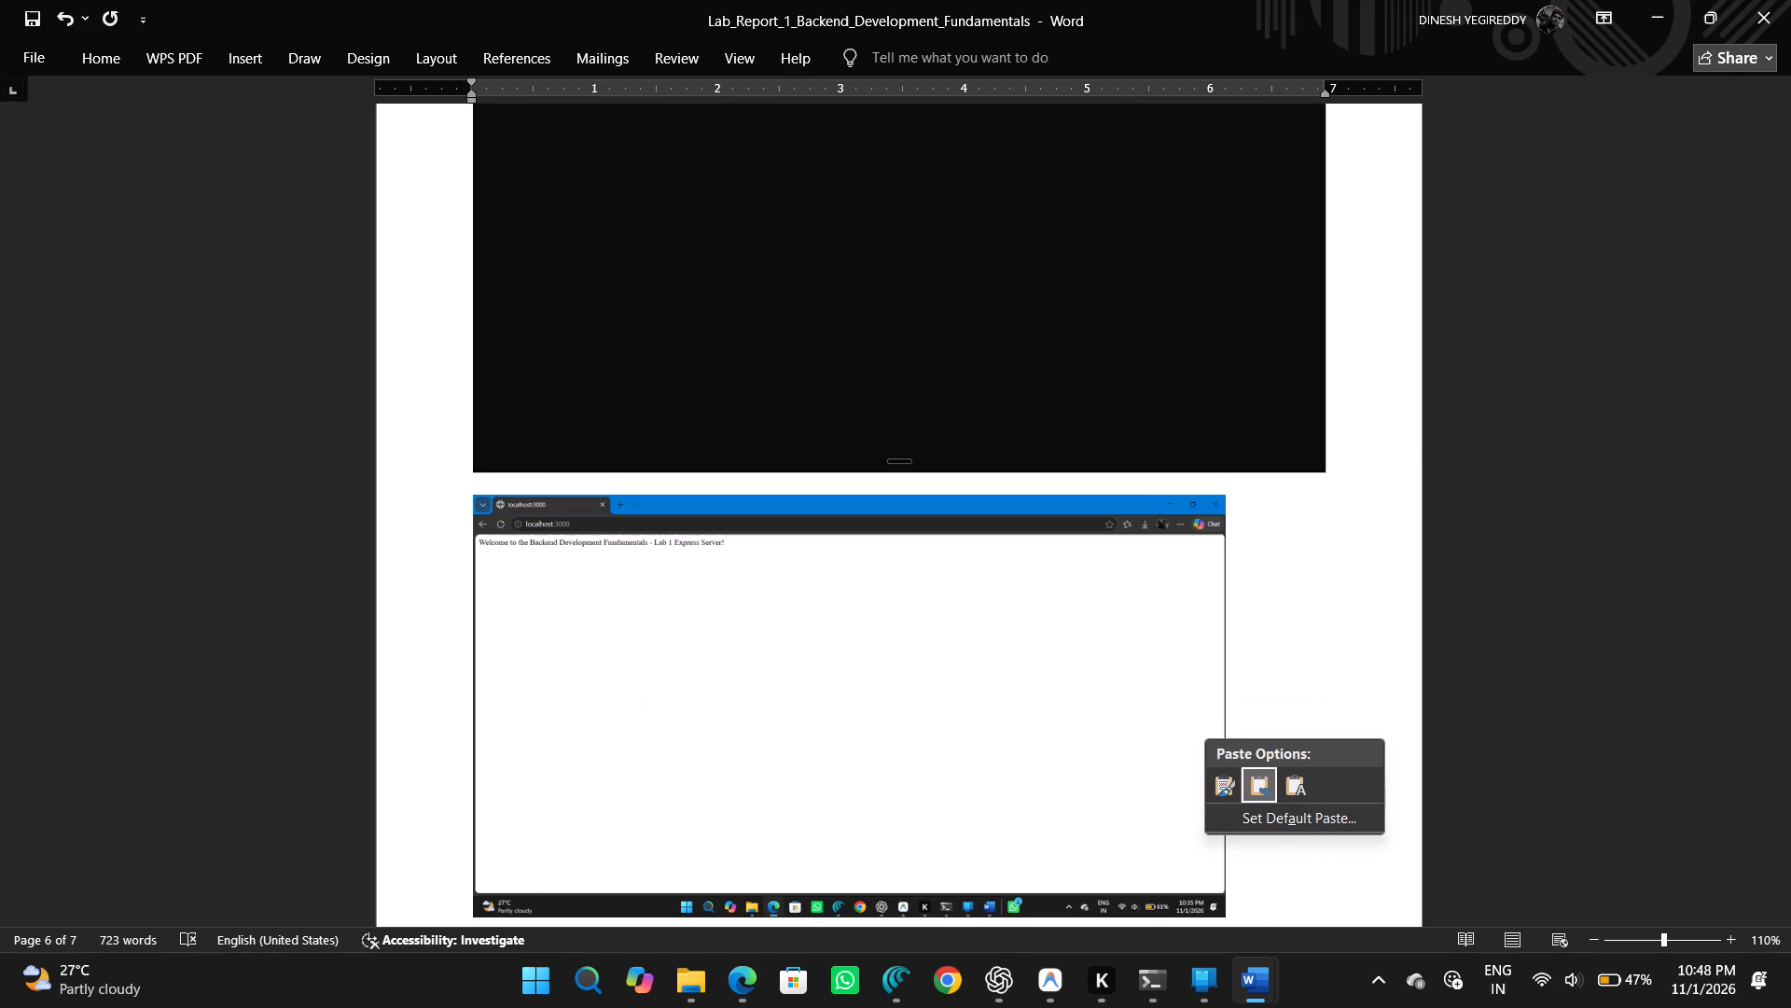
pyautogui.scroll(9, 750, 373)
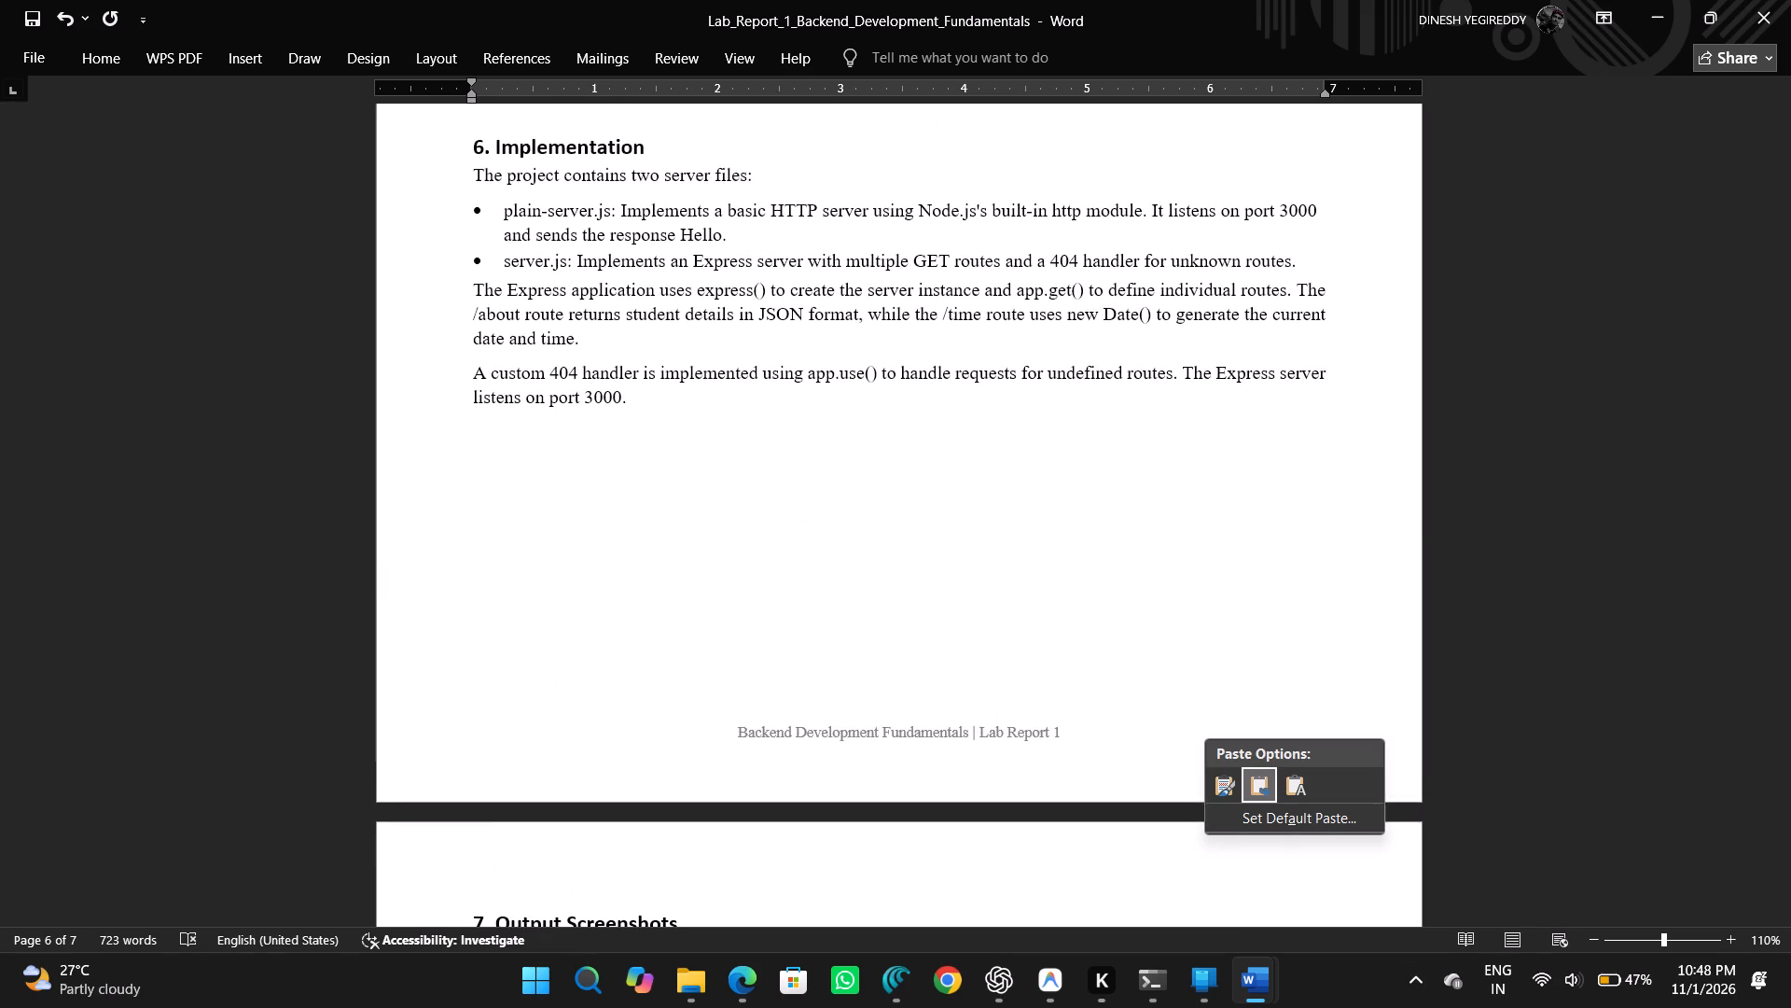
pyautogui.scroll(4, 750, 373)
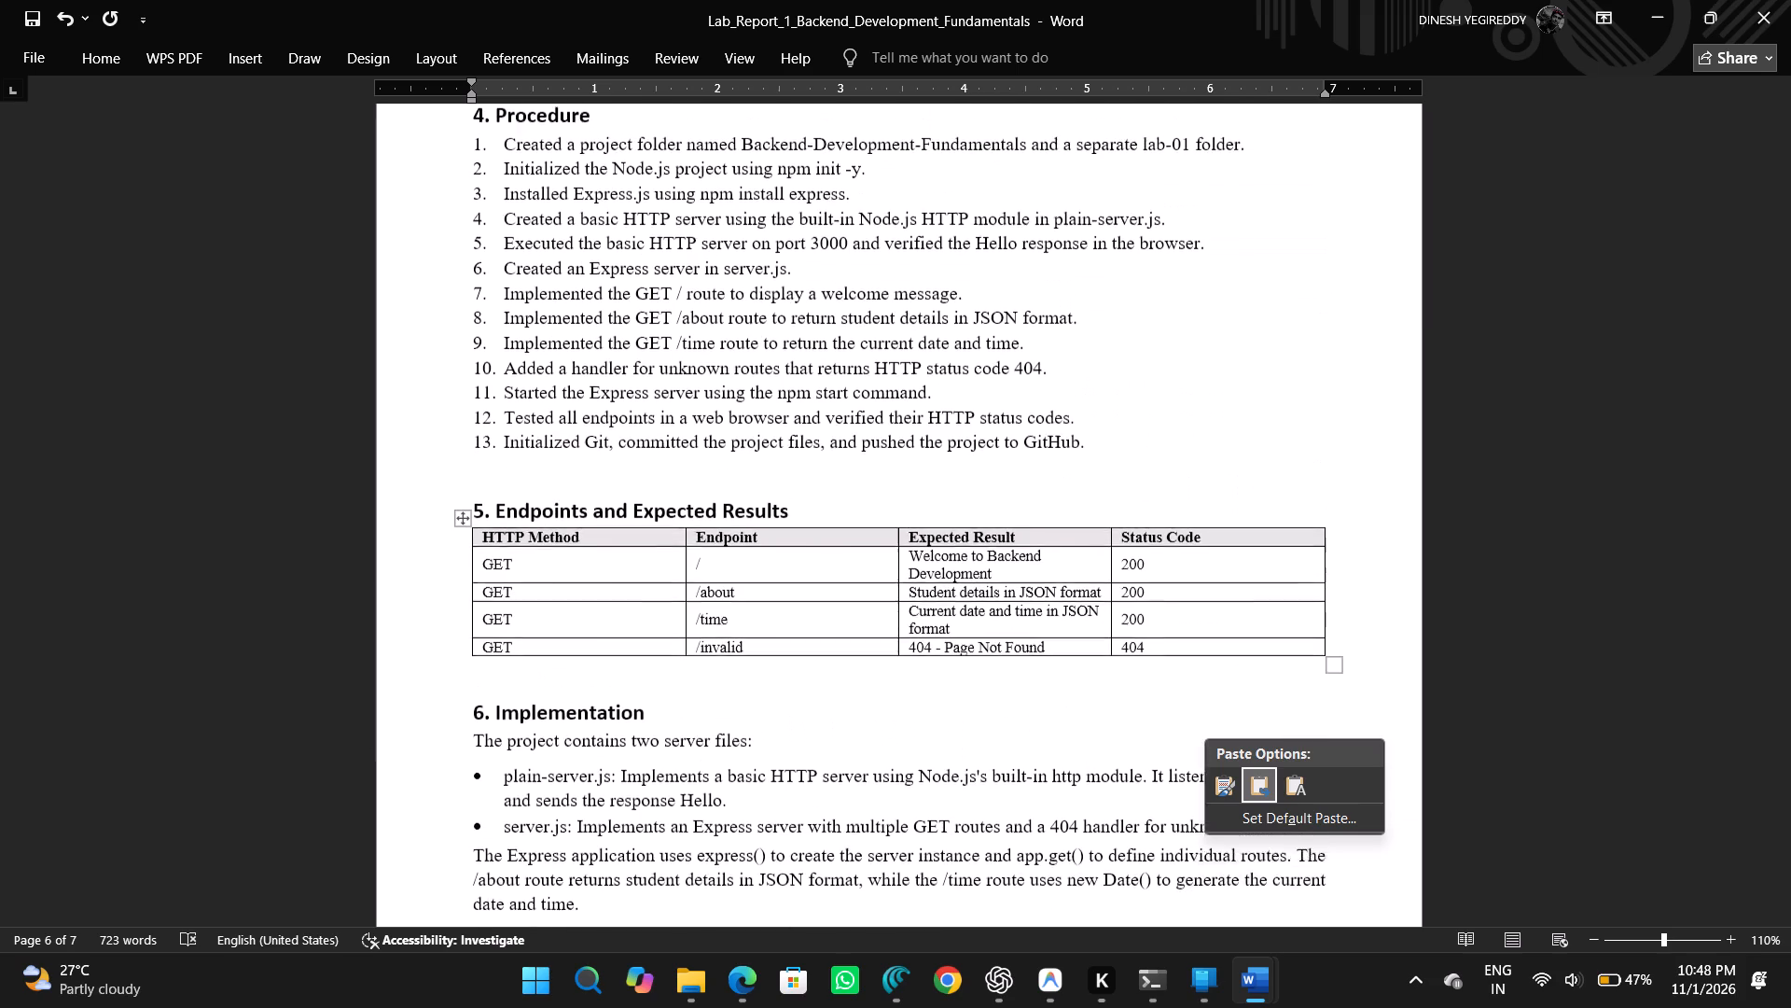
pyautogui.scroll(9, 750, 373)
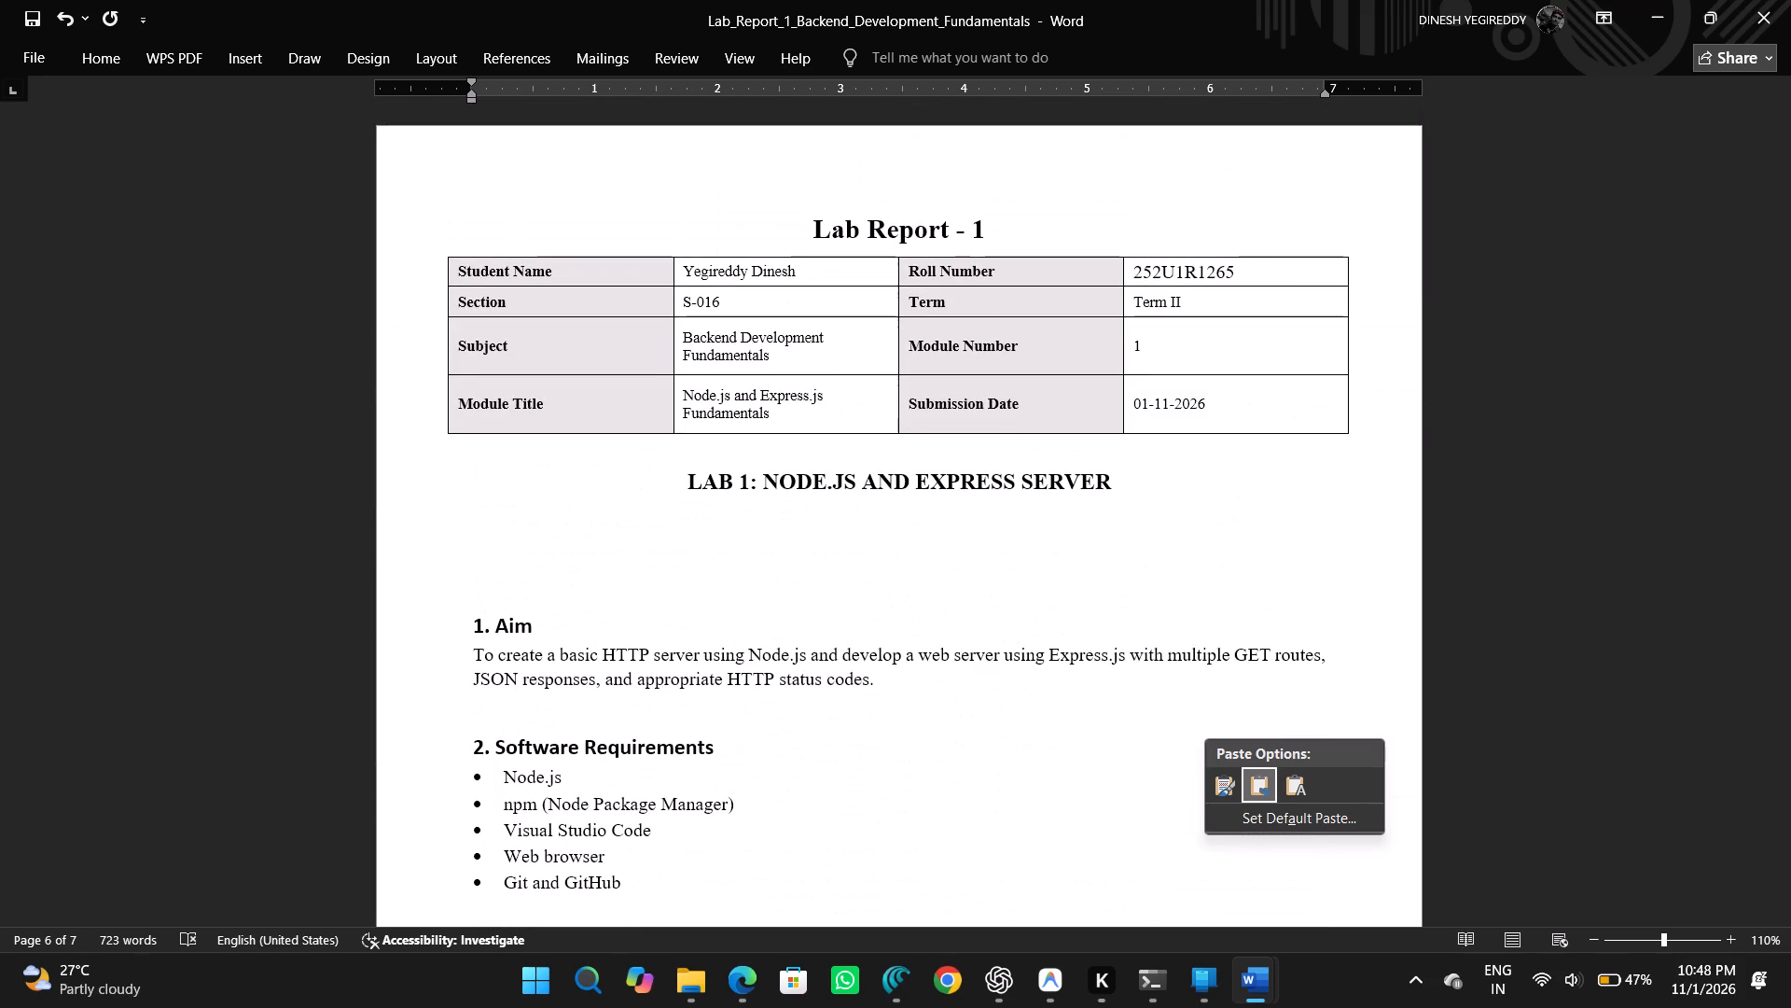
pyautogui.scroll(-4, 750, 373)
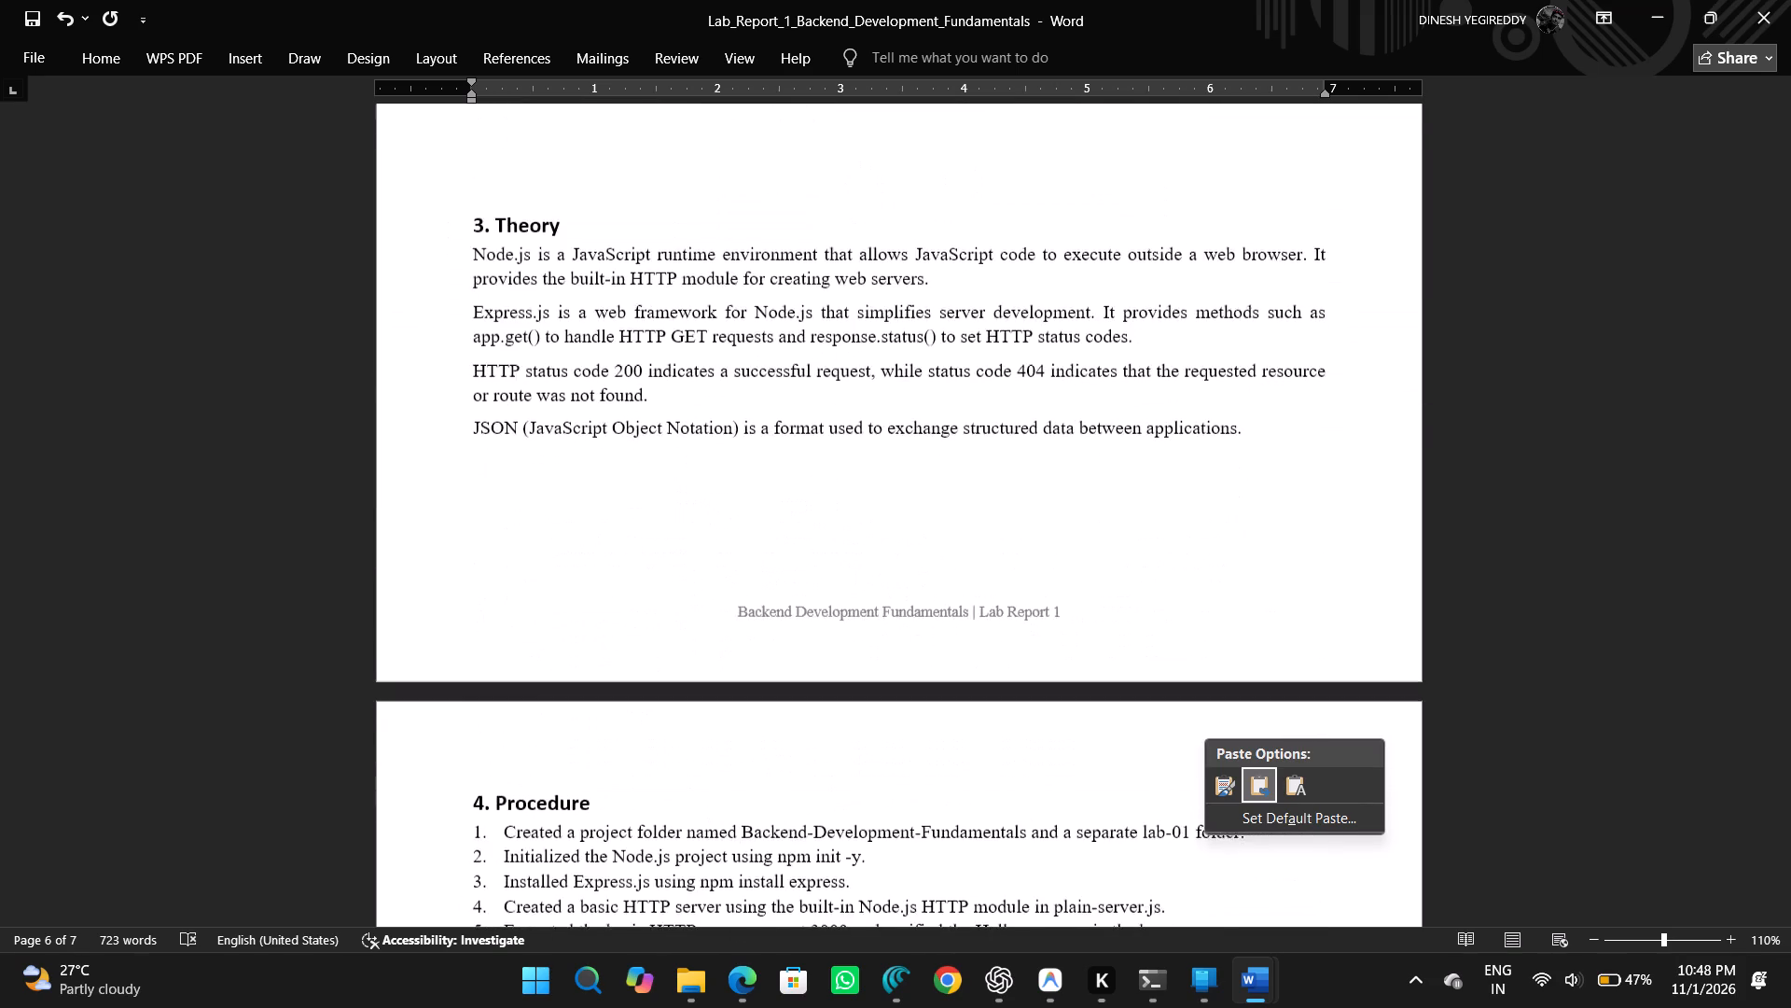
pyautogui.scroll(-6, 750, 373)
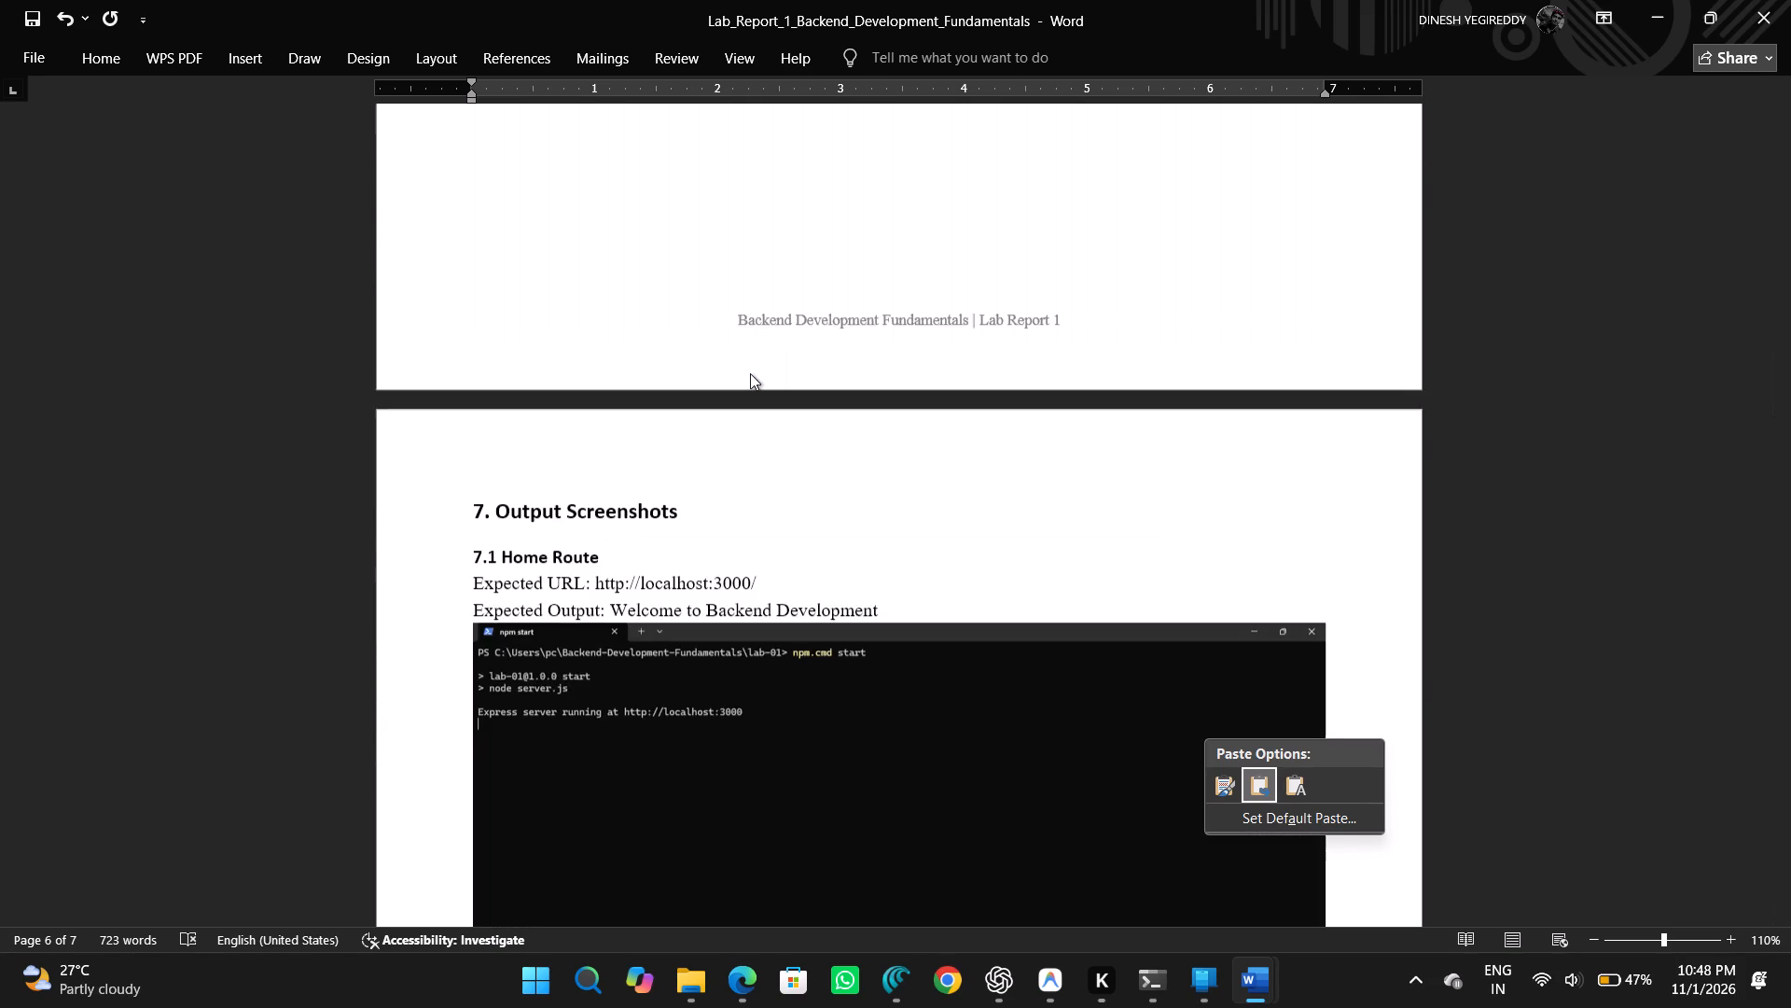
# Check the localhost:3000 page in Edge and replace section 7.1's Expected Output in Word with "Welcome to the Backend Development Fundamentals - Lab 1 Express Server!".
pyautogui.scroll(-1, 750, 373)
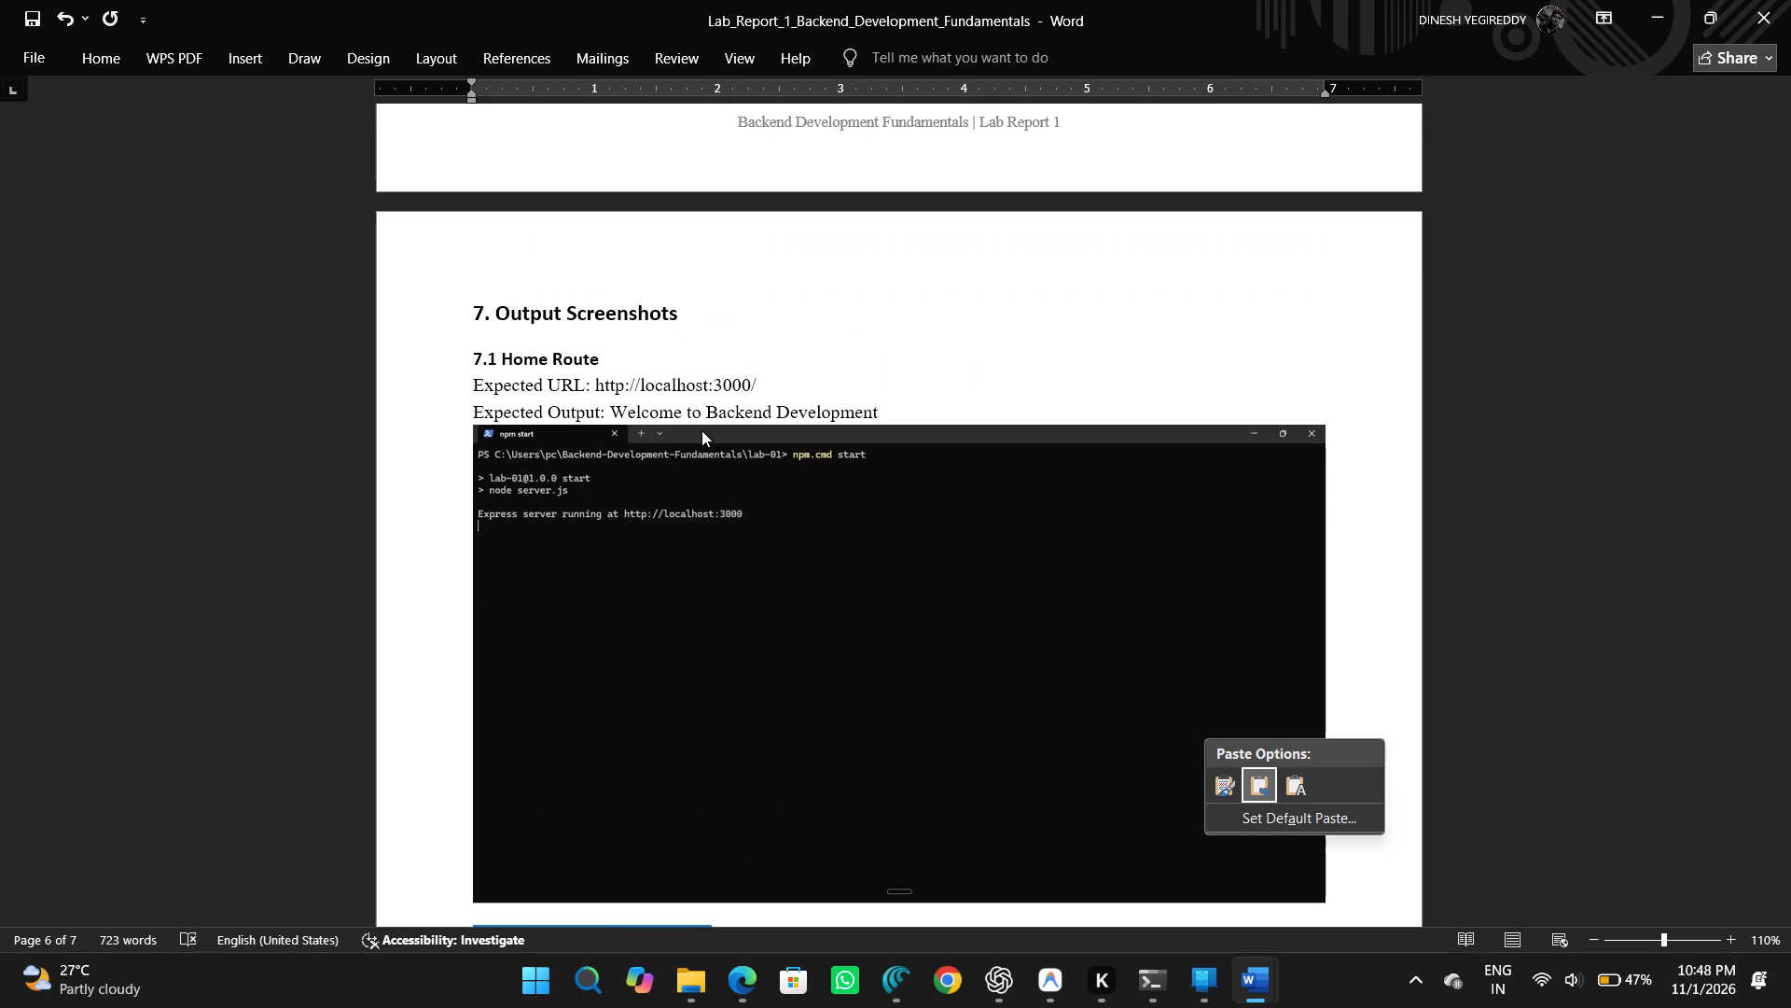
pyautogui.scroll(-3, 701, 430)
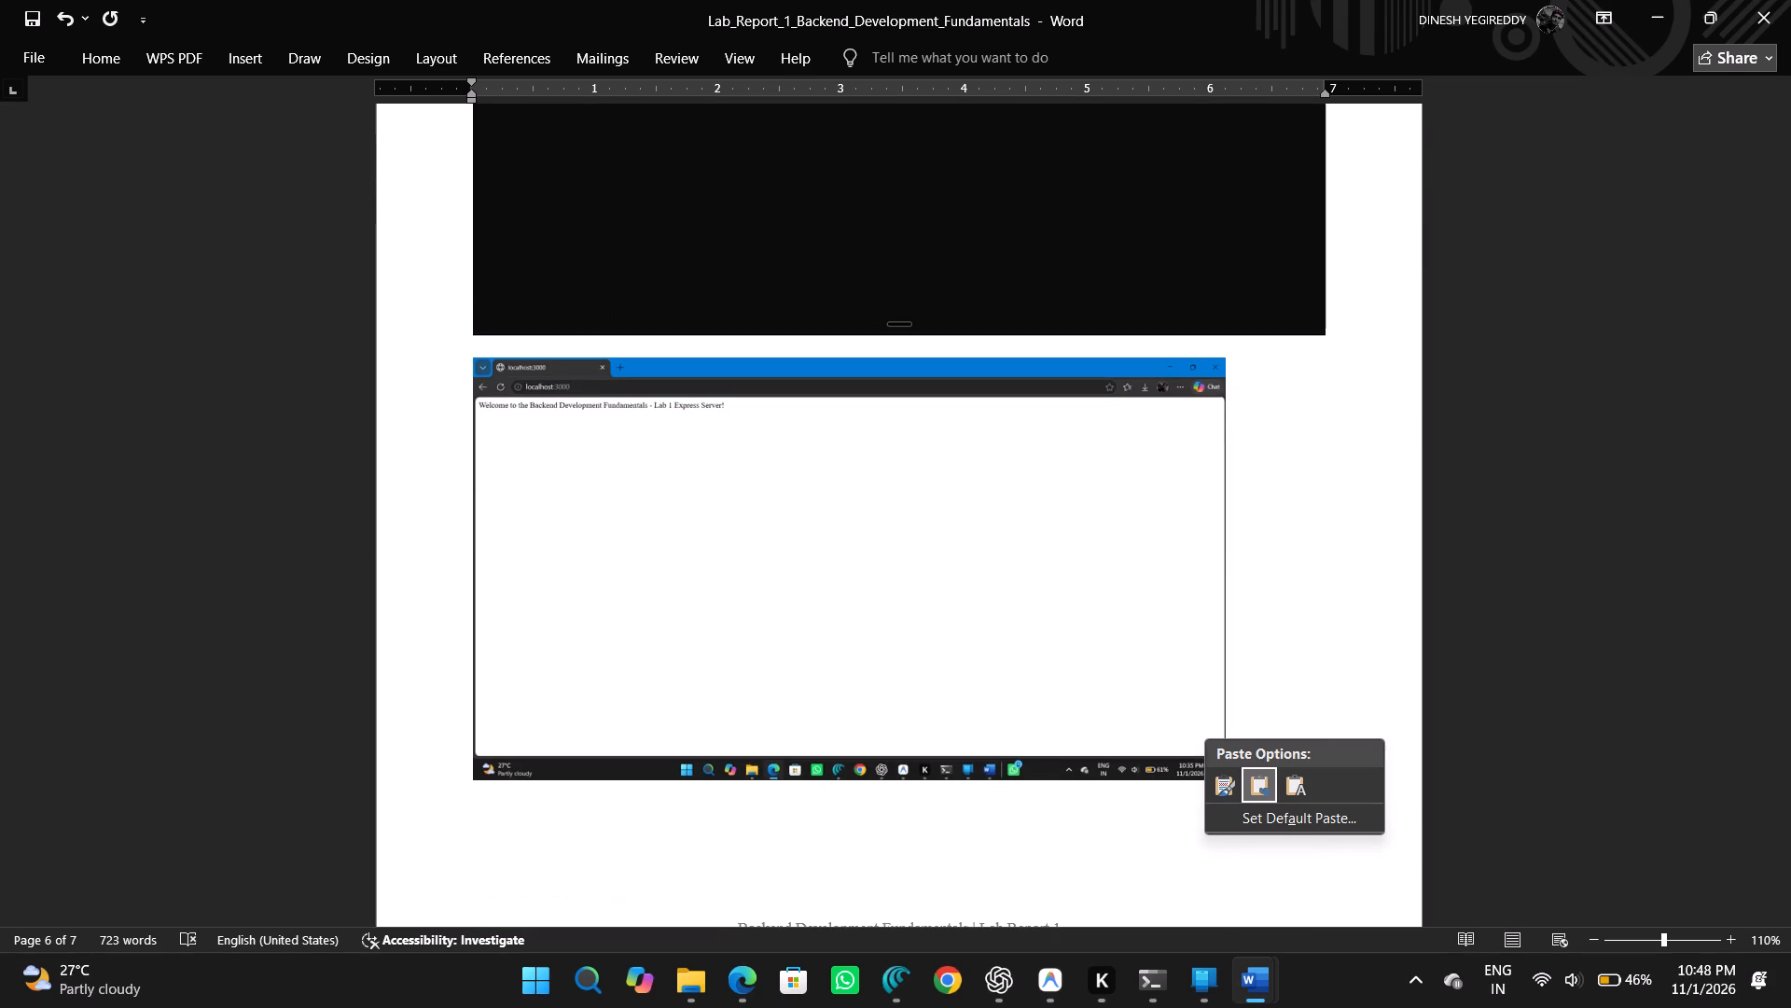
pyautogui.hotkey('alt', 'Tab')
pyautogui.hotkey('alt', 'Tab')
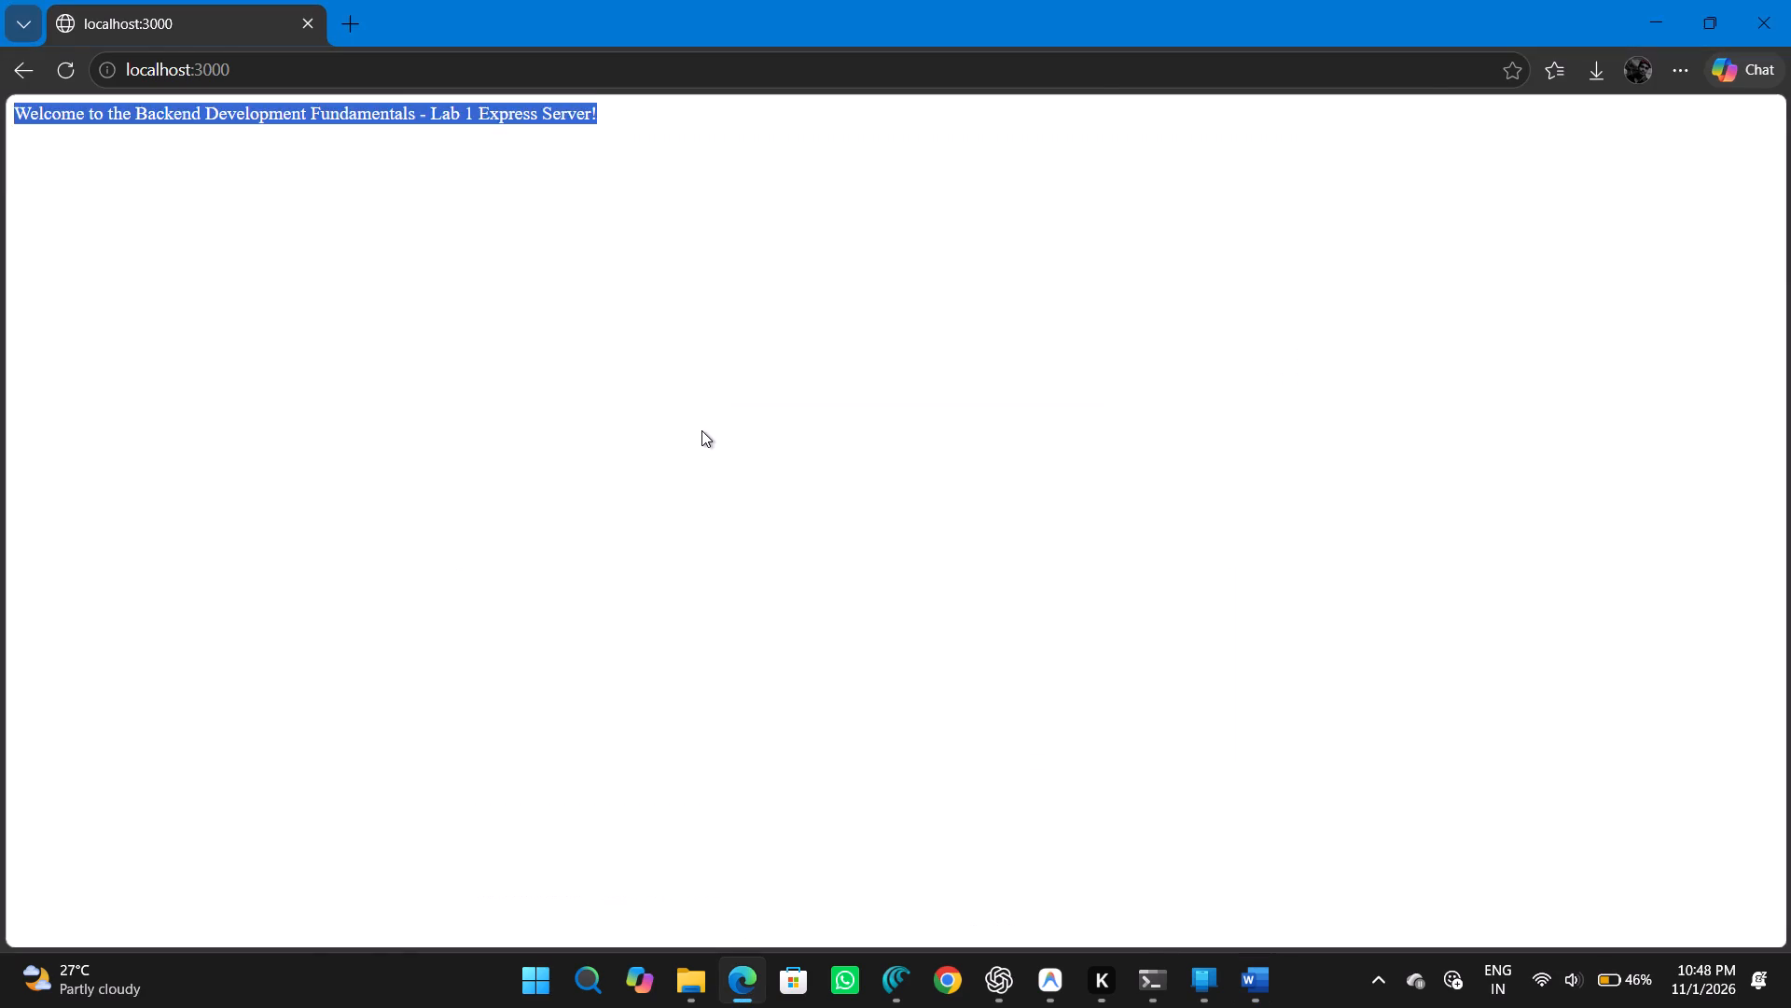
pyautogui.scroll(1, 743, 315)
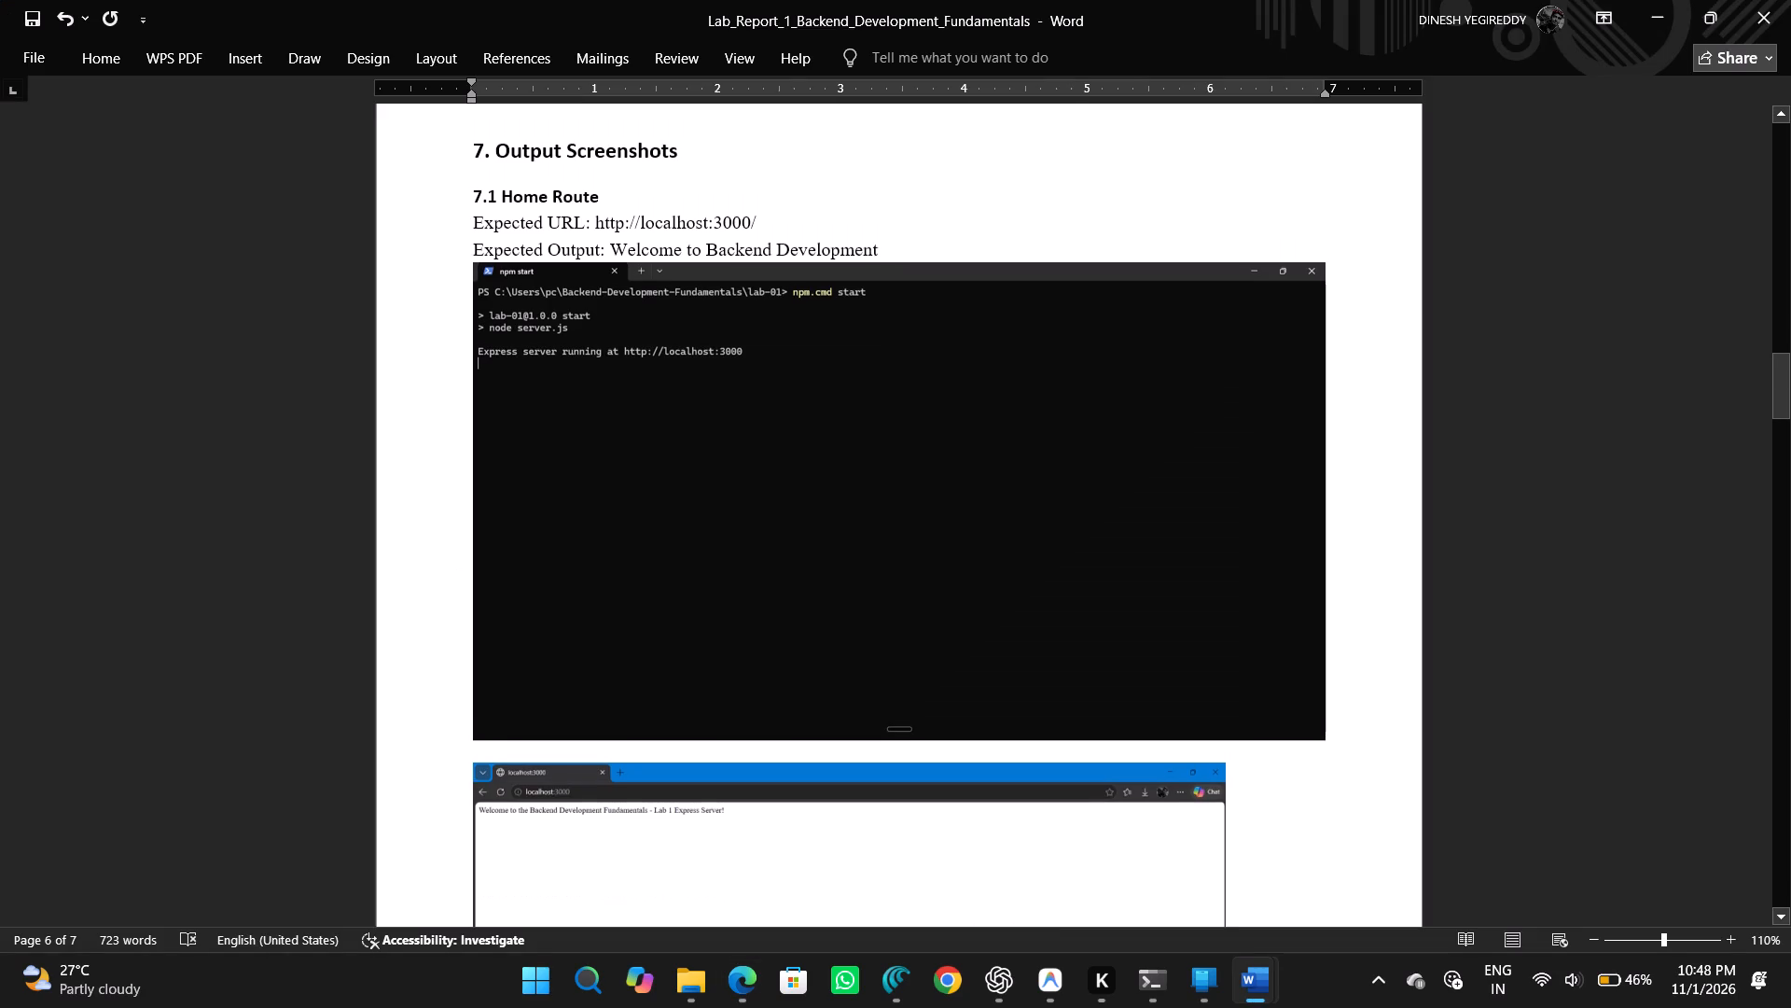
pyautogui.moveTo(892, 256); pyautogui.dragTo(624, 244)
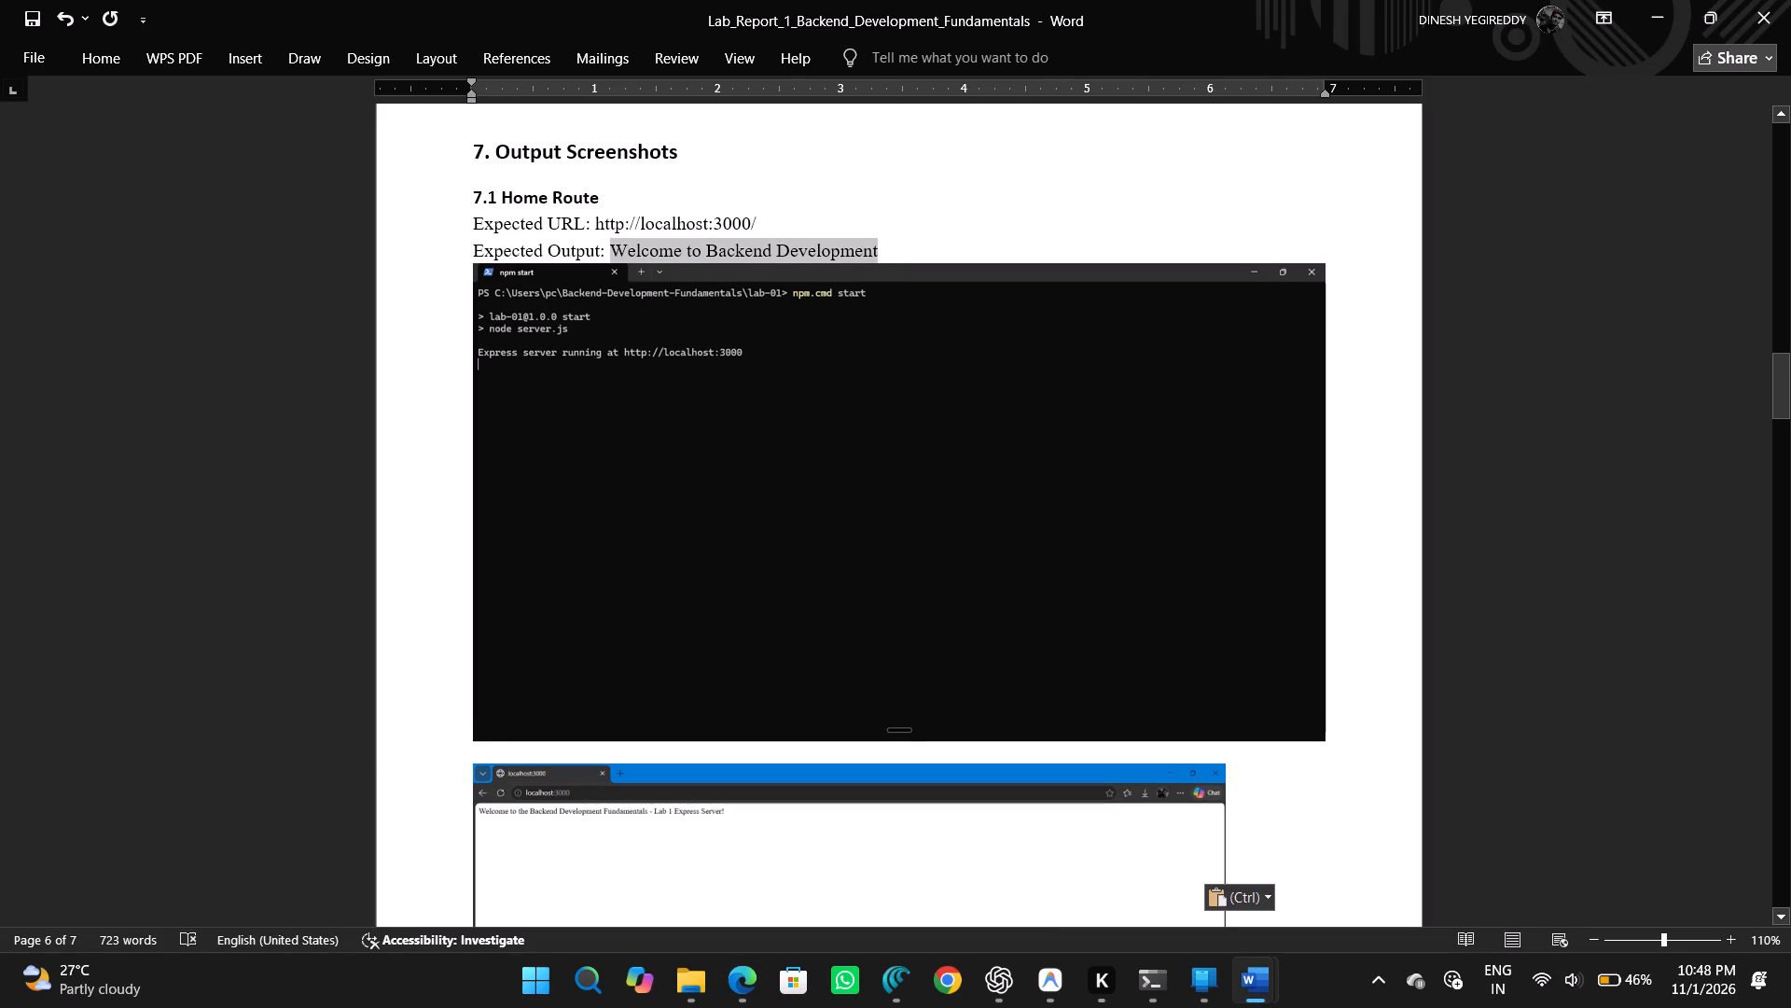
pyautogui.hotkey('ctrl', 'v')
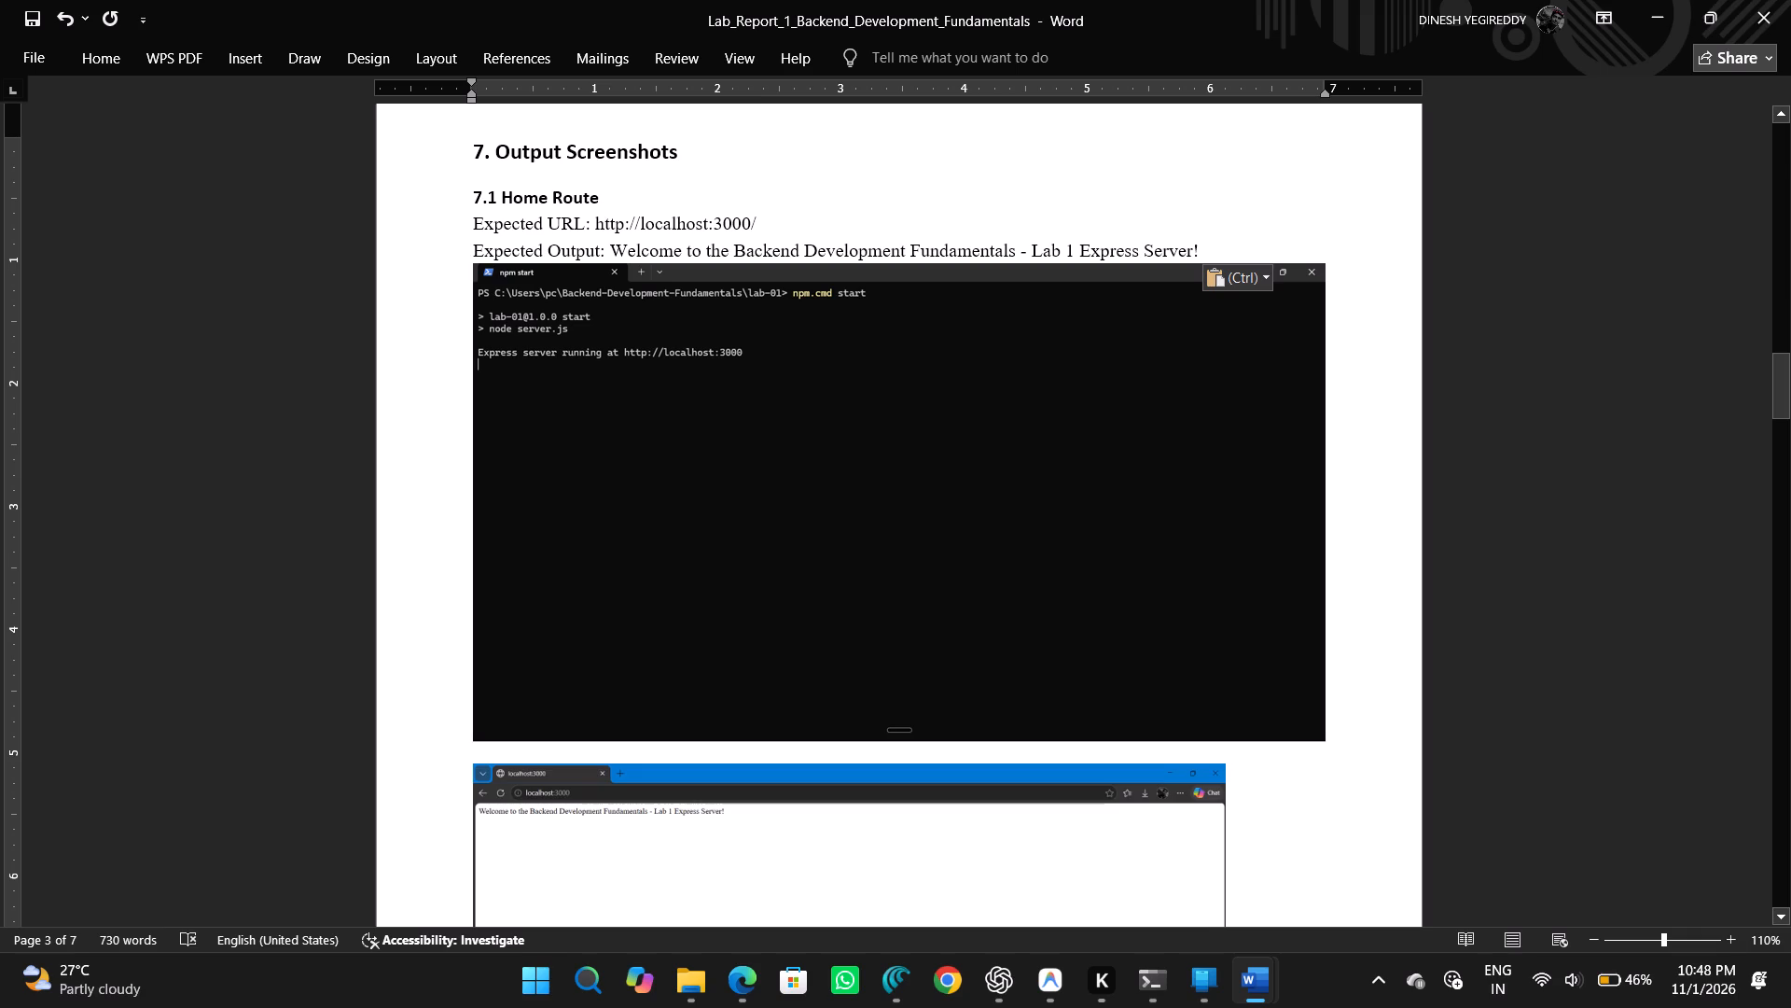
# Save the lab report as a PDF named bds_lab_1 in the Desktop > Assessments > Python folder.
pyautogui.scroll(-11, 982, 528)
pyautogui.scroll(-20, 982, 528)
pyautogui.scroll(-20, 982, 528)
pyautogui.scroll(-7, 982, 528)
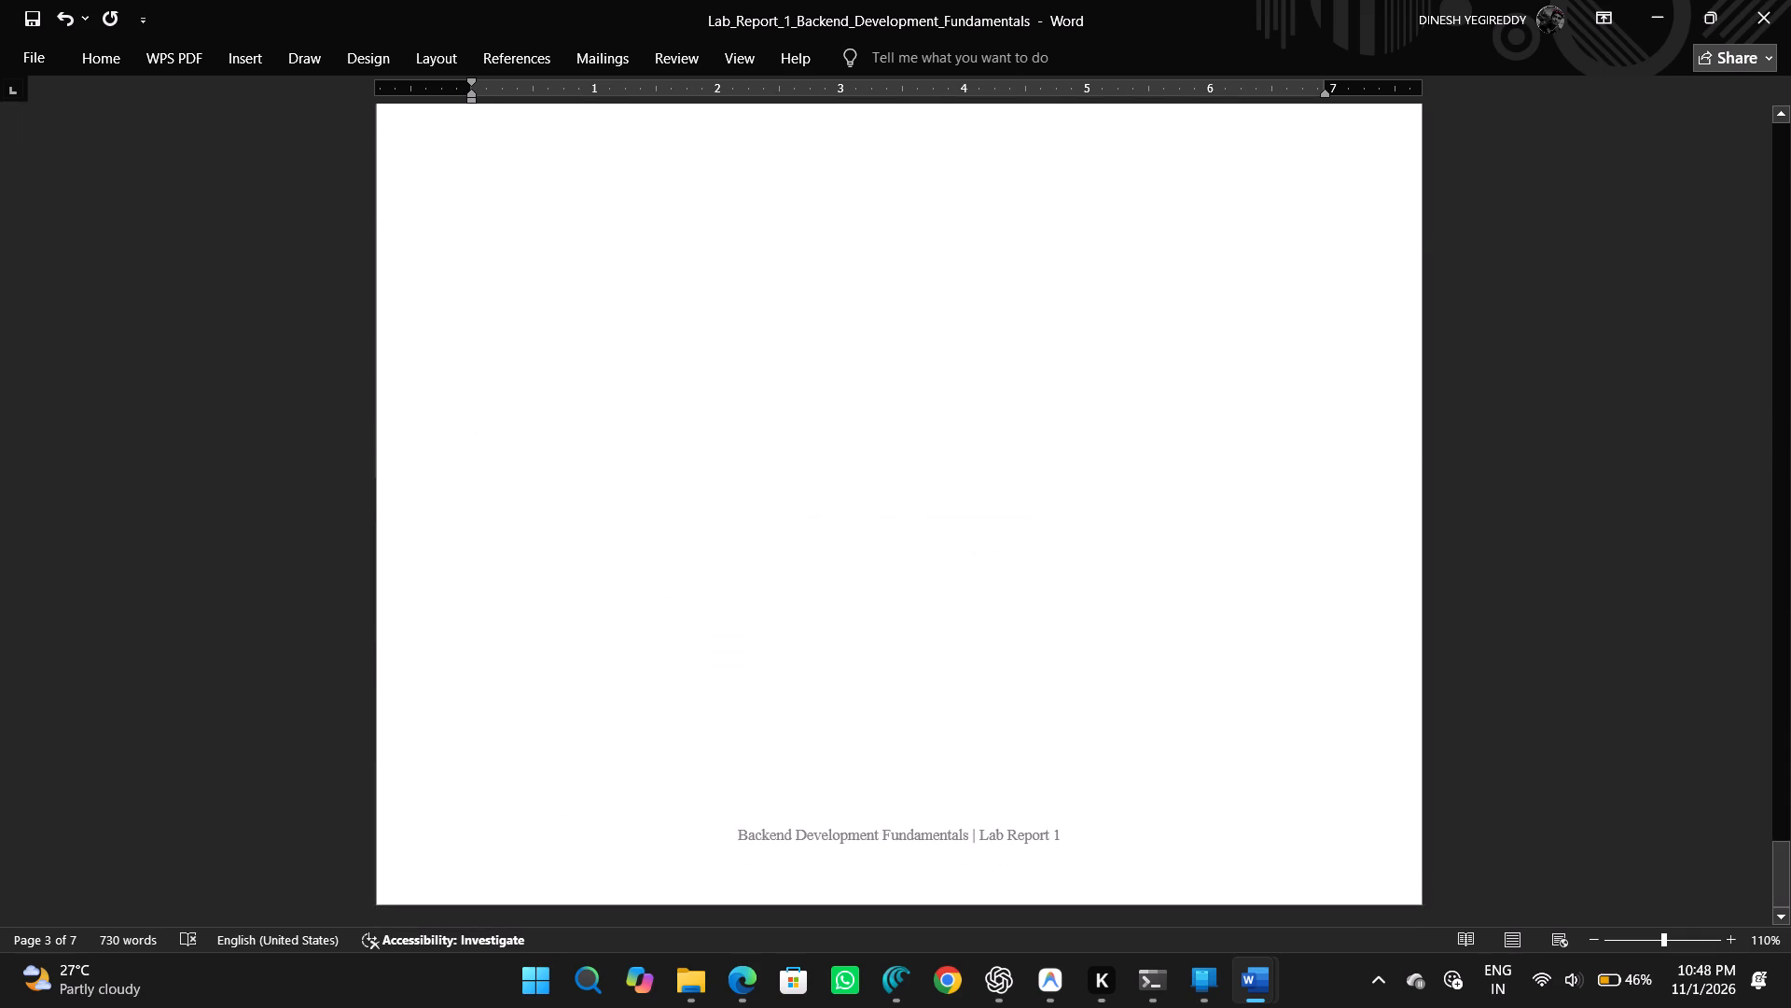
pyautogui.scroll(8, 982, 528)
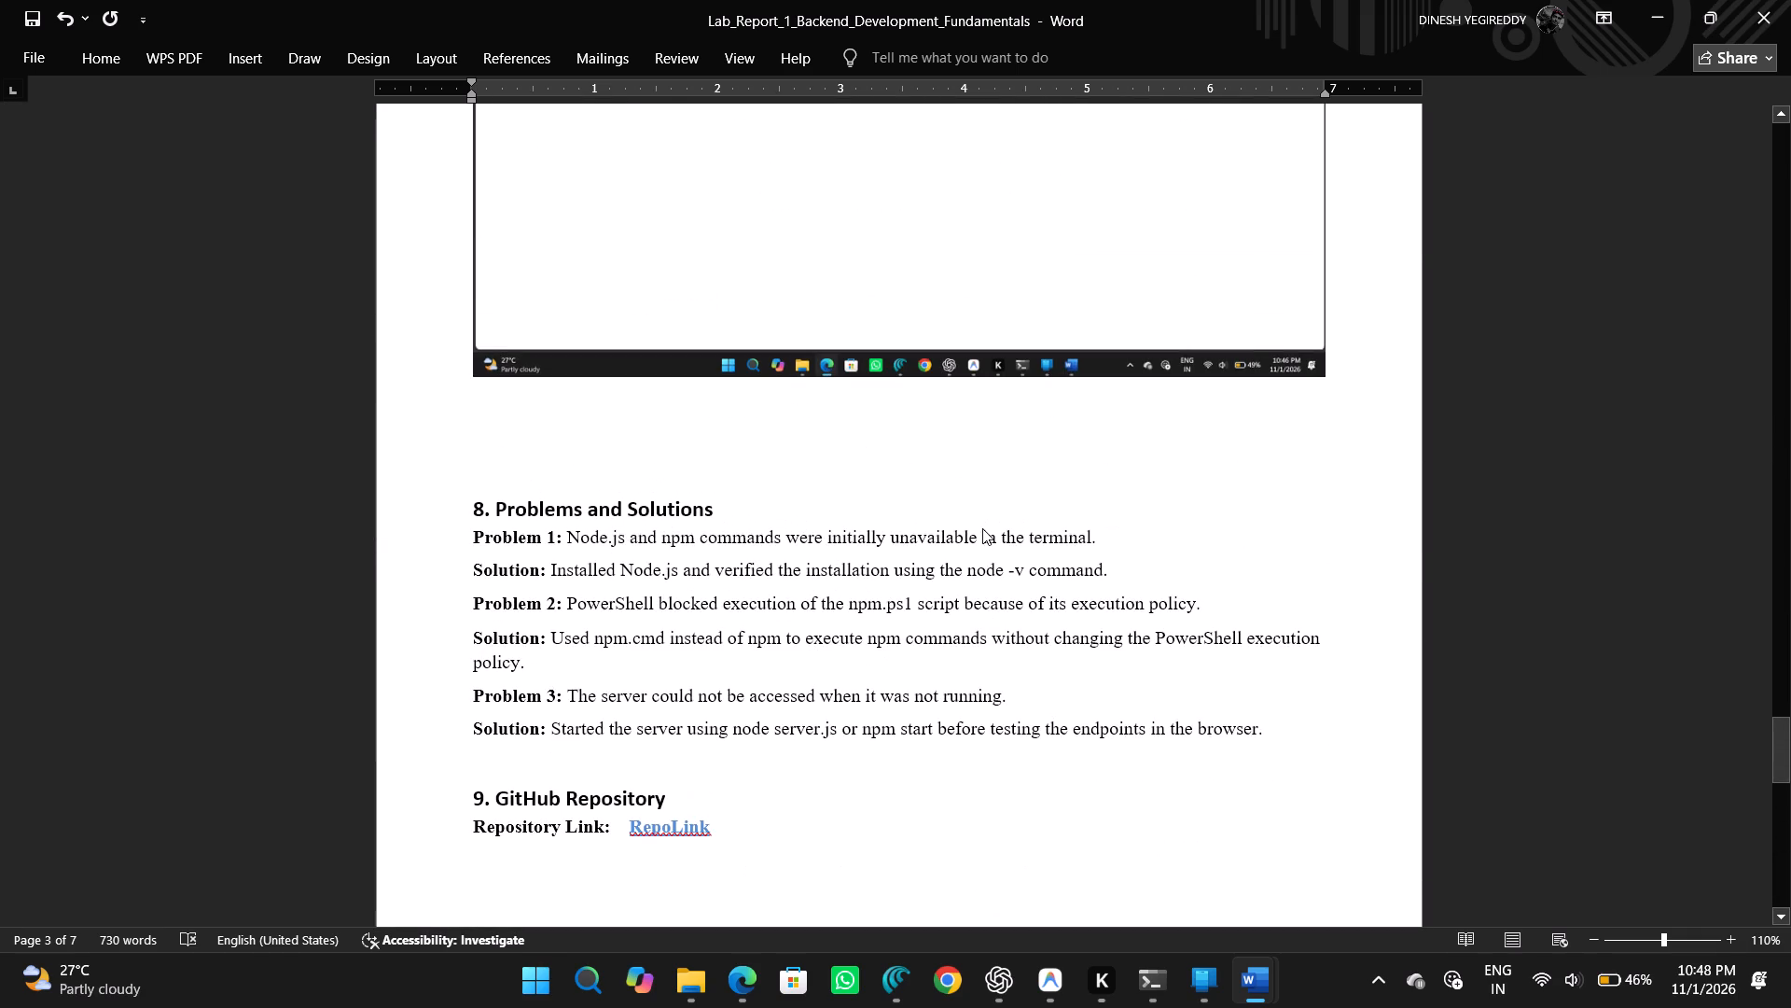
pyautogui.write('fa')
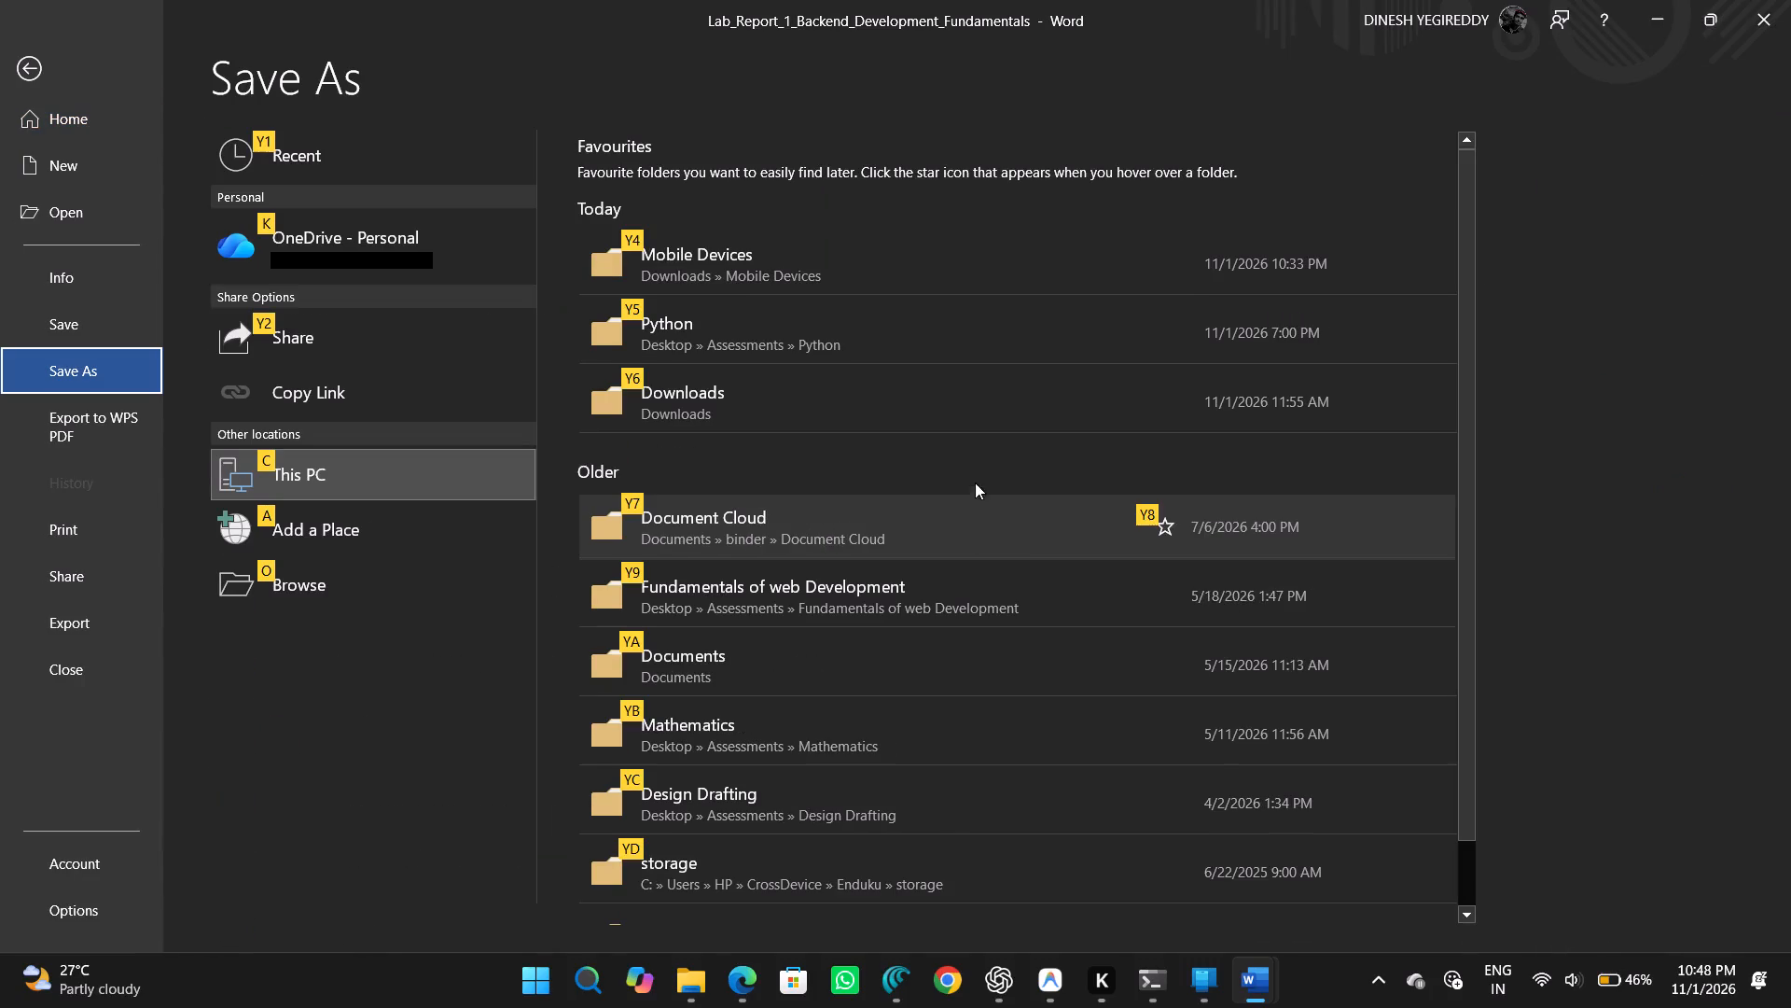
pyautogui.click(951, 355)
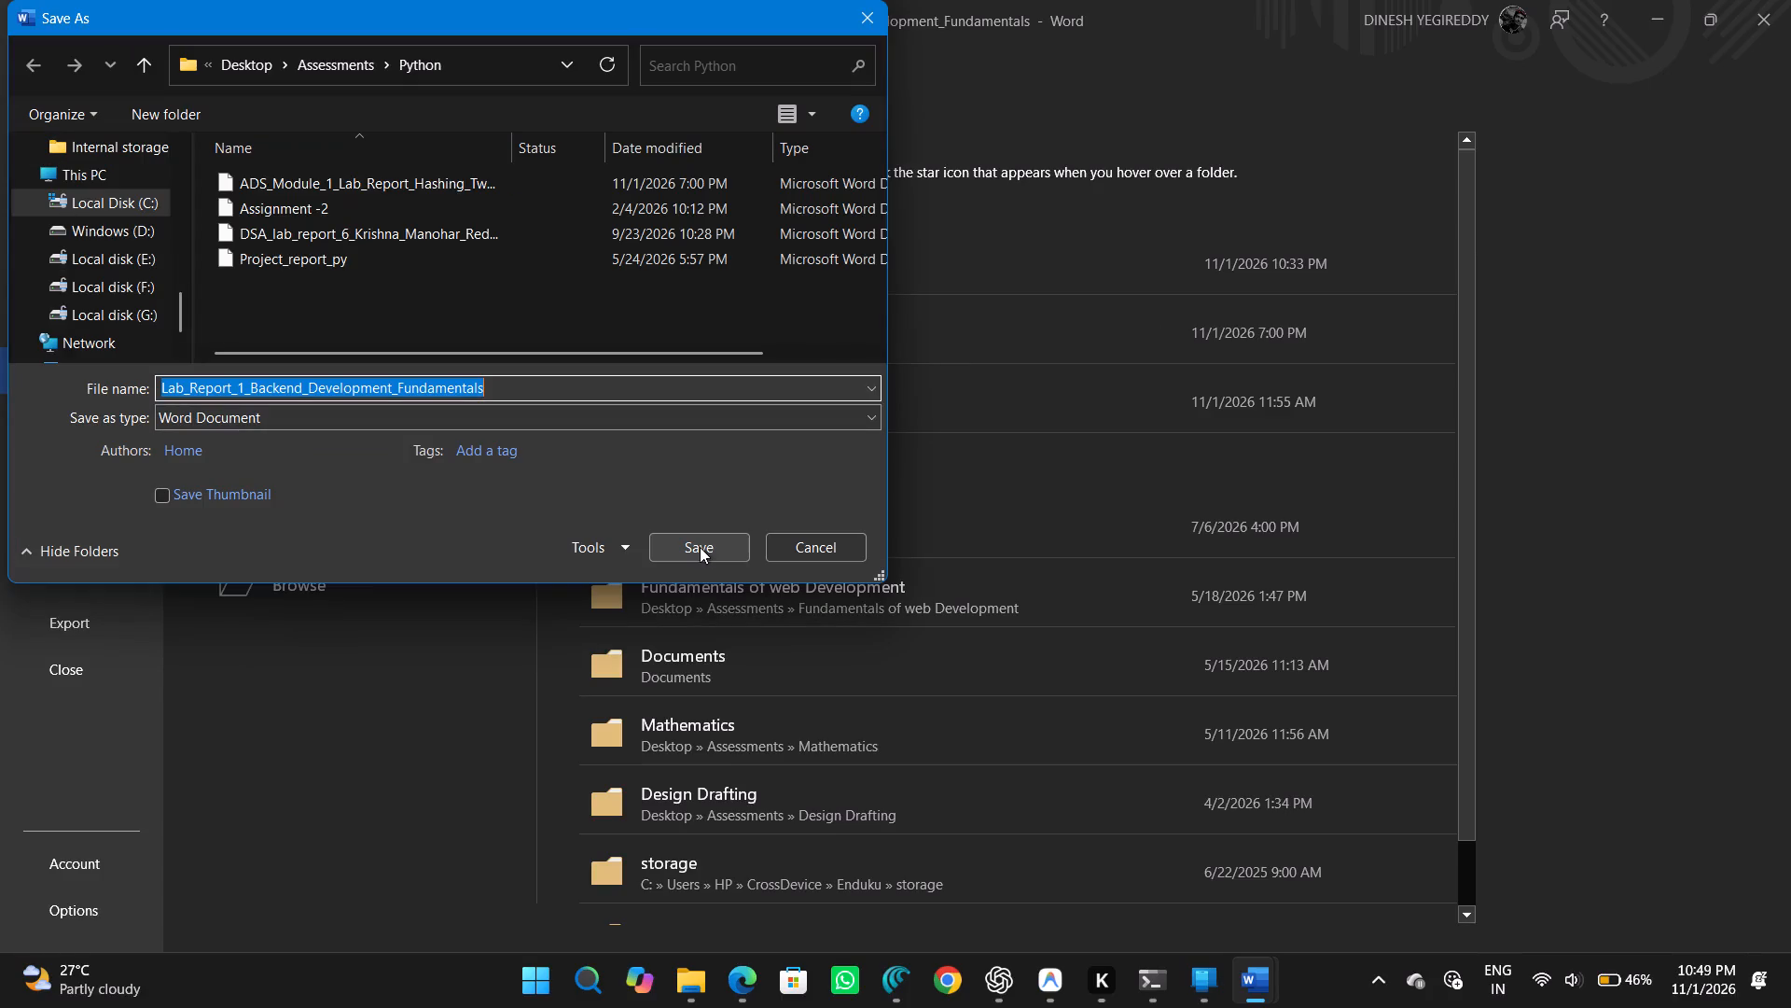
pyautogui.write('bds')
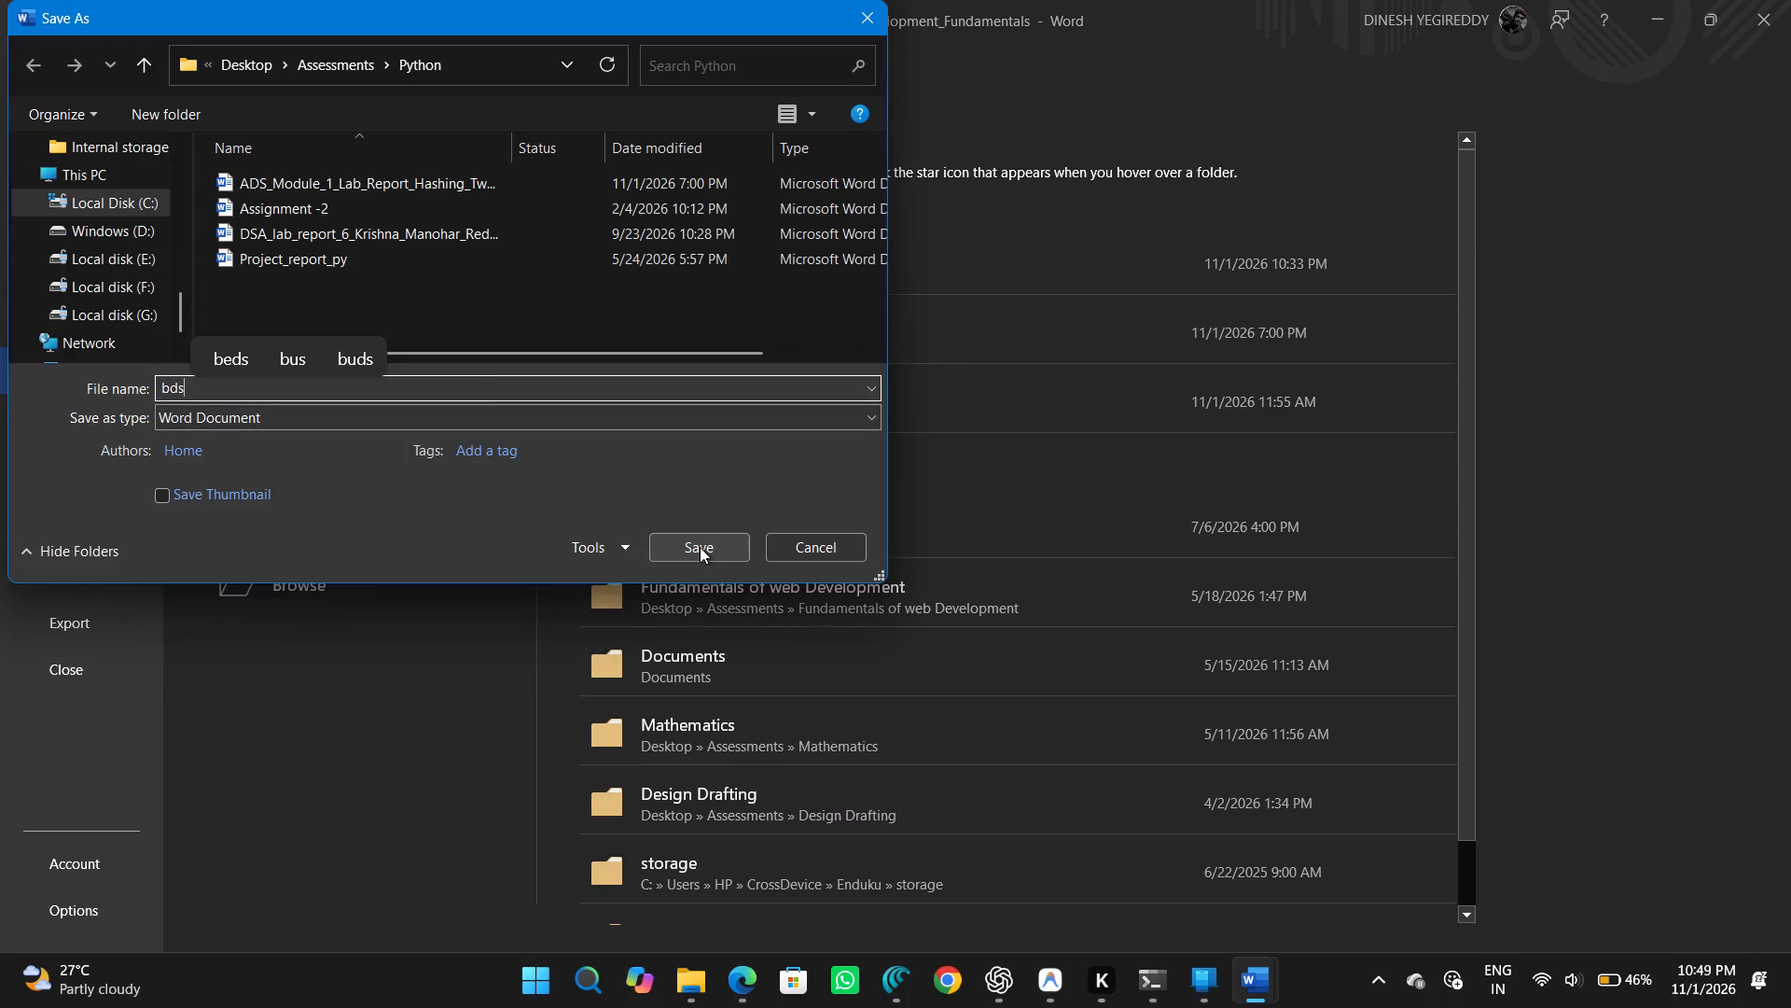
pyautogui.hotkey('shift', '_')
pyautogui.write('lab')
pyautogui.hotkey('shift', '_')
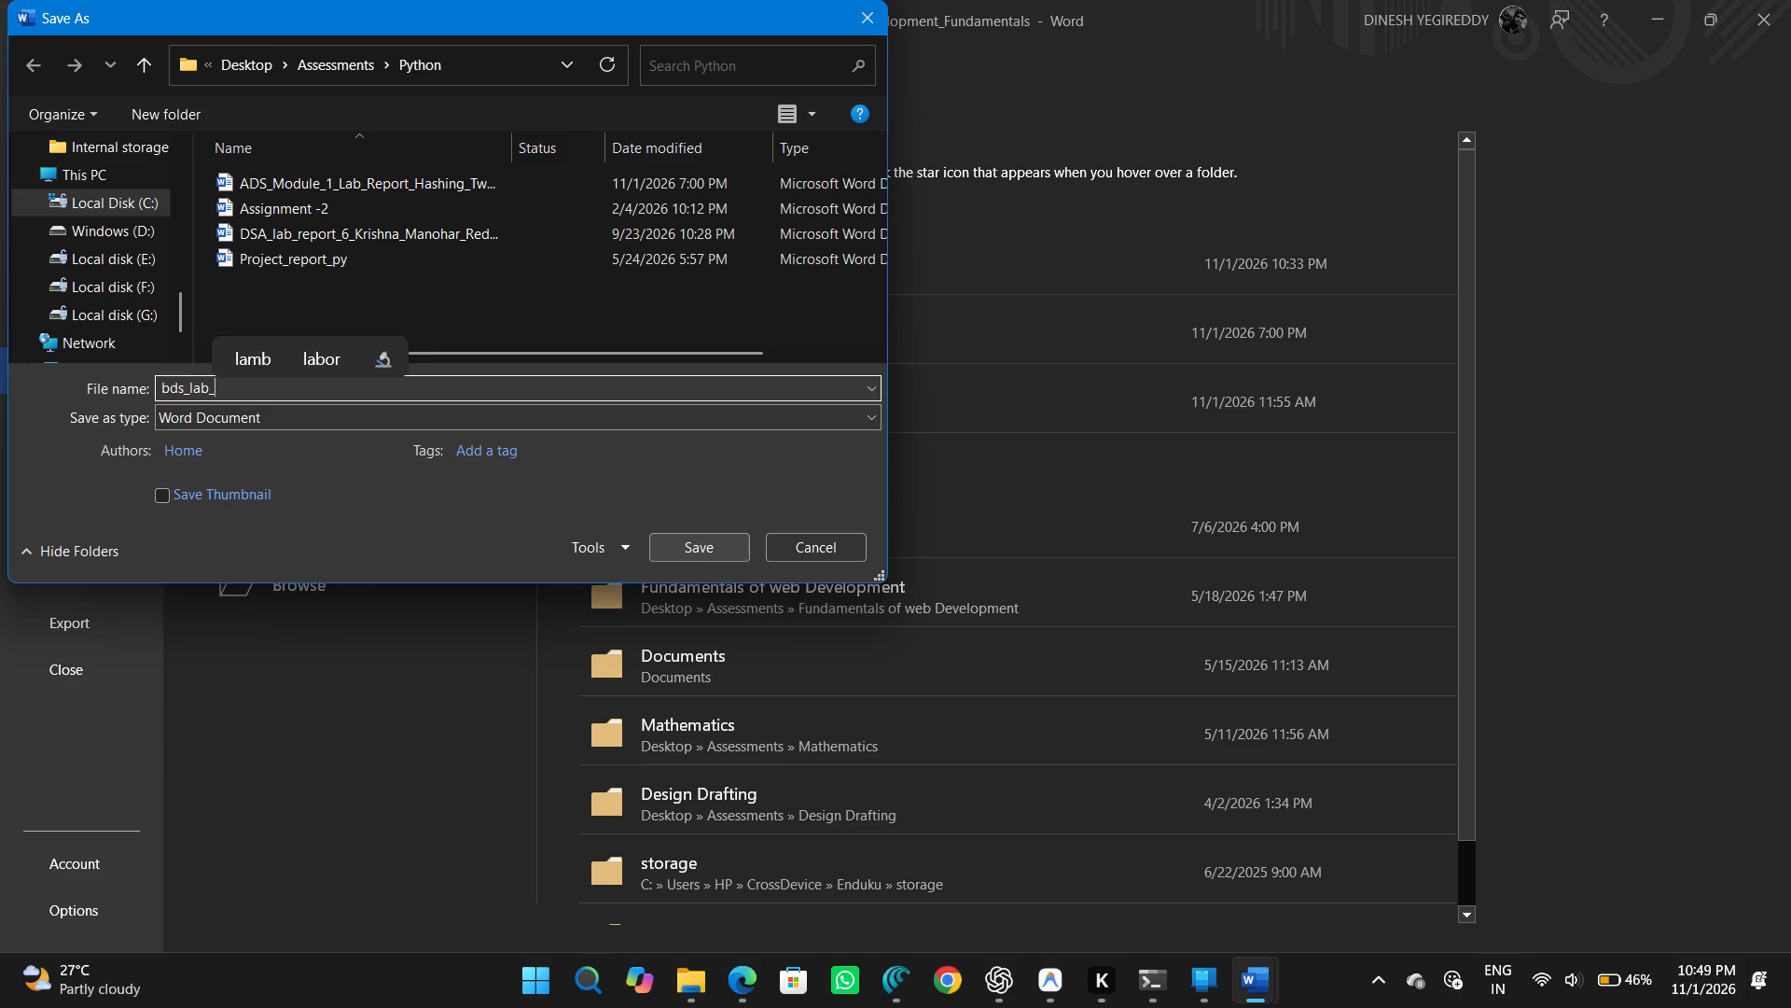
pyautogui.press('1')
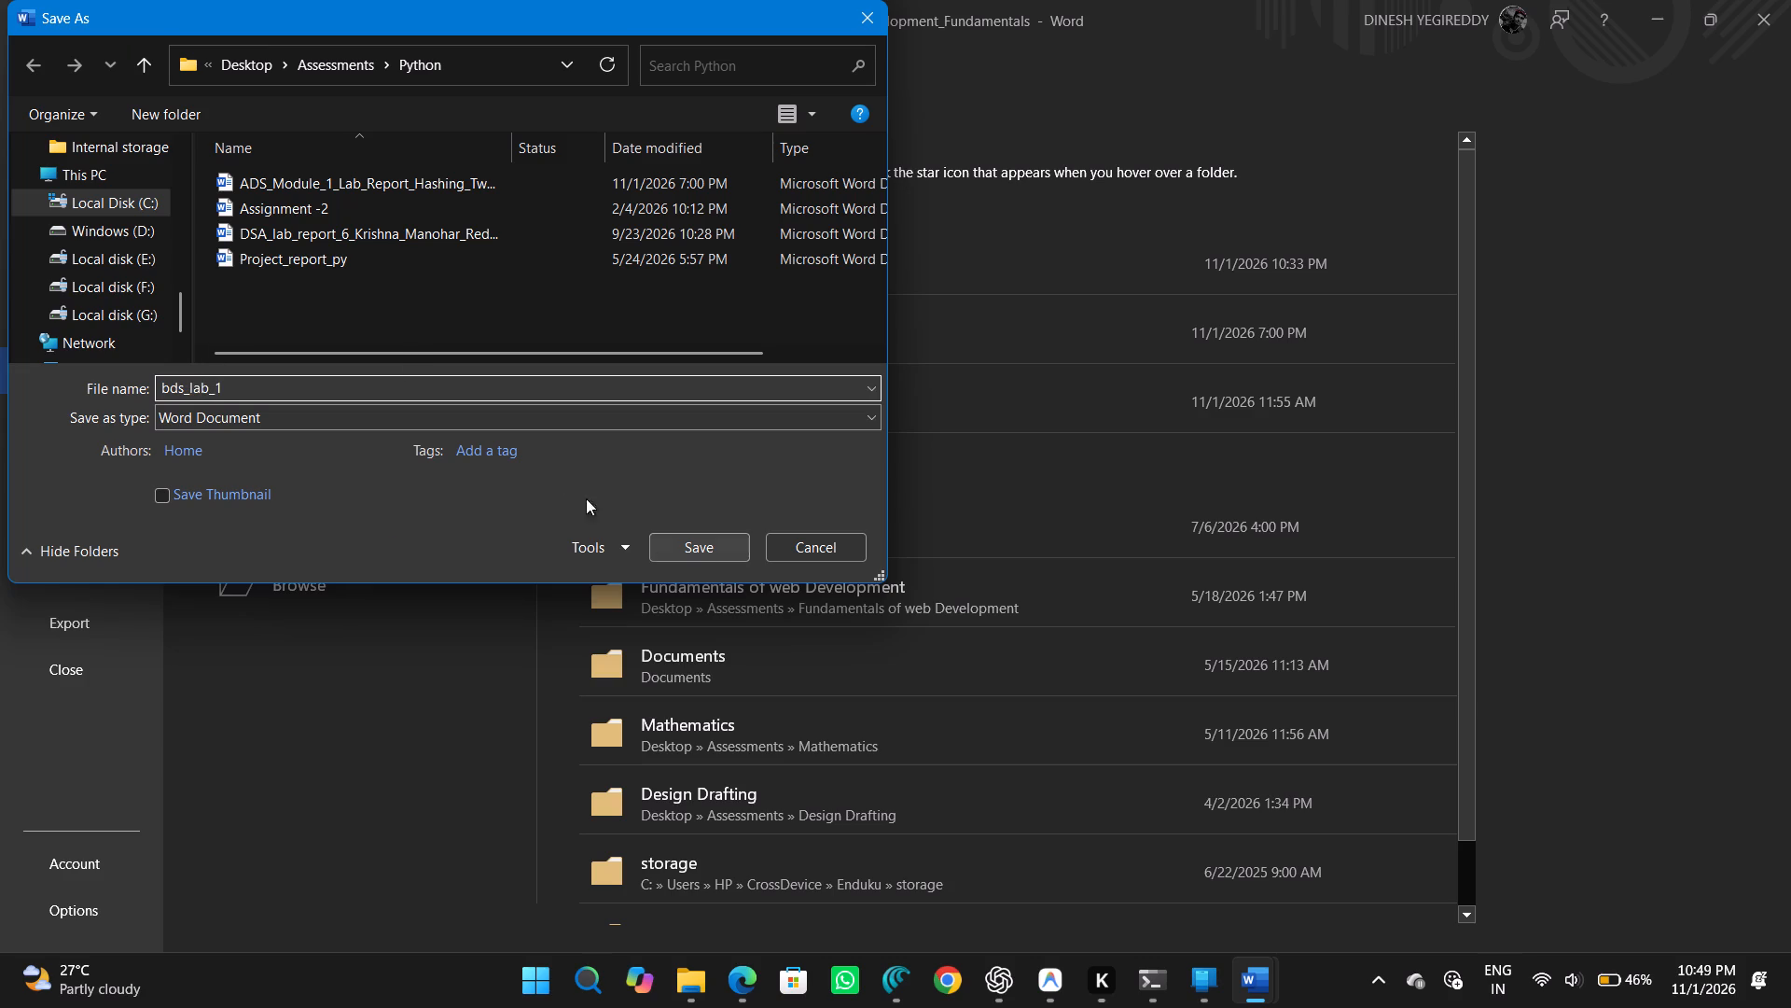
pyautogui.click(533, 421)
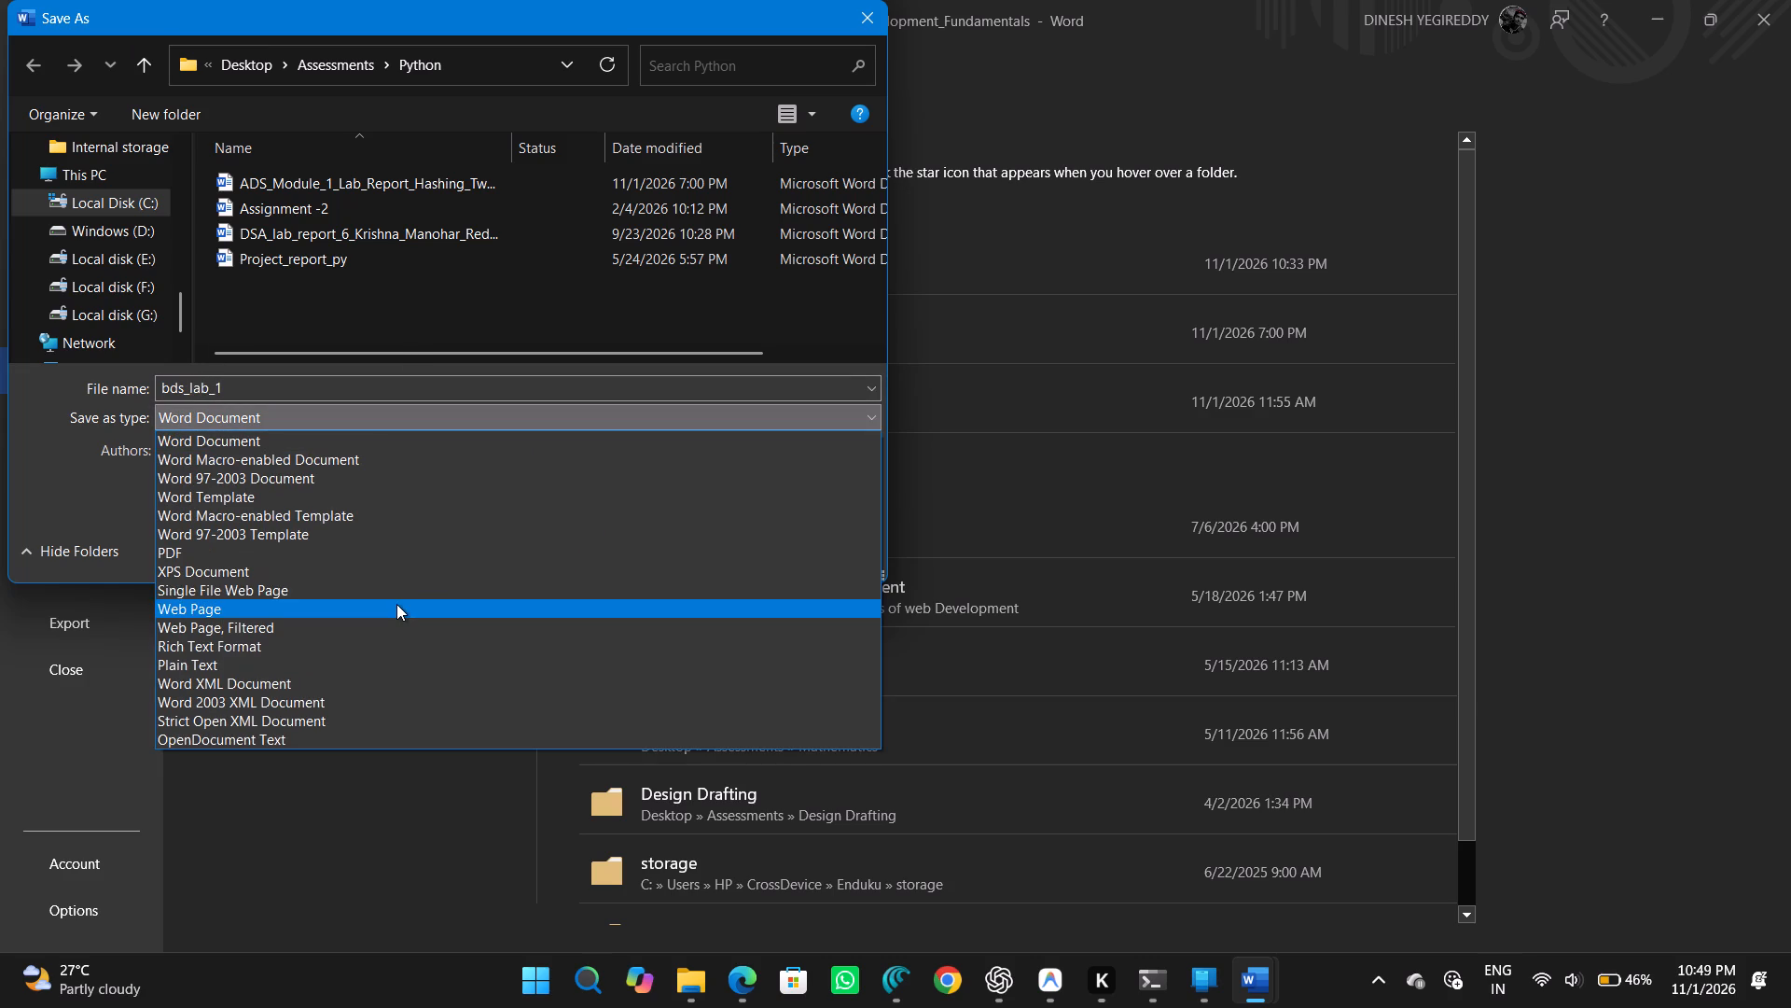
pyautogui.click(382, 558)
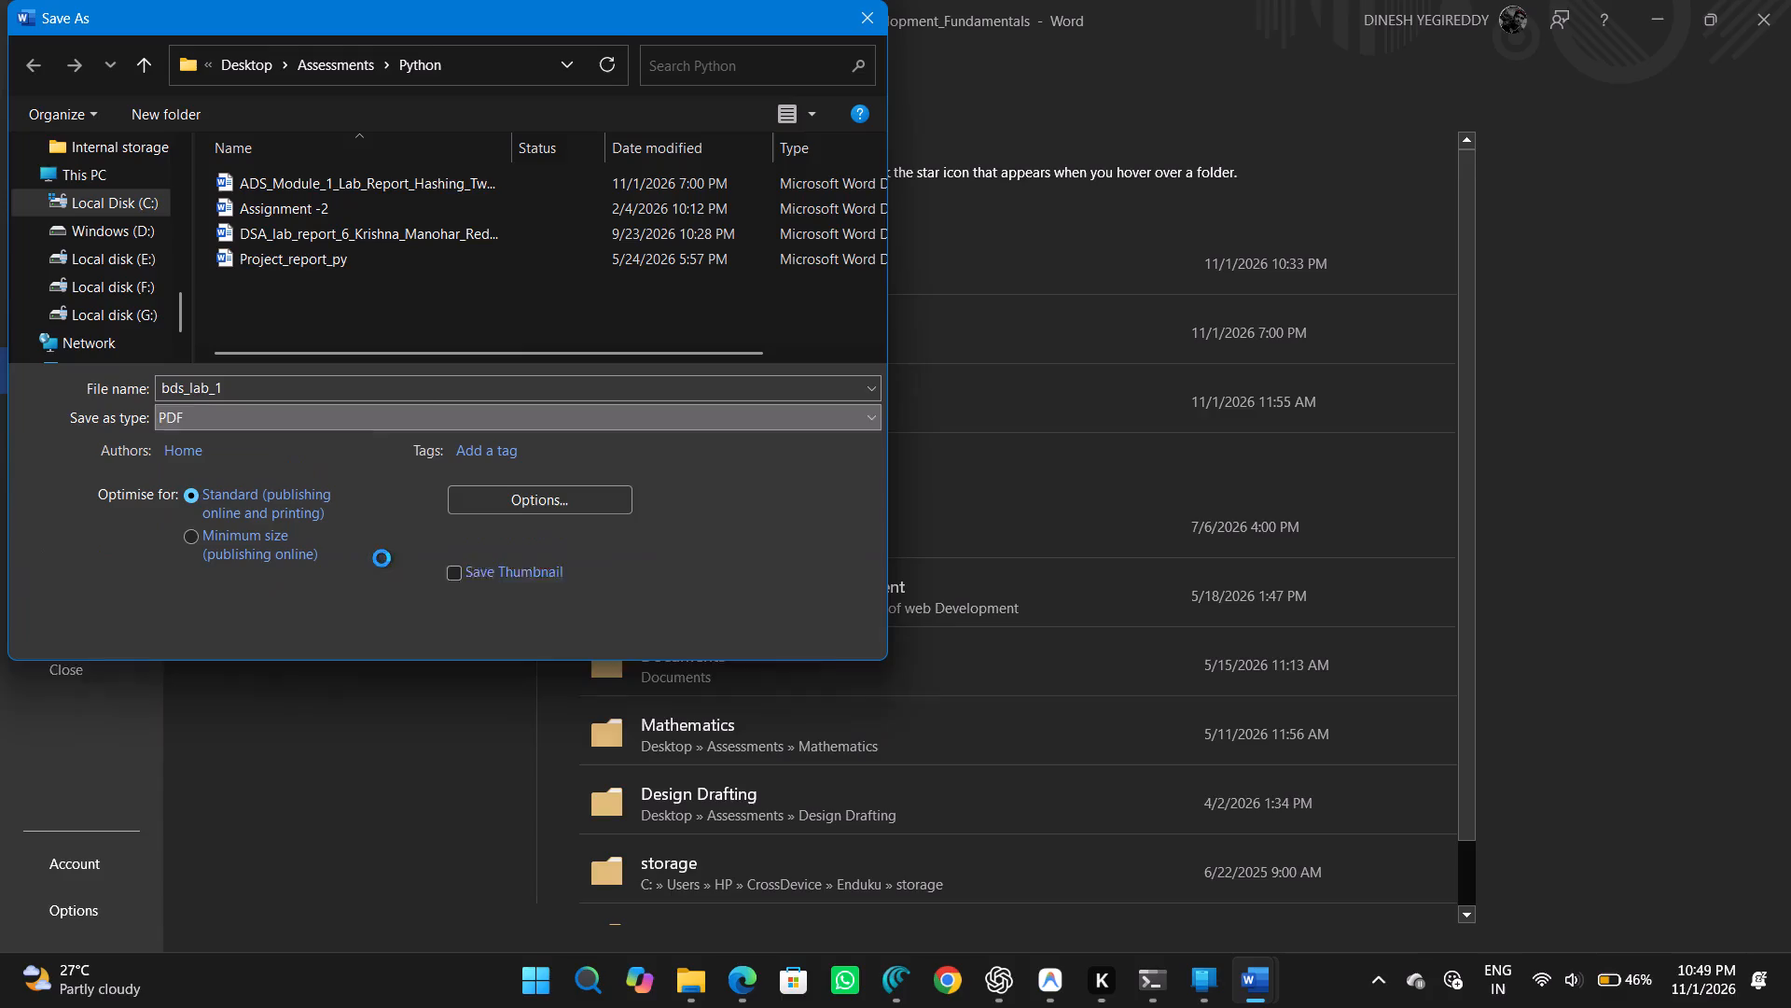
pyautogui.click(701, 607)
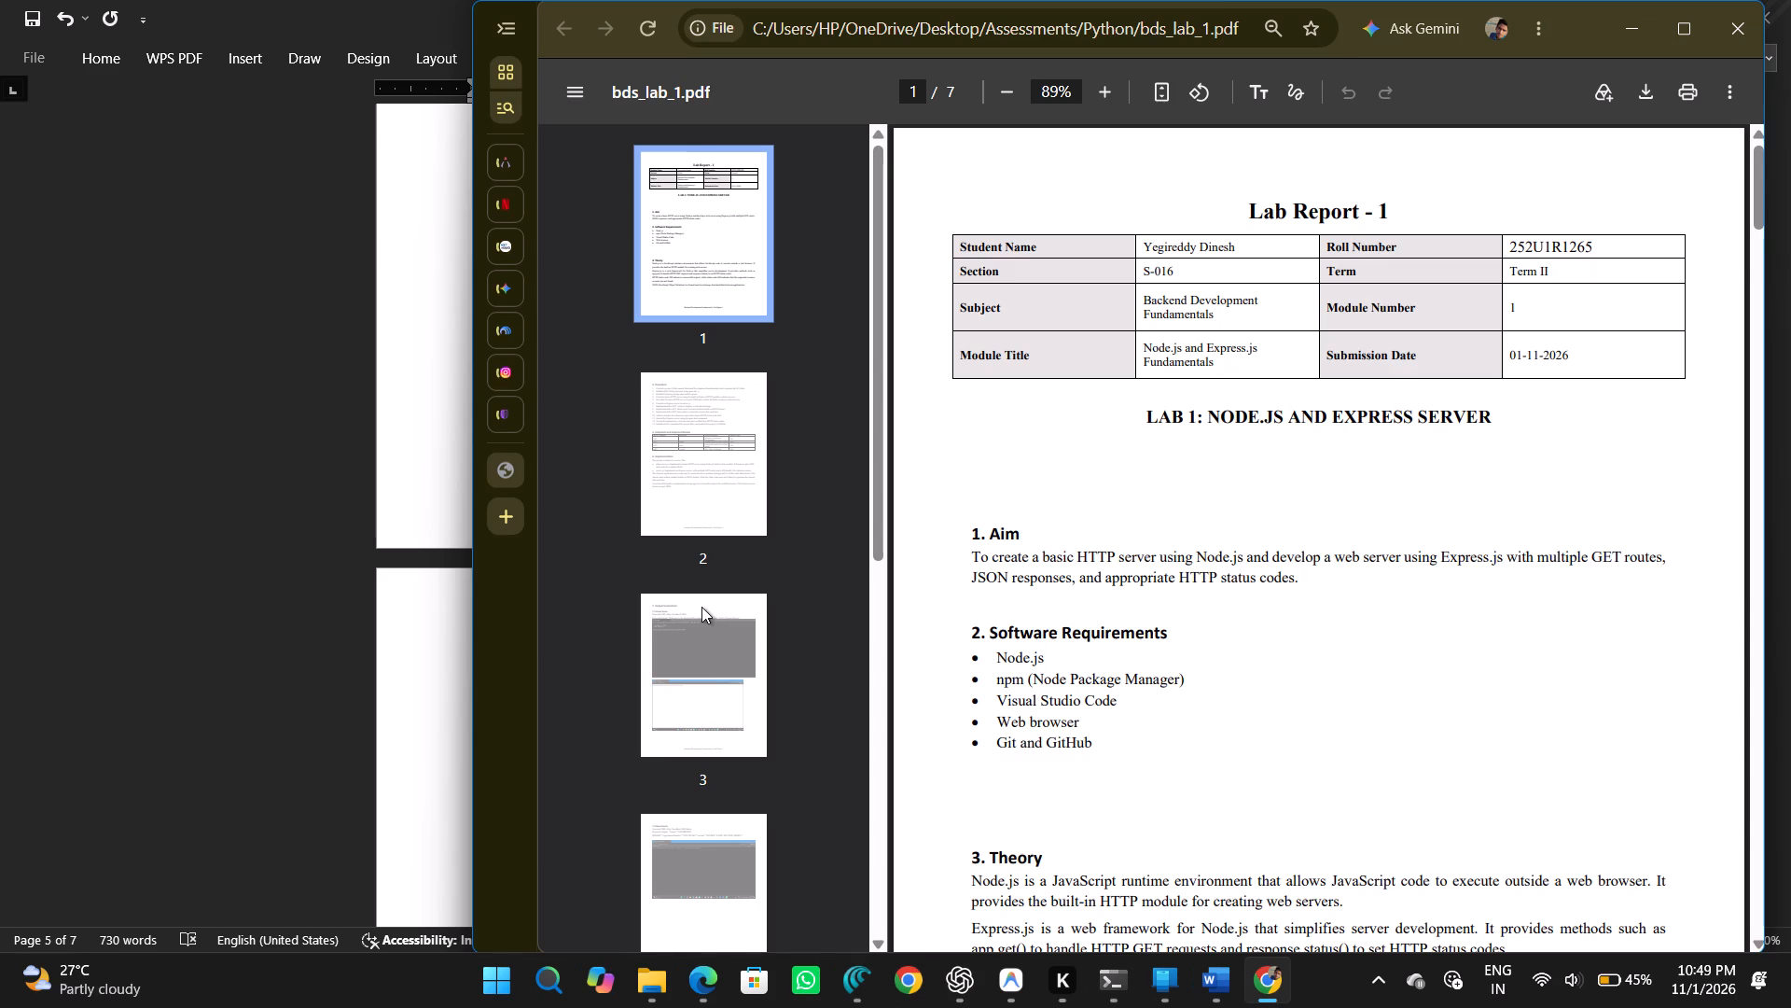
# Maximize the Chrome window showing bds_lab_1.pdf.
pyautogui.click(1679, 44)
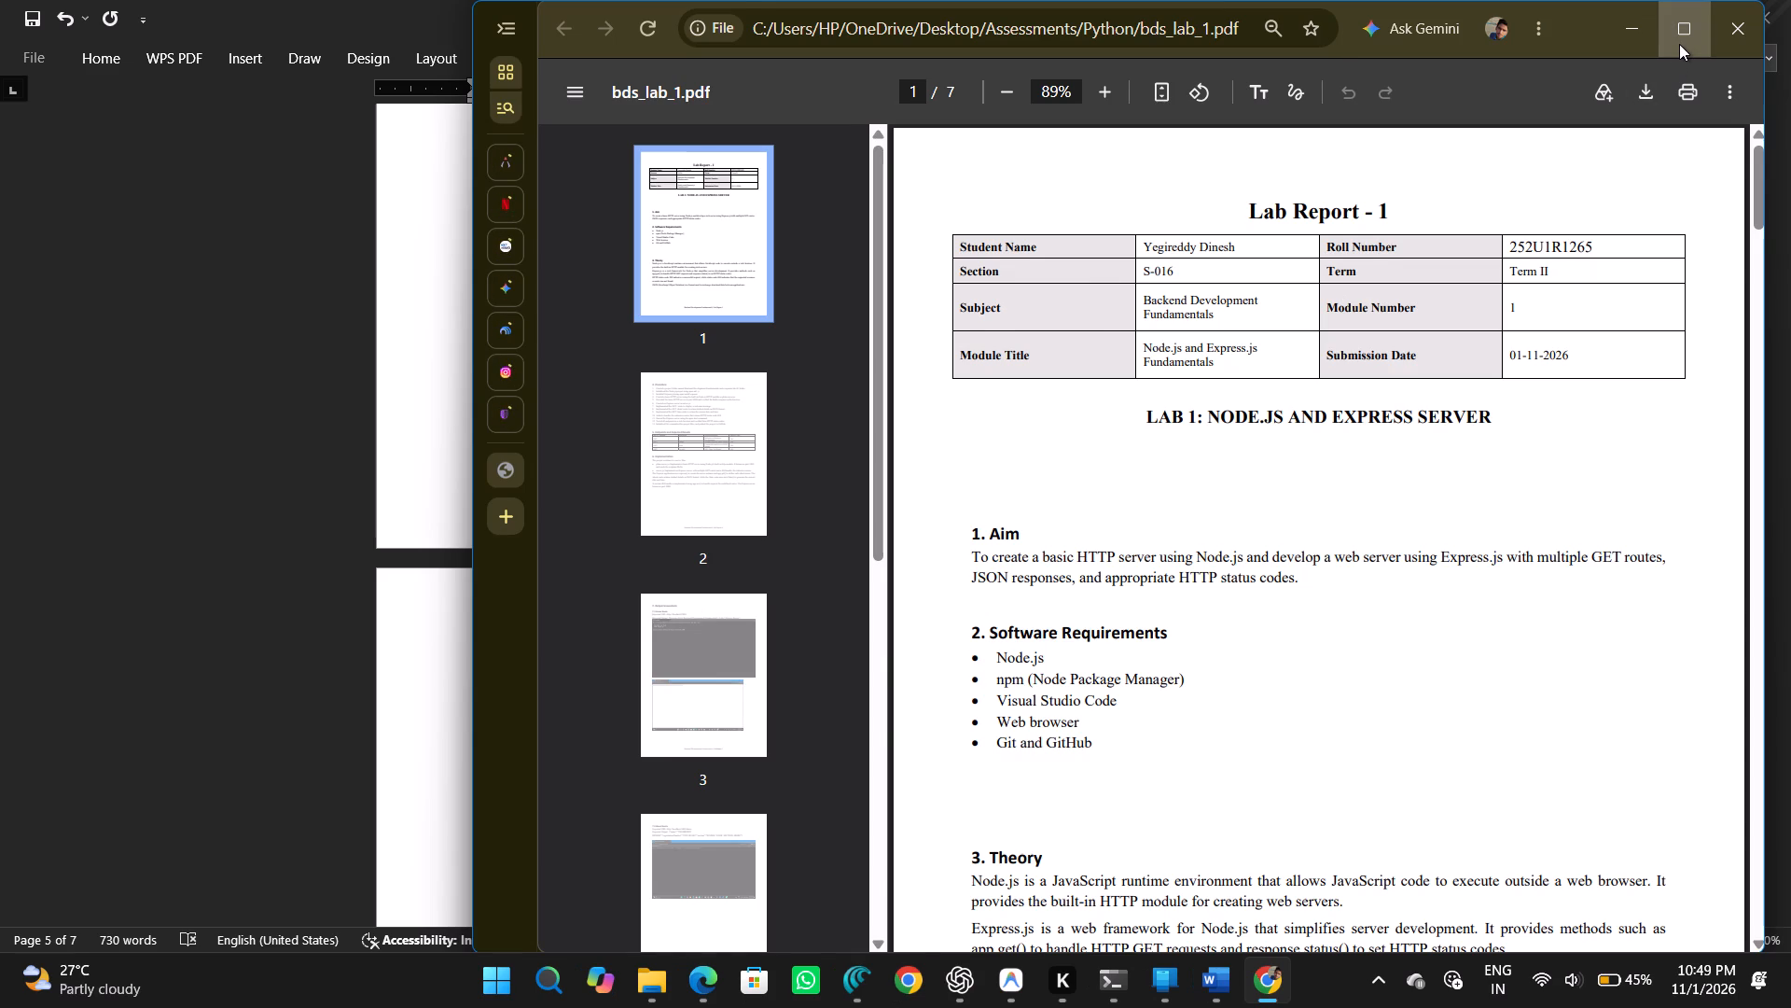